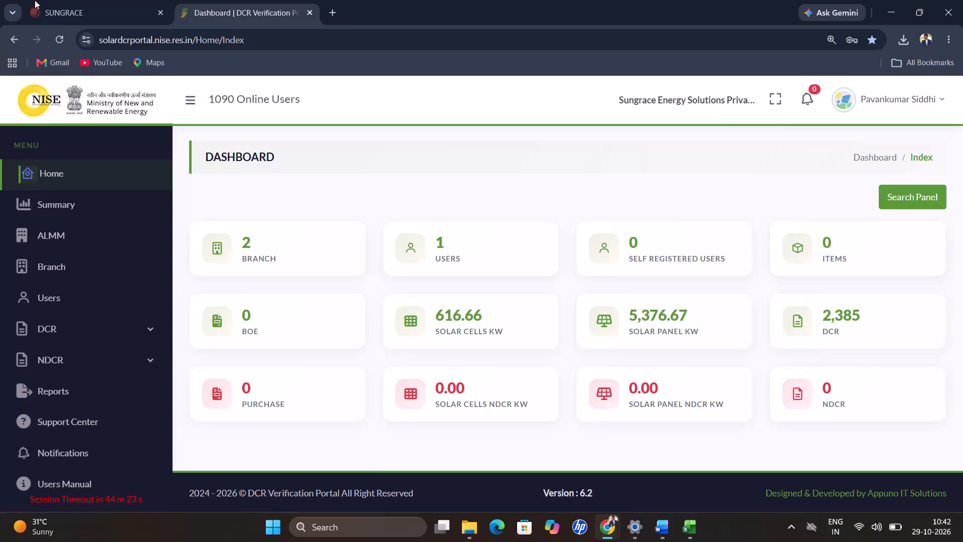
Open the B2C consumer DCR sales list in the DCR Verification Portal.
left_click(62, 17)
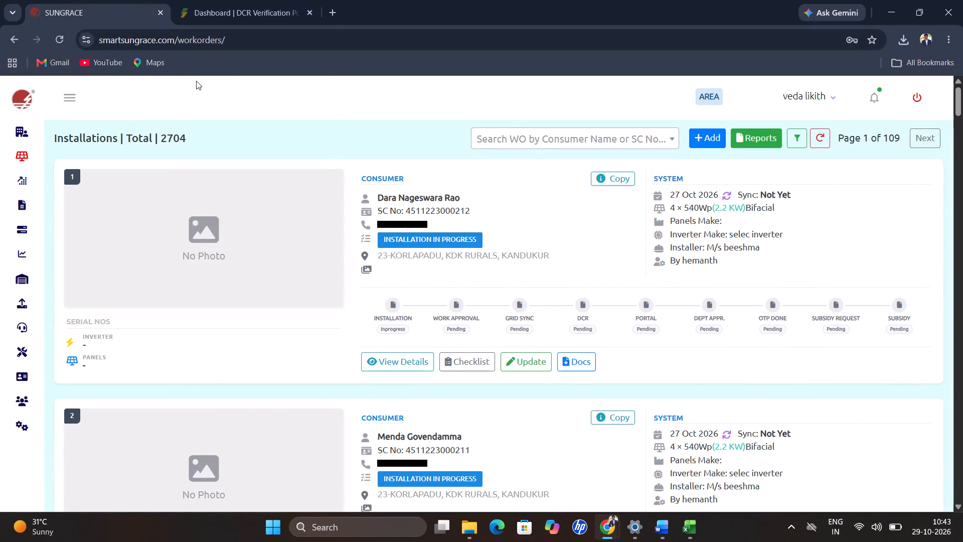
left_click(241, 9)
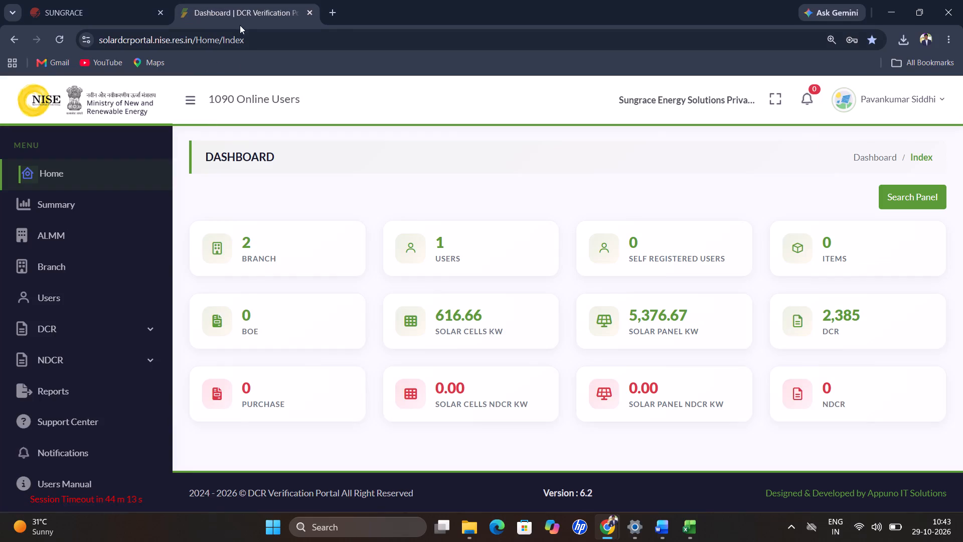
left_click(71, 322)
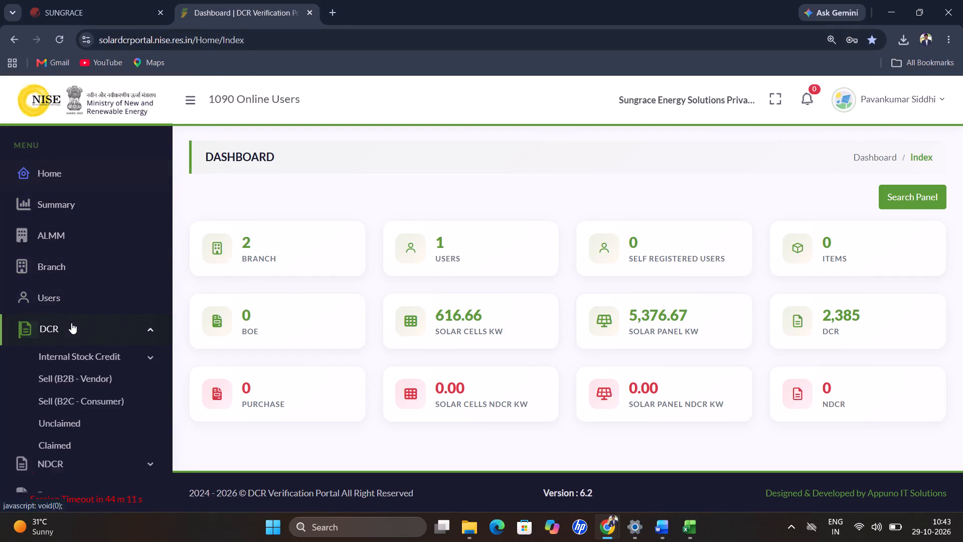
left_click(81, 404)
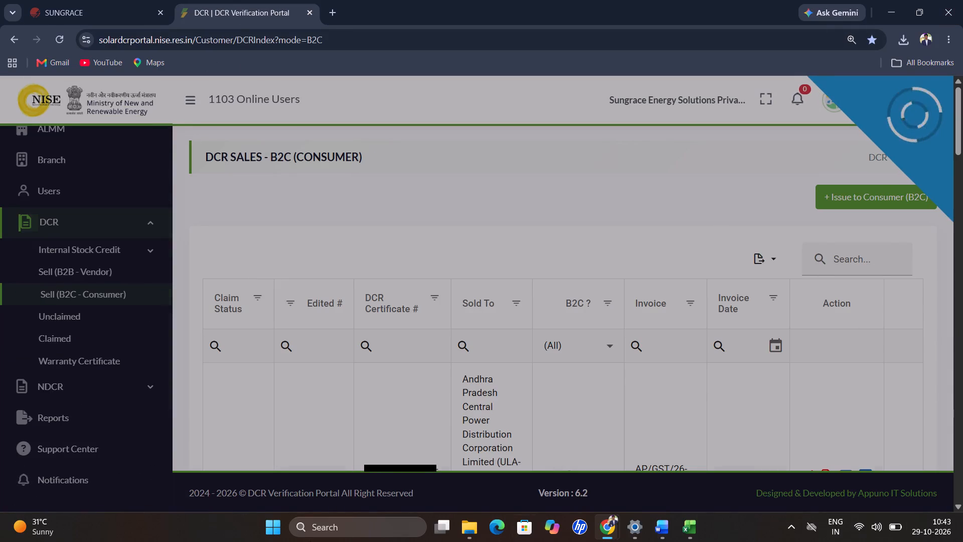
Switch to the Kandukuru subsidy scheme Word document and examine its listed invoice numbers and dates.
left_click(660, 490)
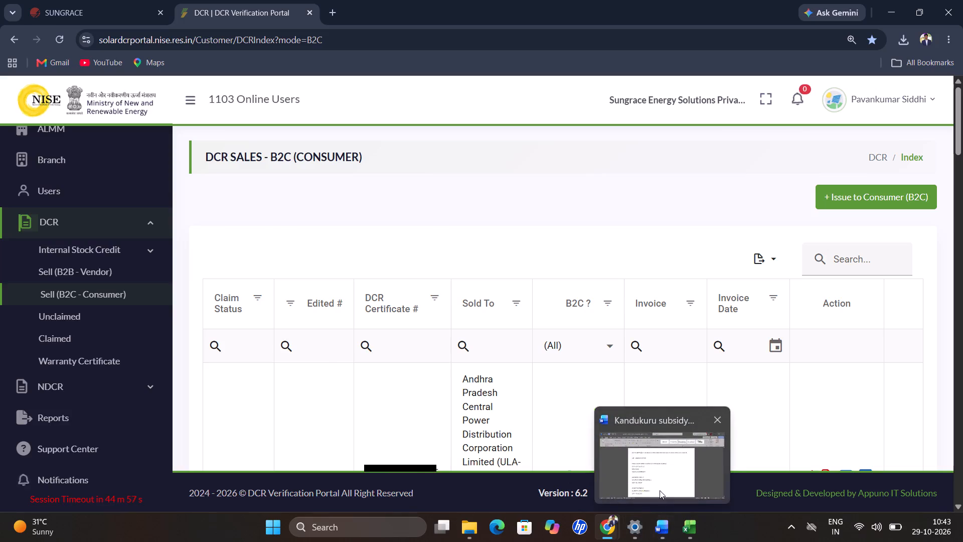
scroll(451, 418, "up", 6)
scroll(485, 429, "down", 20)
scroll(485, 429, "down", 1)
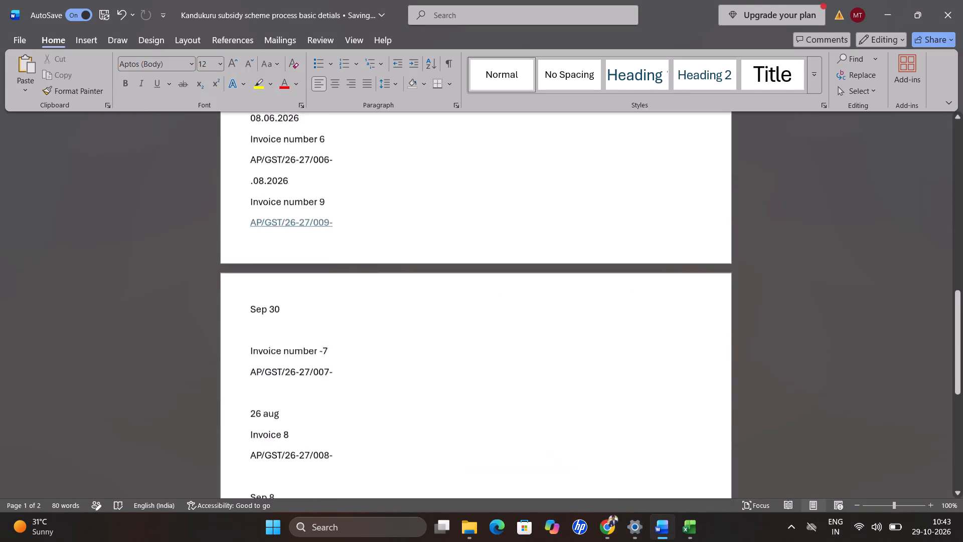
scroll(479, 447, "down", 5)
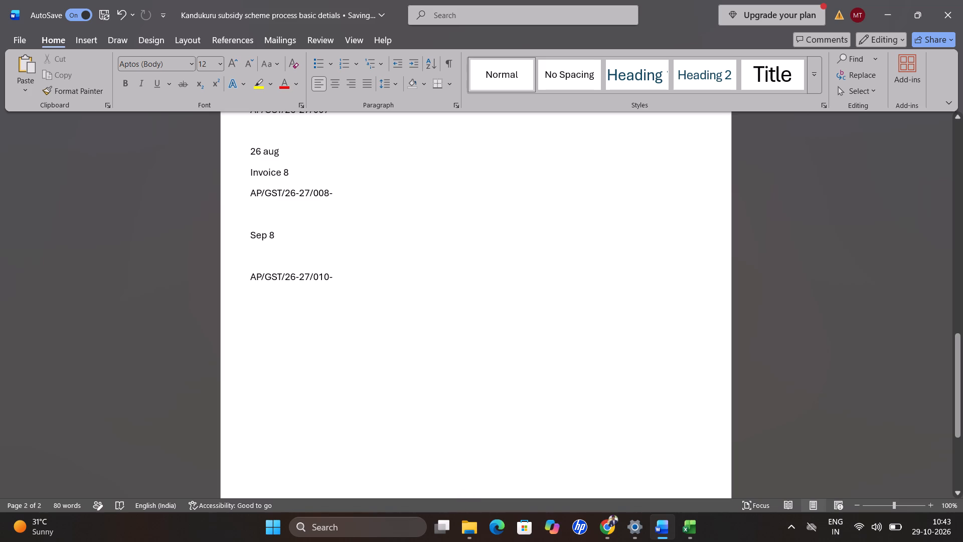
scroll(456, 495, "up", 3)
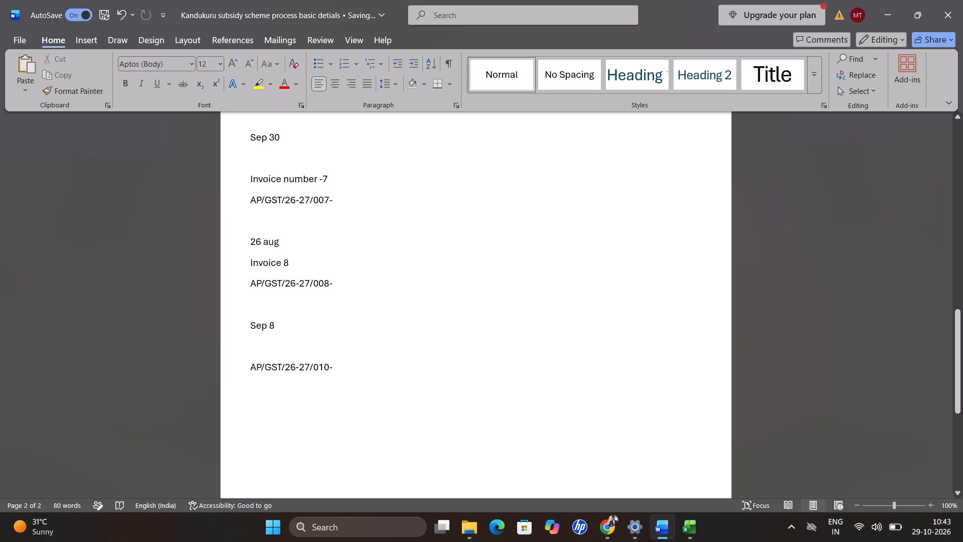
scroll(333, 371, "down", 2)
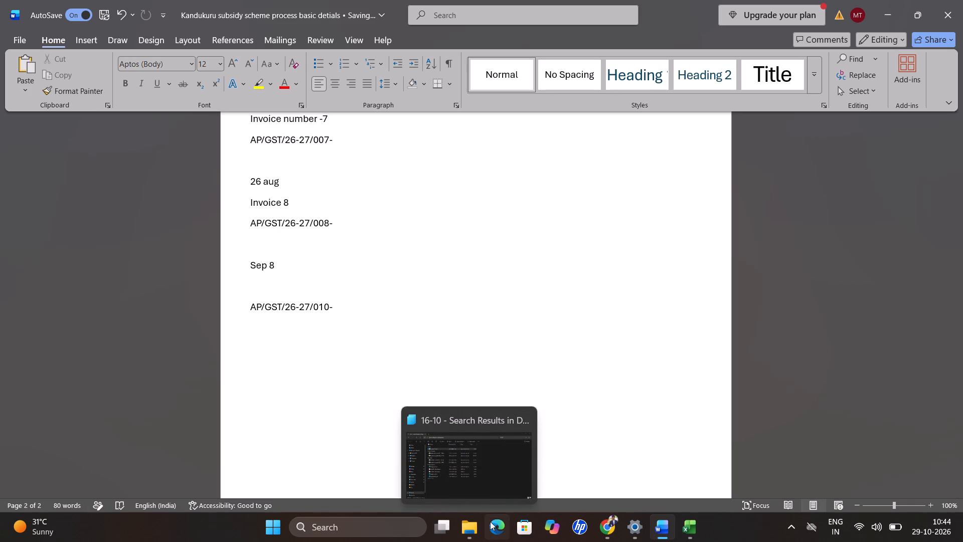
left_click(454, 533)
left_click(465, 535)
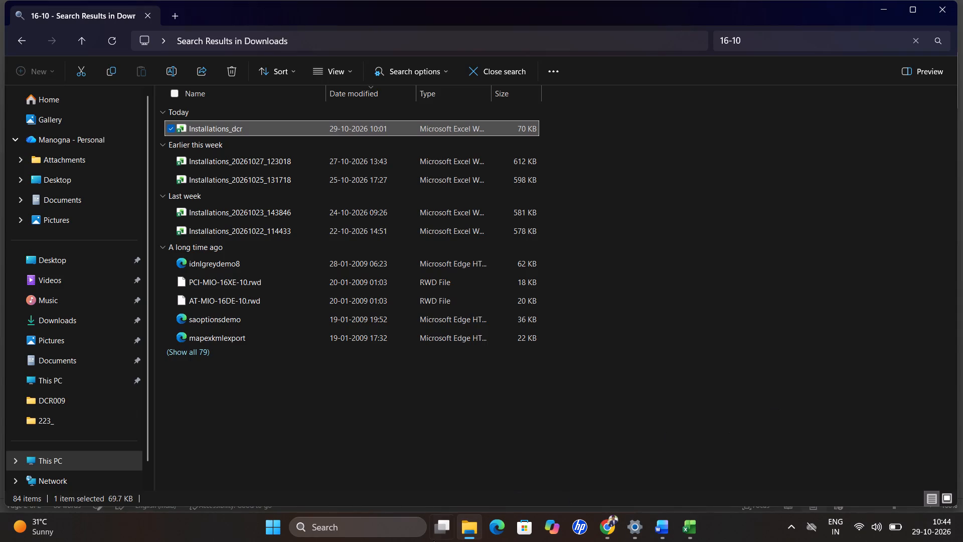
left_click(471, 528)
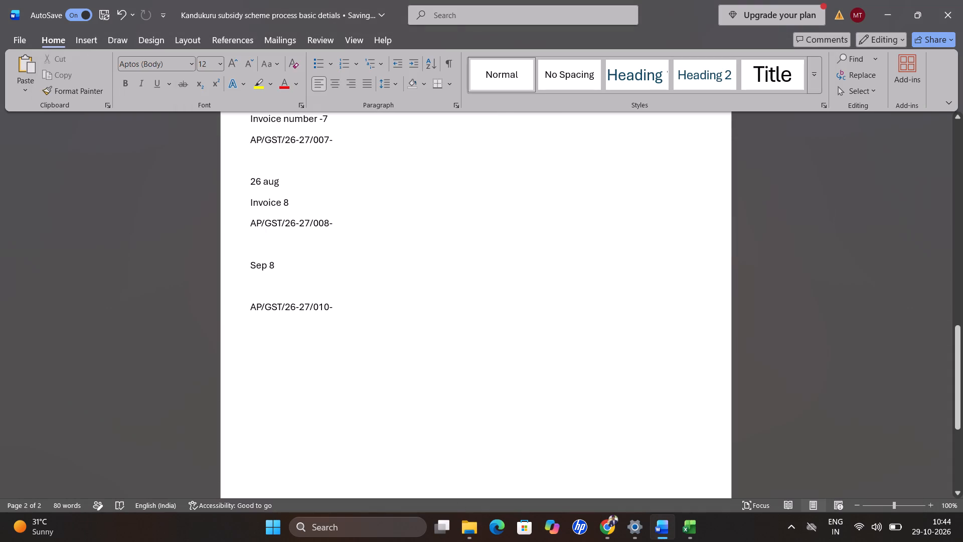
Add an empty line below AP/GST/26-27/010- at the end of the Word document.
left_click(345, 305)
key("Return")
left_click(493, 527)
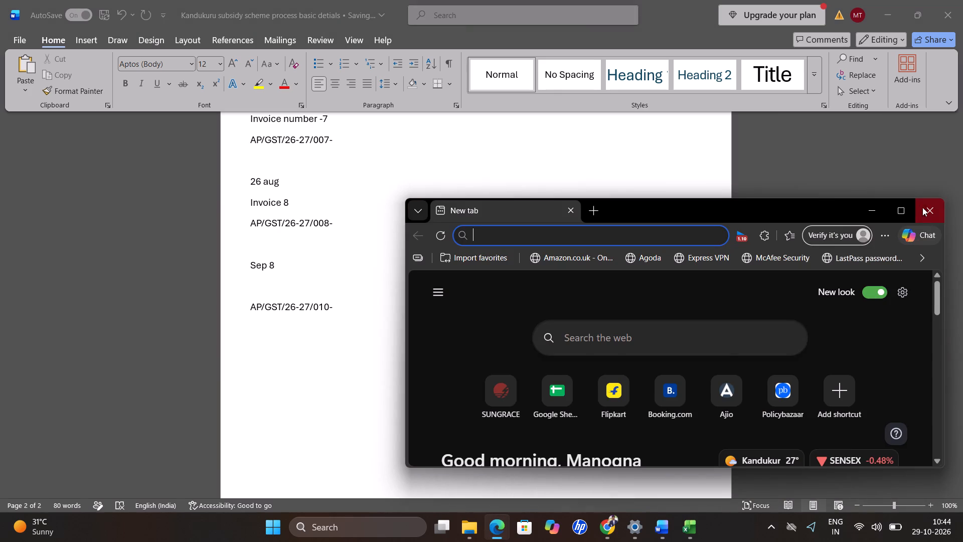
left_click(922, 212)
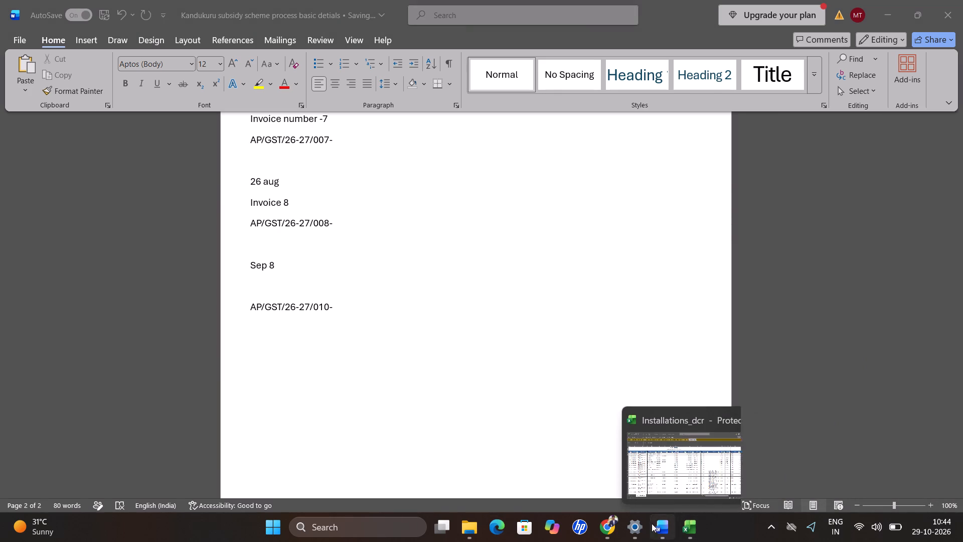
Copy the service number in row 19 of the Installations_dcr workbook and use it to open that consumer's work order in SUNGRACE.
left_click(689, 519)
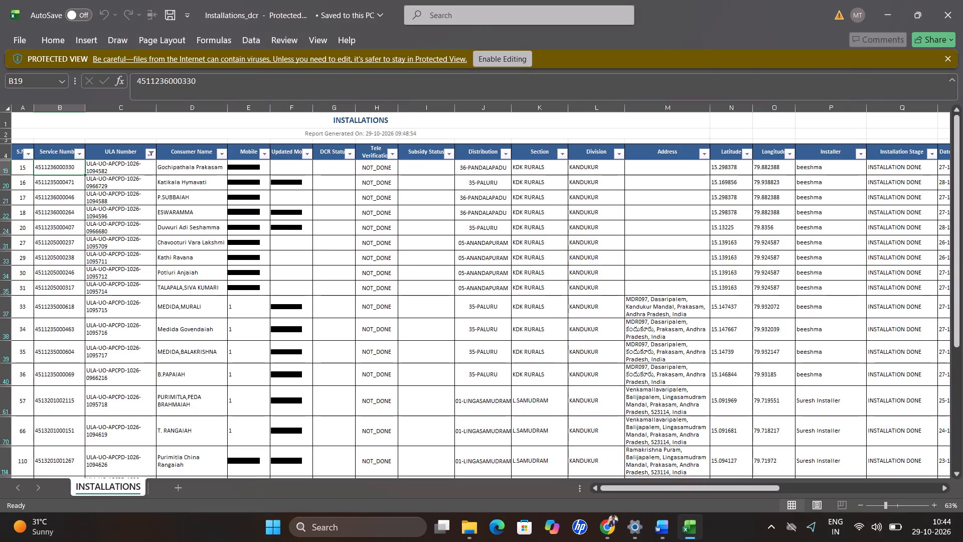
left_click_drag(67, 173, 75, 168)
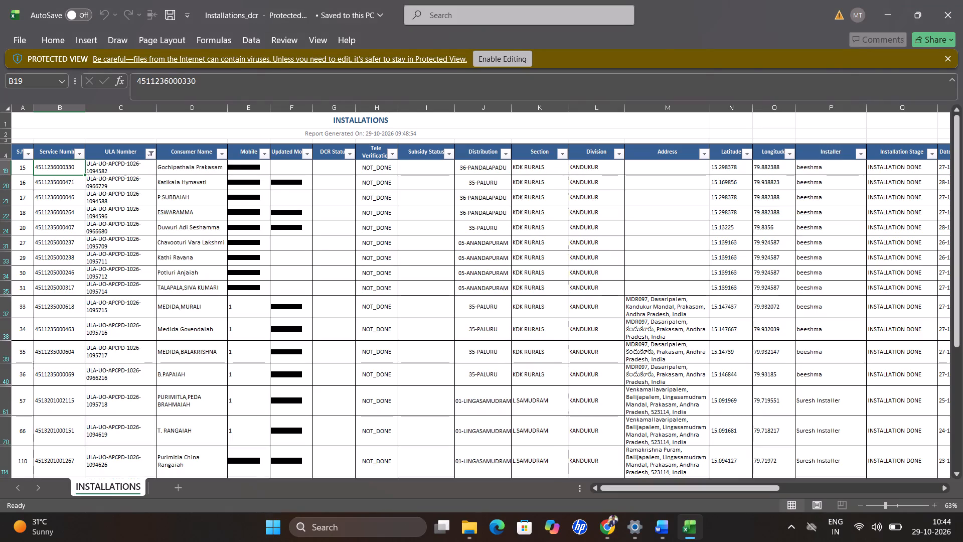
key("ctrl+c")
left_click(618, 525)
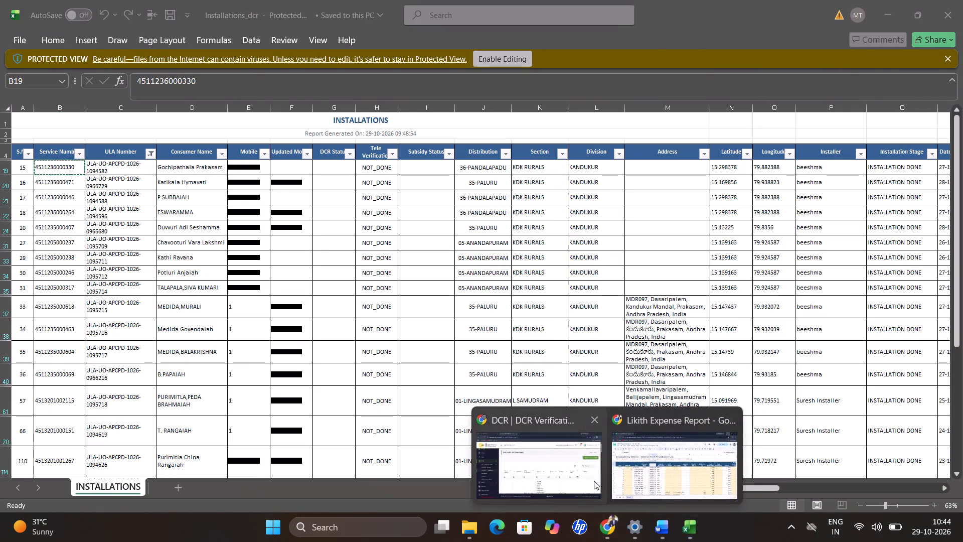
left_click(563, 442)
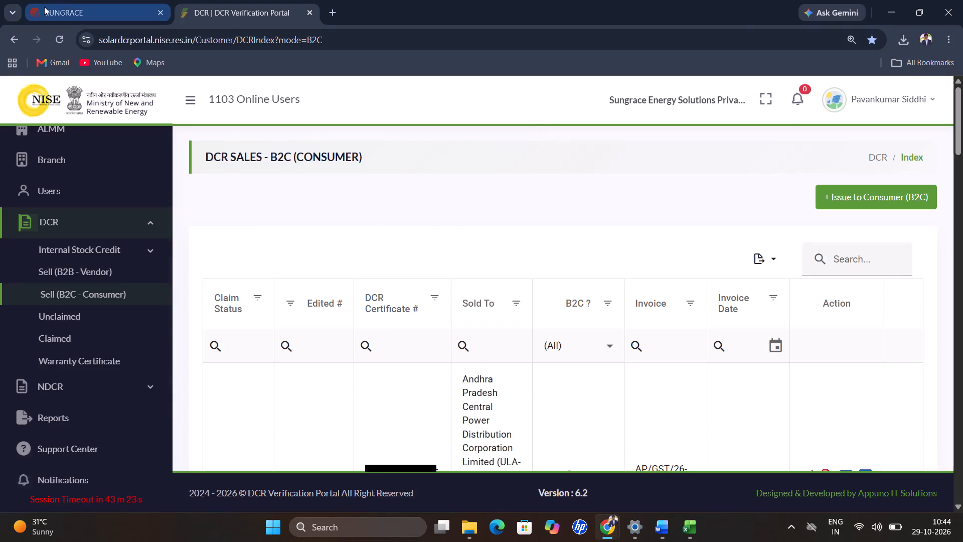
left_click(67, 2)
left_click(621, 141)
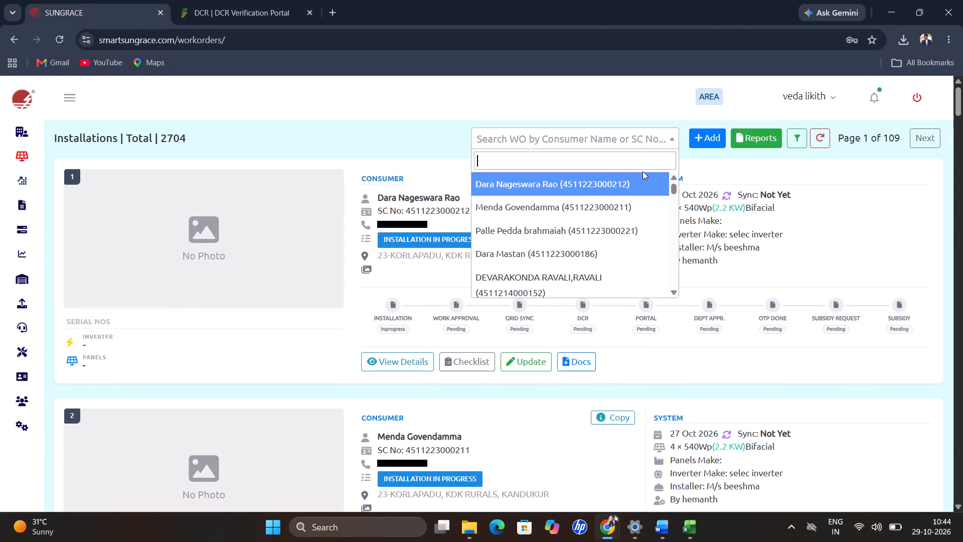
key("ctrl+v")
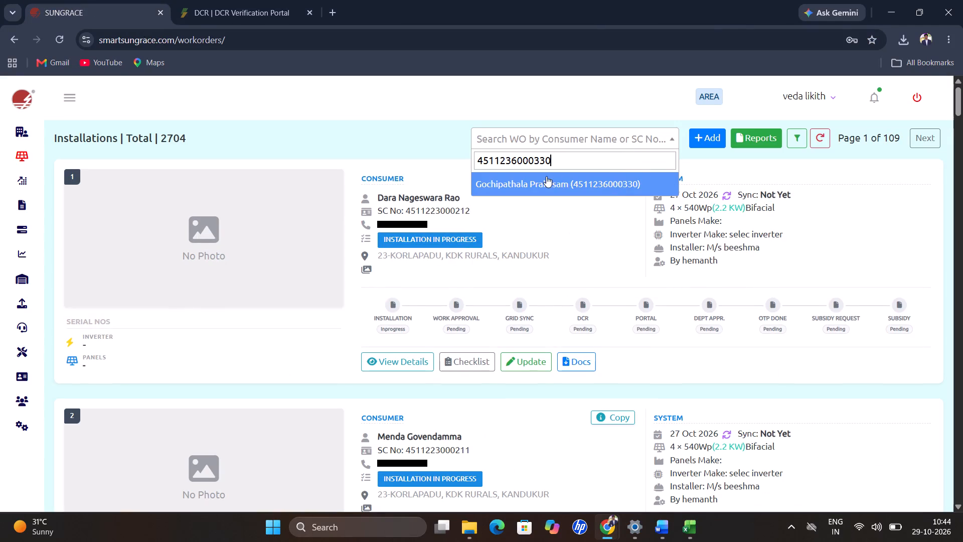
left_click(548, 179)
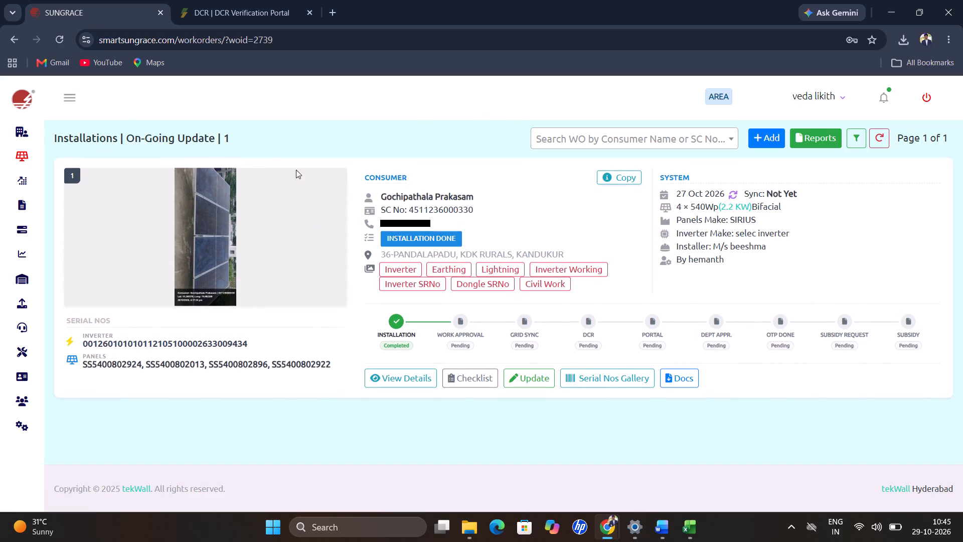
Copy the consumer's ULA number from the work order's quick copy details.
left_click(99, 0)
left_click(258, 3)
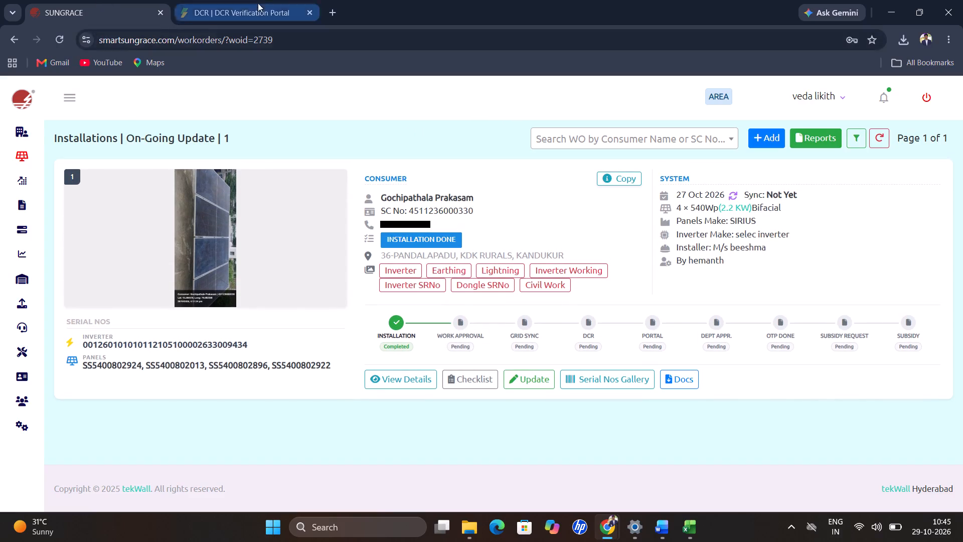
left_click(130, 16)
left_click(611, 175)
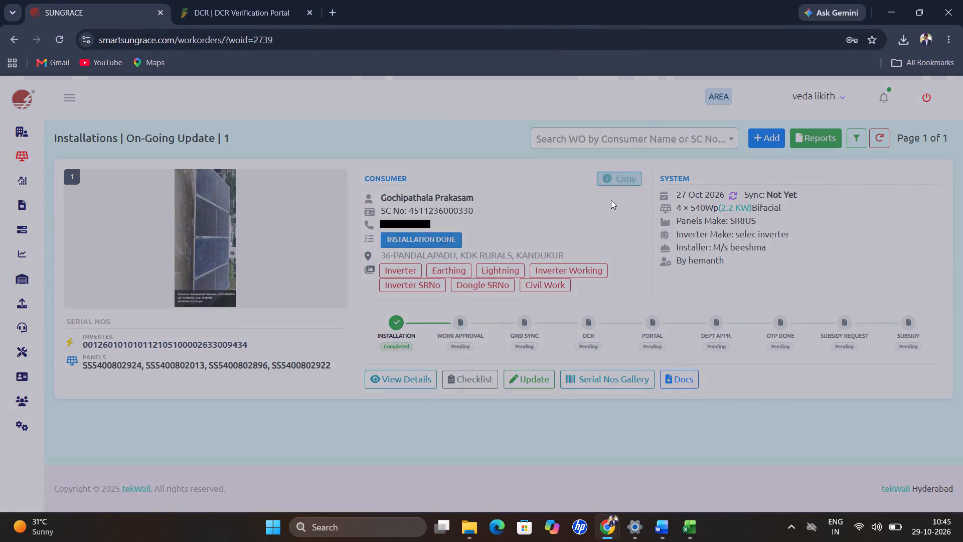
left_click(608, 222)
left_click(606, 229)
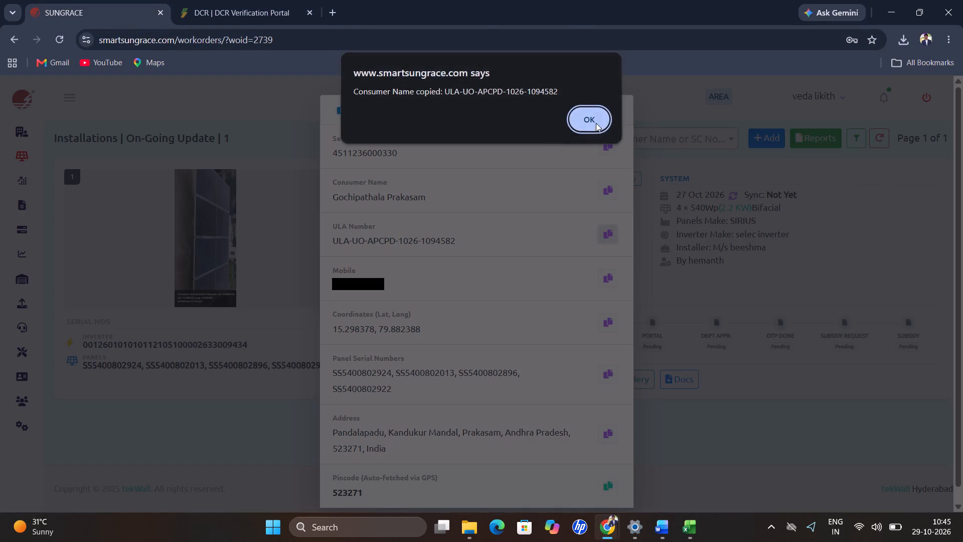
left_click(596, 123)
Start a new B2C consumer DCR in the DCR portal with the Andhra Pradesh branch, Solar Panels and PM Surya Ghar: Muft Bijli Yojana.
left_click(139, 12)
left_click(220, 1)
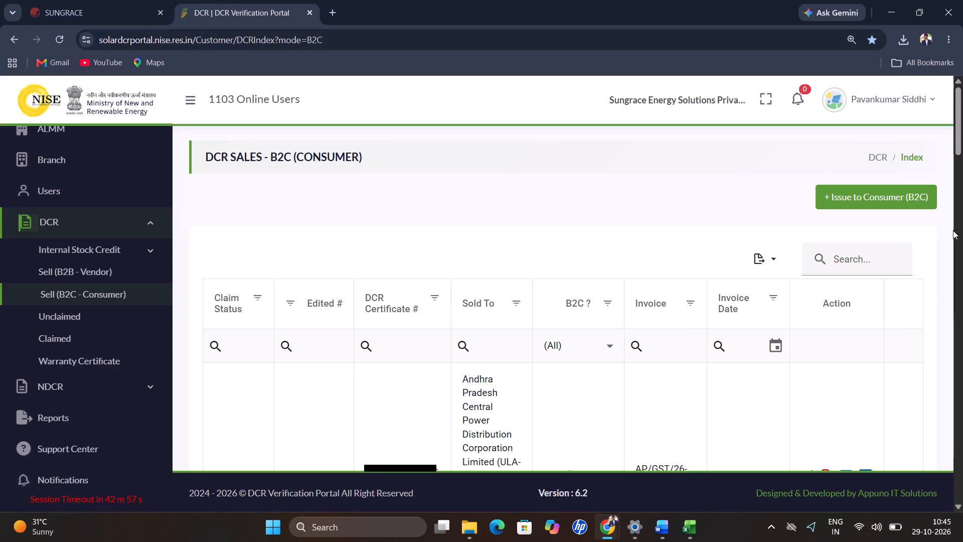
left_click(913, 189)
left_click(319, 220)
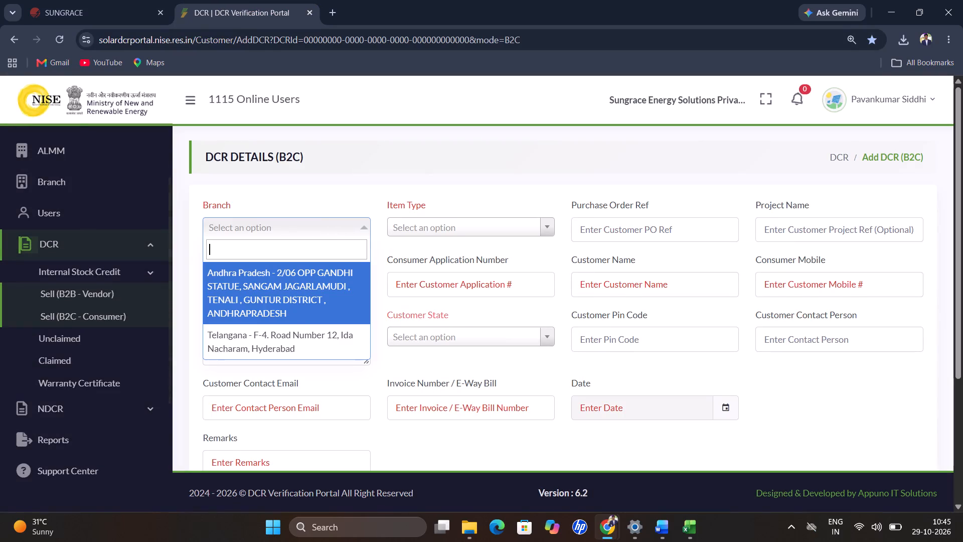
left_click(282, 284)
left_click(483, 220)
left_click(429, 276)
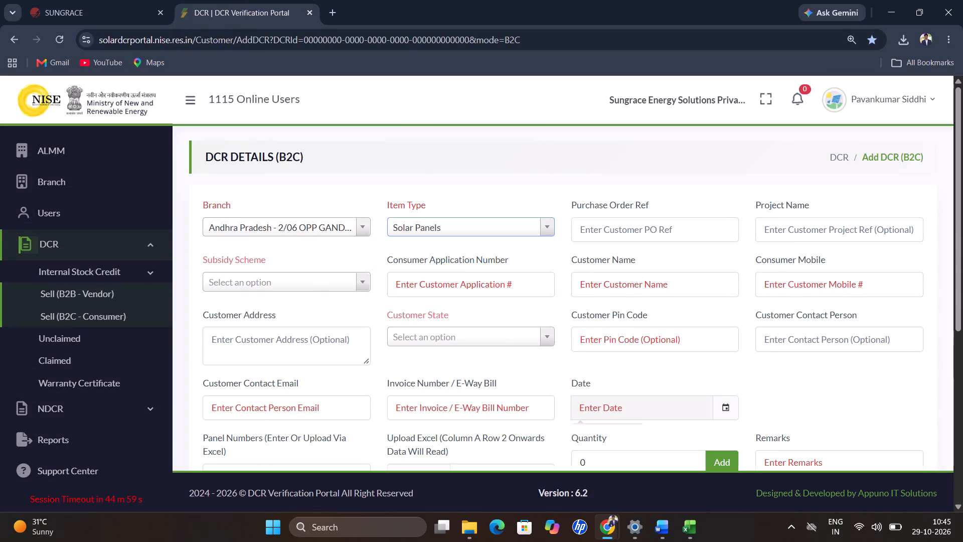
left_click(333, 276)
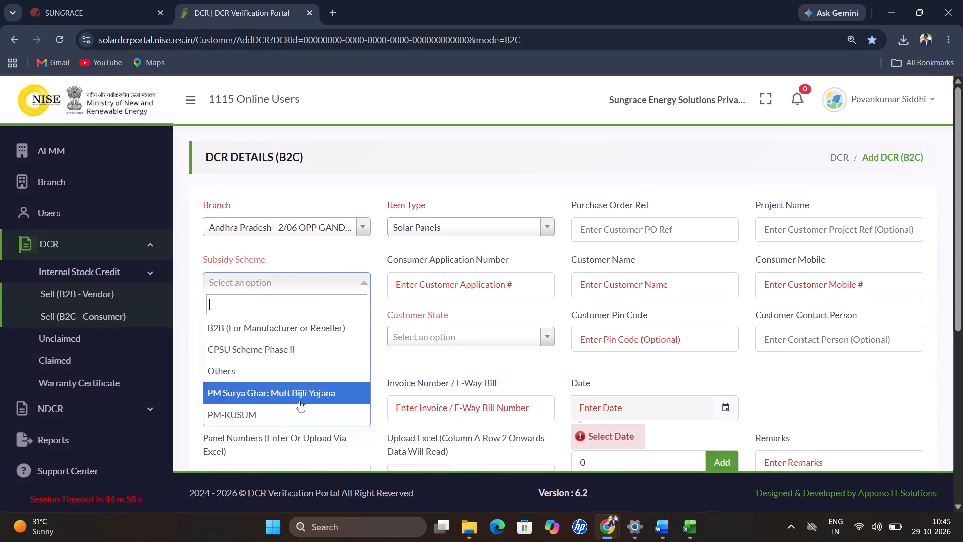
left_click(304, 398)
Enter the copied ULA number as the consumer application number and set the customer state to Andhra Pradesh (37).
left_click(487, 294)
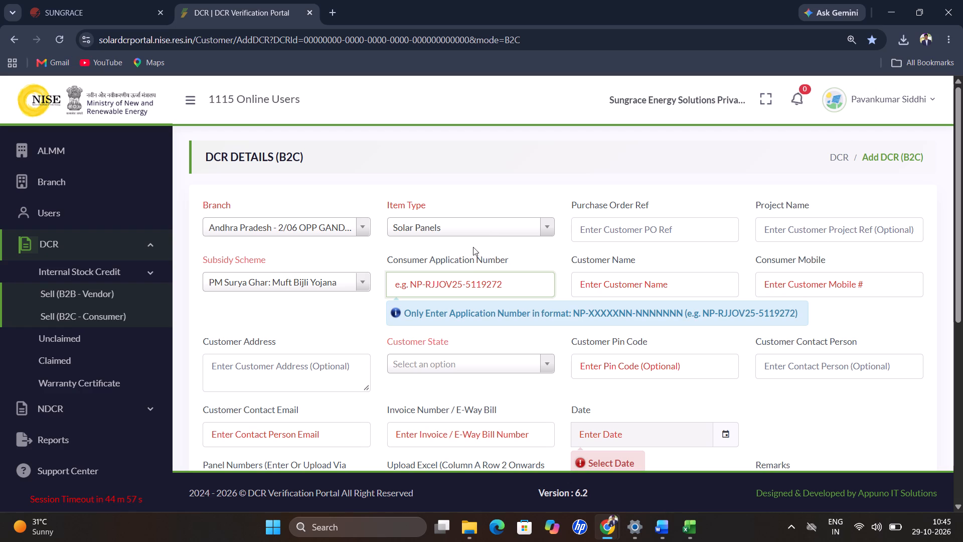
key("ctrl+v")
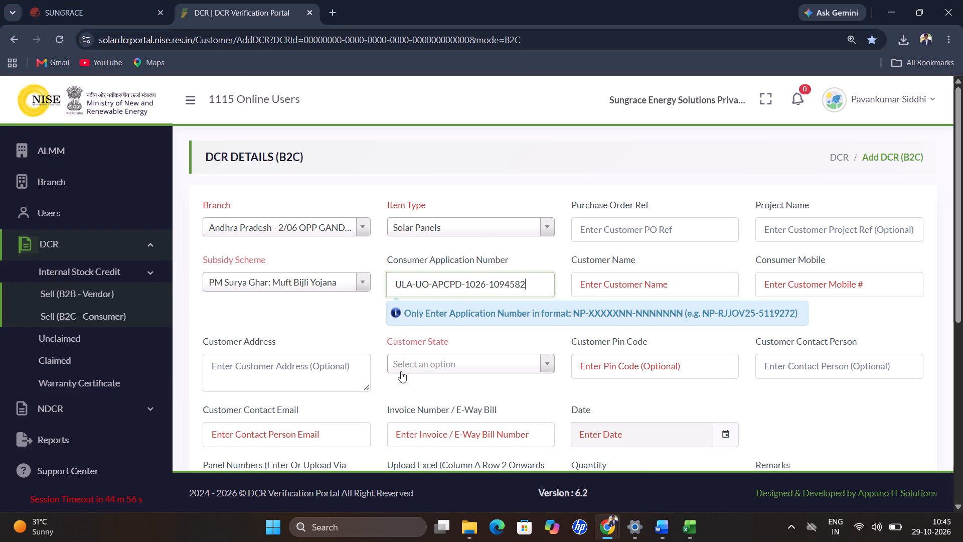
left_click(419, 362)
left_click(442, 263)
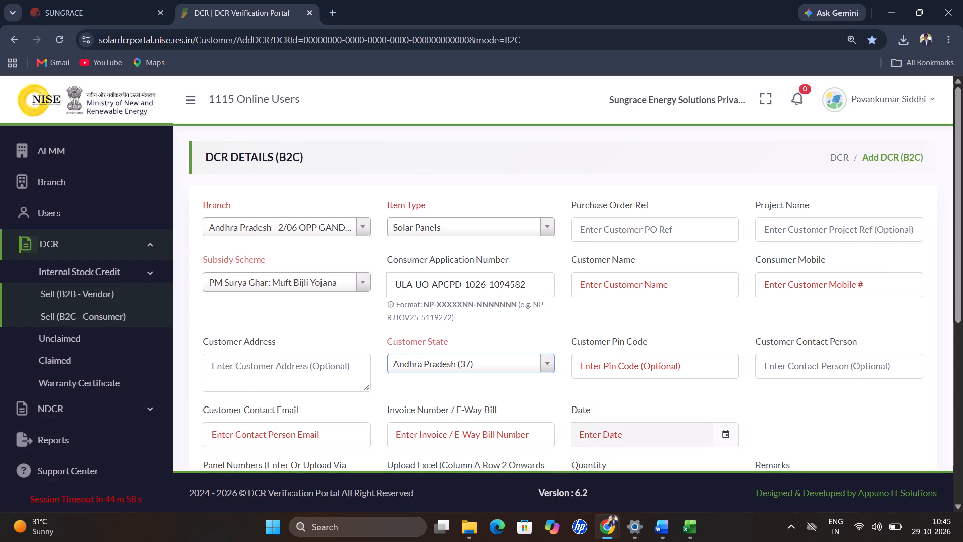
left_click(275, 441)
left_click(136, 8)
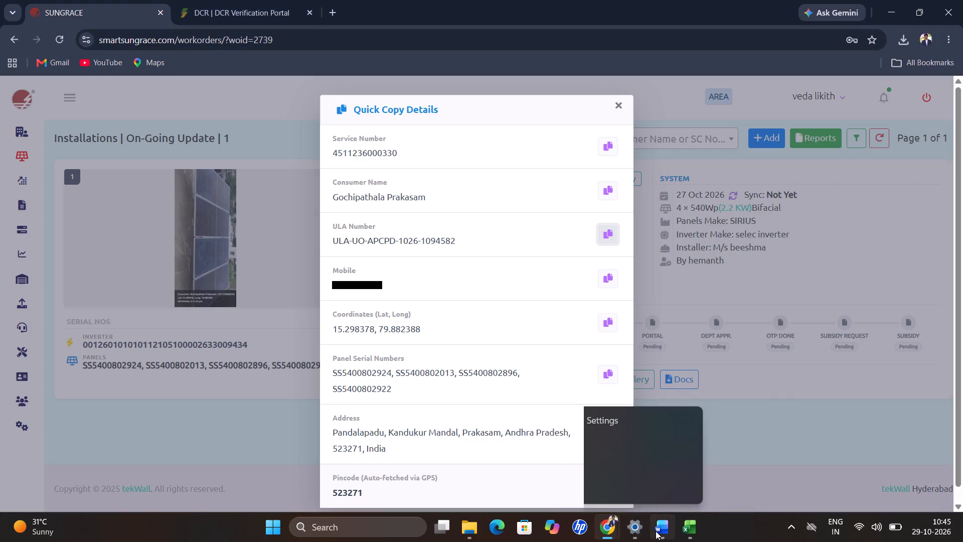
left_click(670, 460)
scroll(868, 422, "up", 20)
scroll(868, 422, "up", 3)
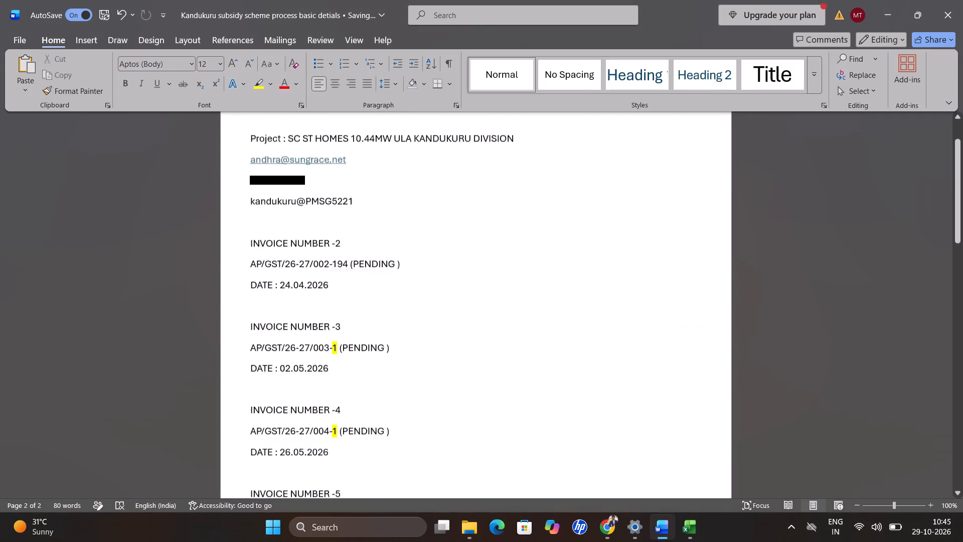
scroll(880, 410, "up", 16)
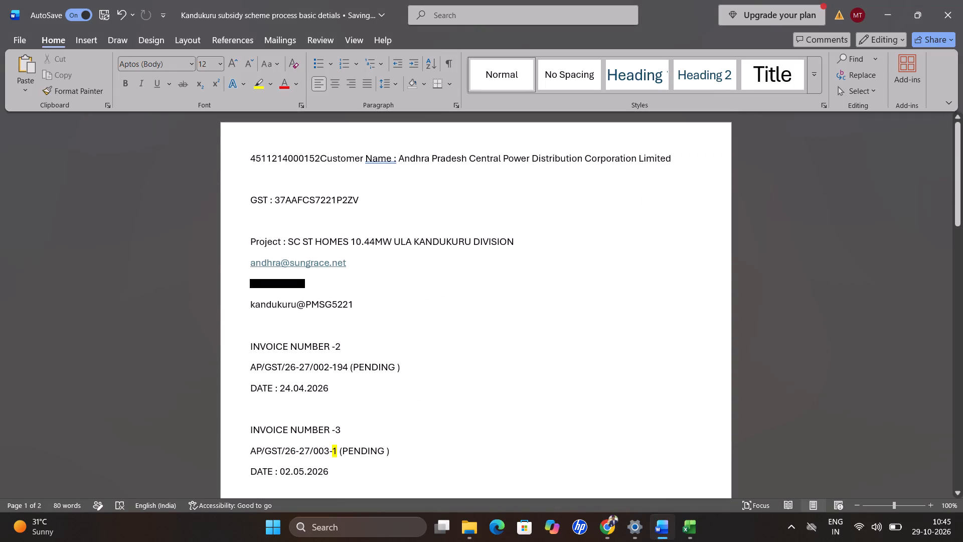
left_click(323, 159)
key("BackSpace")
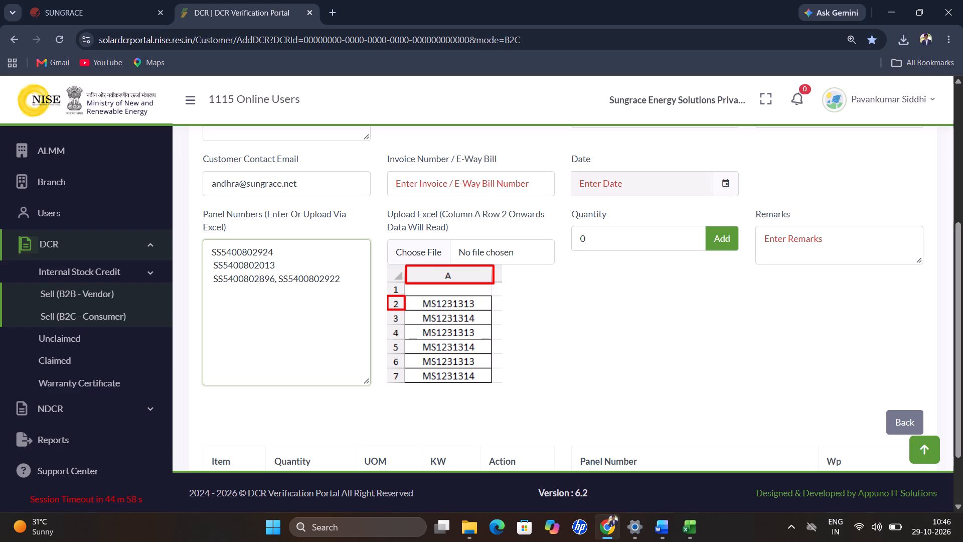
key("Right")
key("Right")
key("Right")
key("Right")
key("BackSpace")
key("Return")
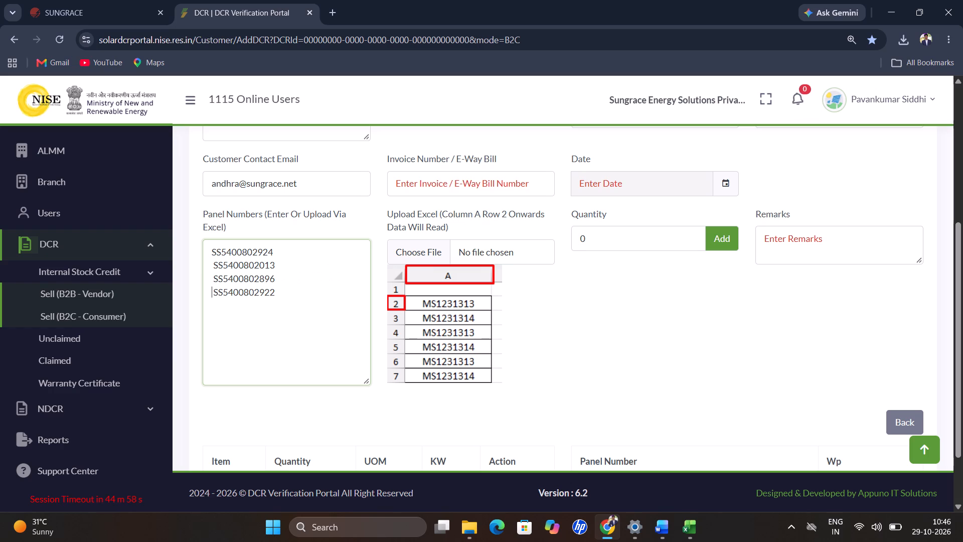
Set the panel quantity to 4.
left_click(587, 242)
key("BackSpace")
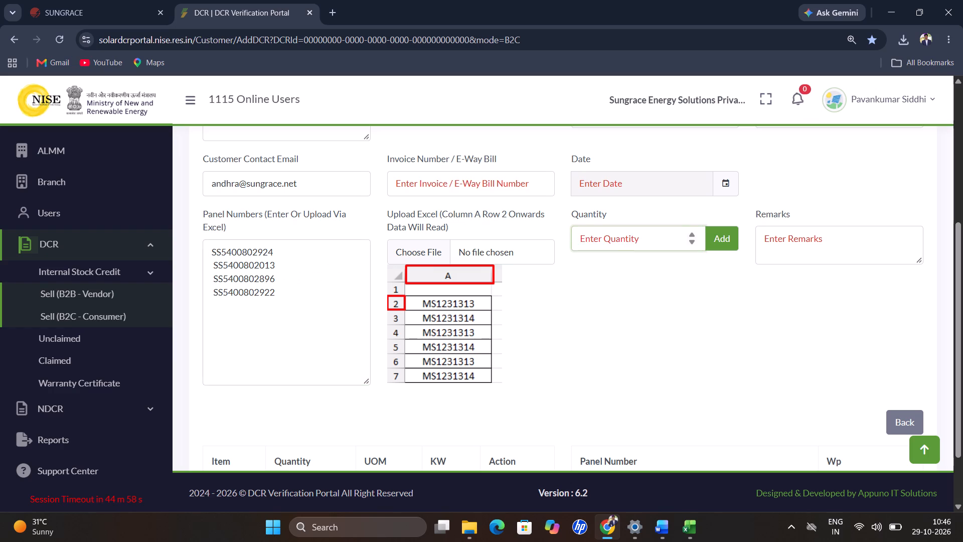
key("4")
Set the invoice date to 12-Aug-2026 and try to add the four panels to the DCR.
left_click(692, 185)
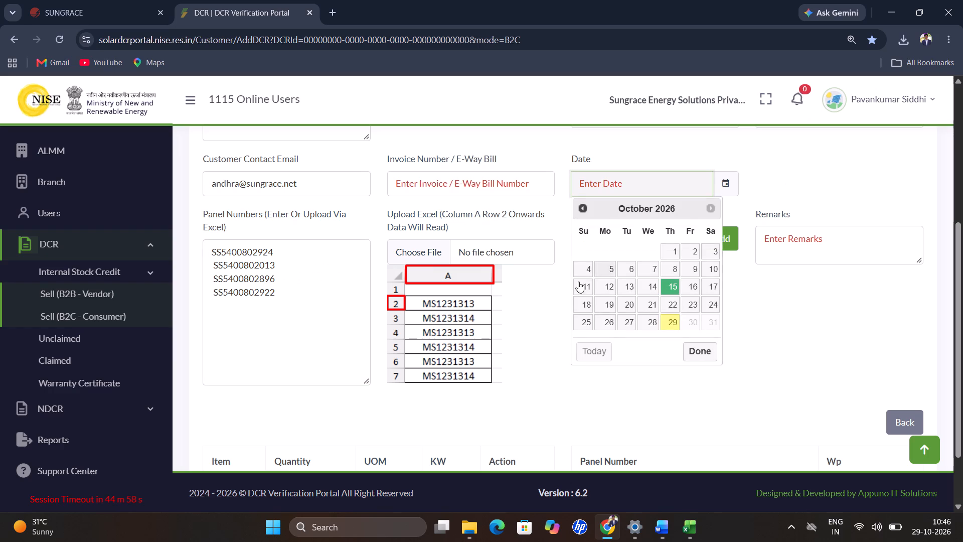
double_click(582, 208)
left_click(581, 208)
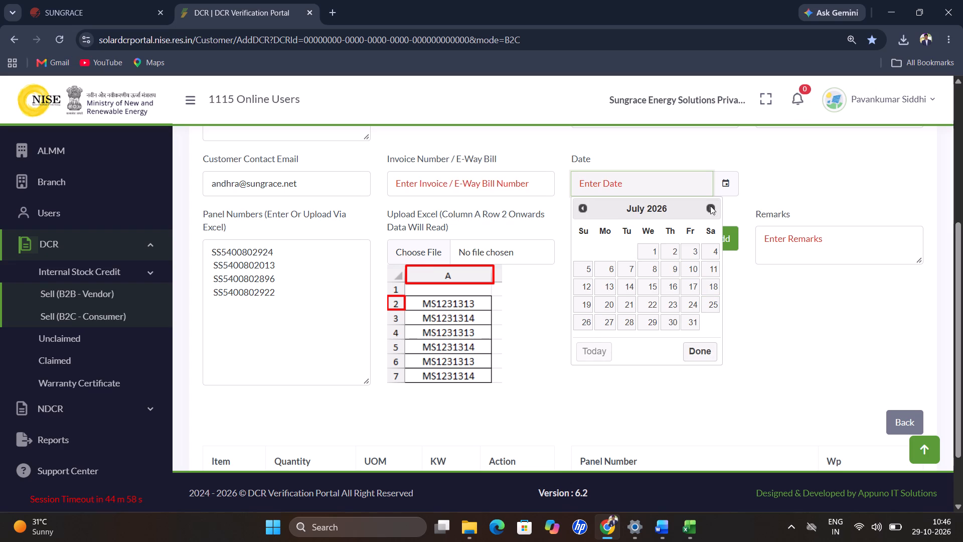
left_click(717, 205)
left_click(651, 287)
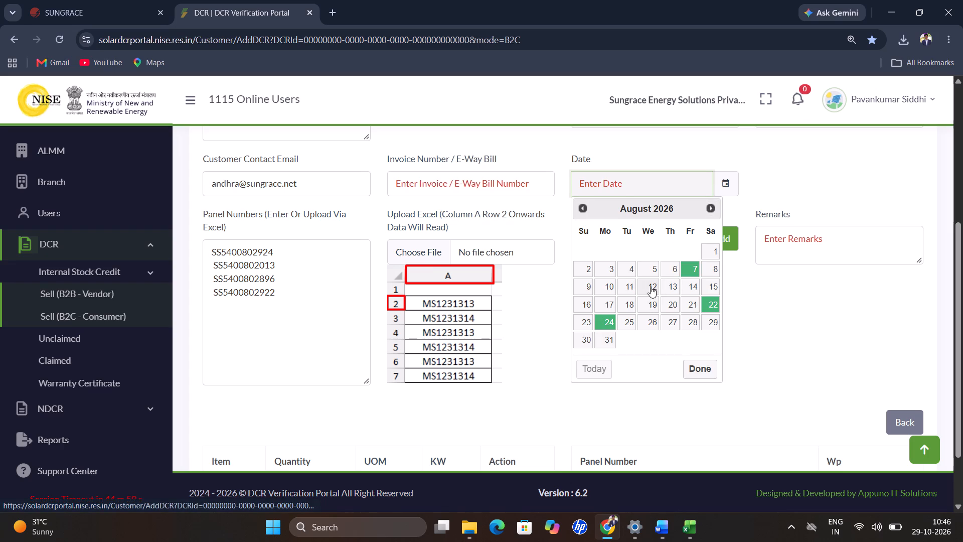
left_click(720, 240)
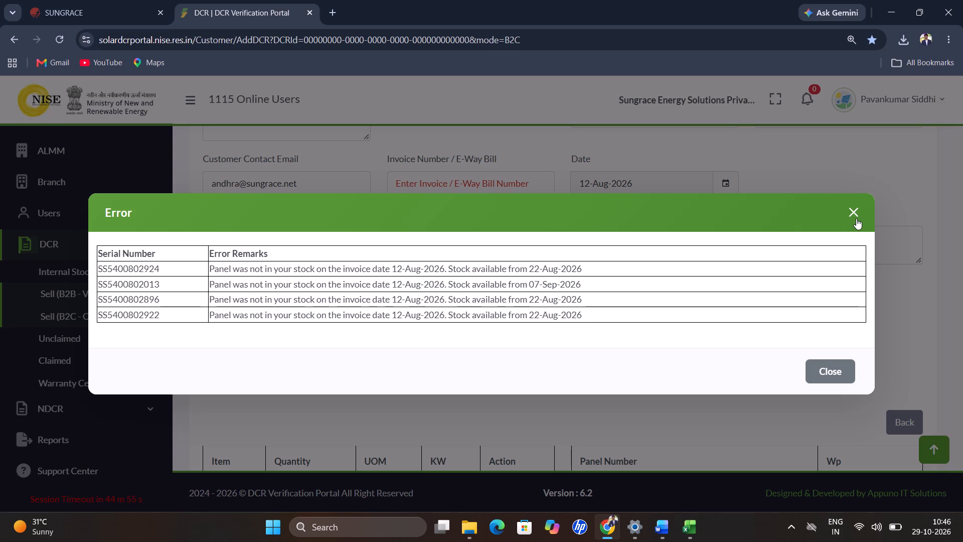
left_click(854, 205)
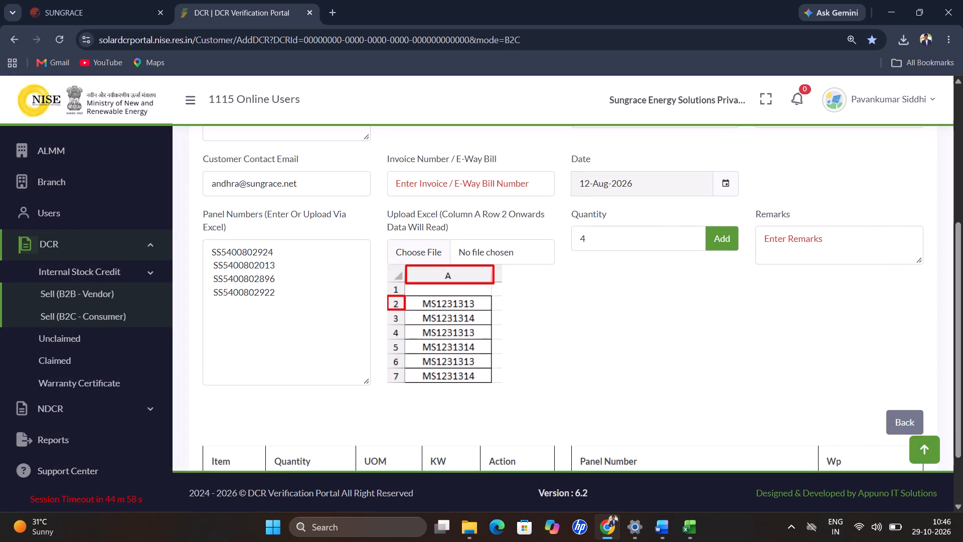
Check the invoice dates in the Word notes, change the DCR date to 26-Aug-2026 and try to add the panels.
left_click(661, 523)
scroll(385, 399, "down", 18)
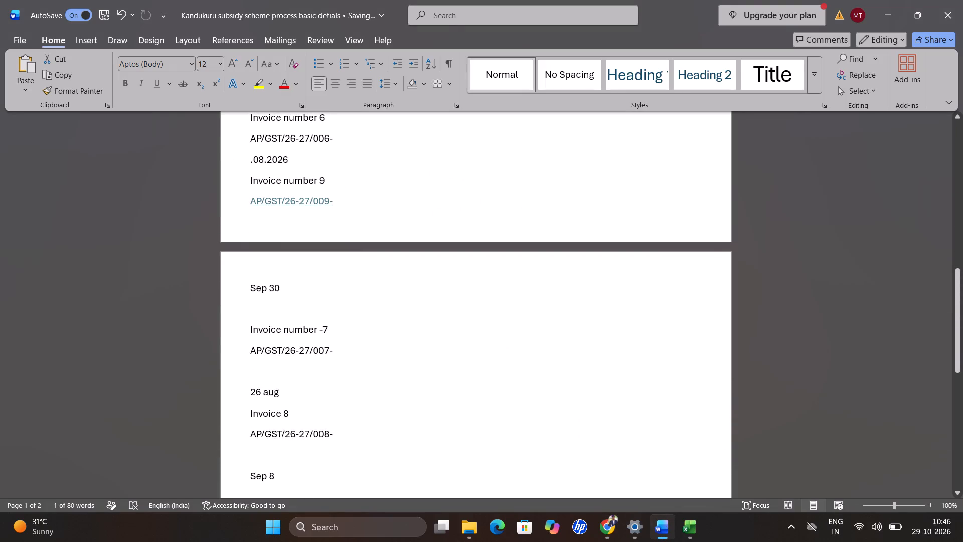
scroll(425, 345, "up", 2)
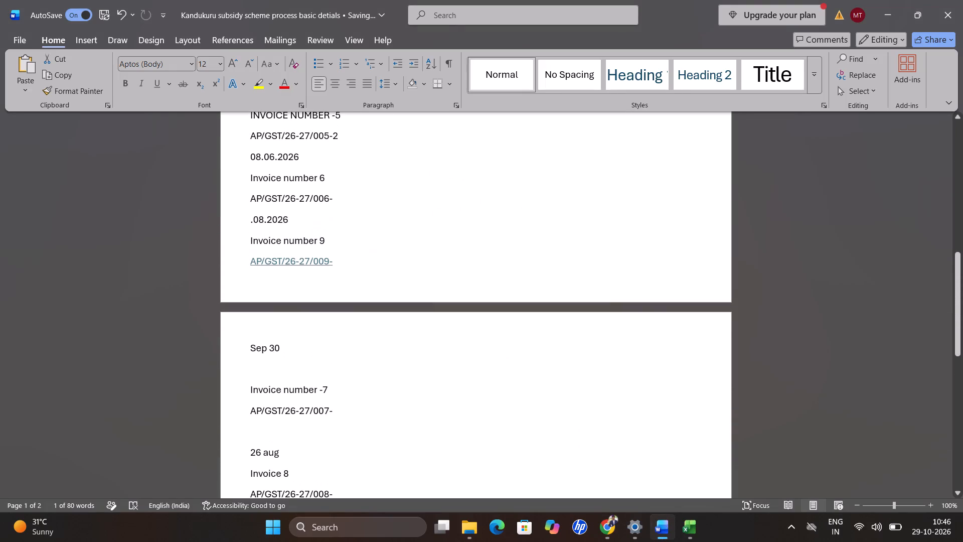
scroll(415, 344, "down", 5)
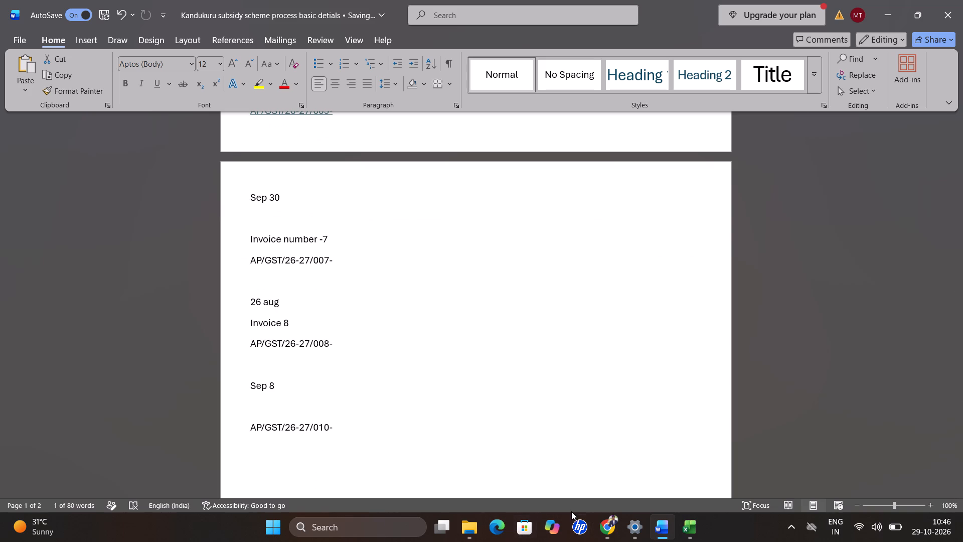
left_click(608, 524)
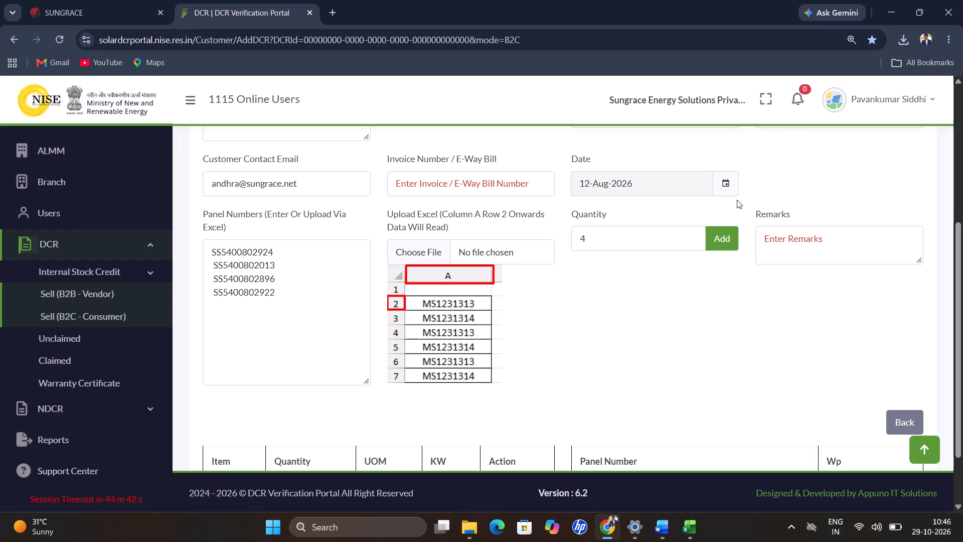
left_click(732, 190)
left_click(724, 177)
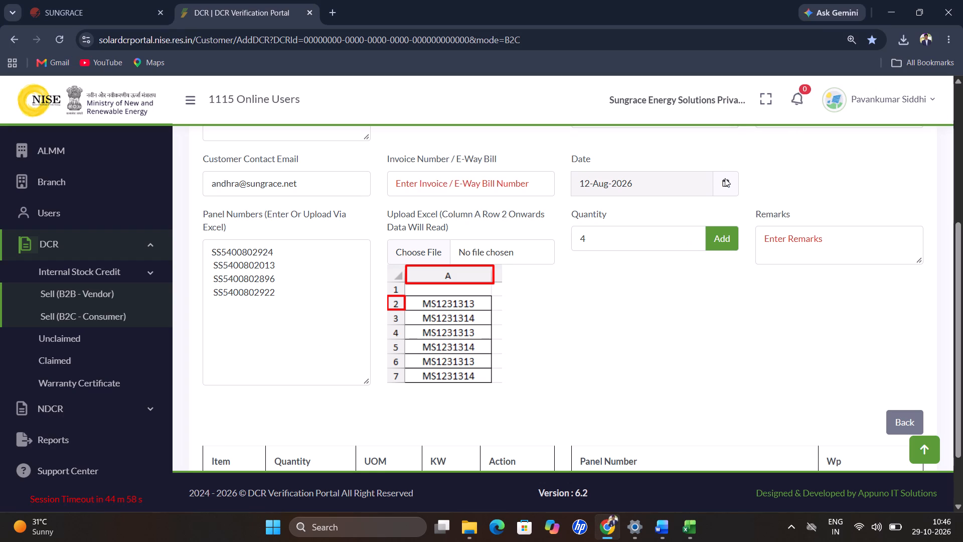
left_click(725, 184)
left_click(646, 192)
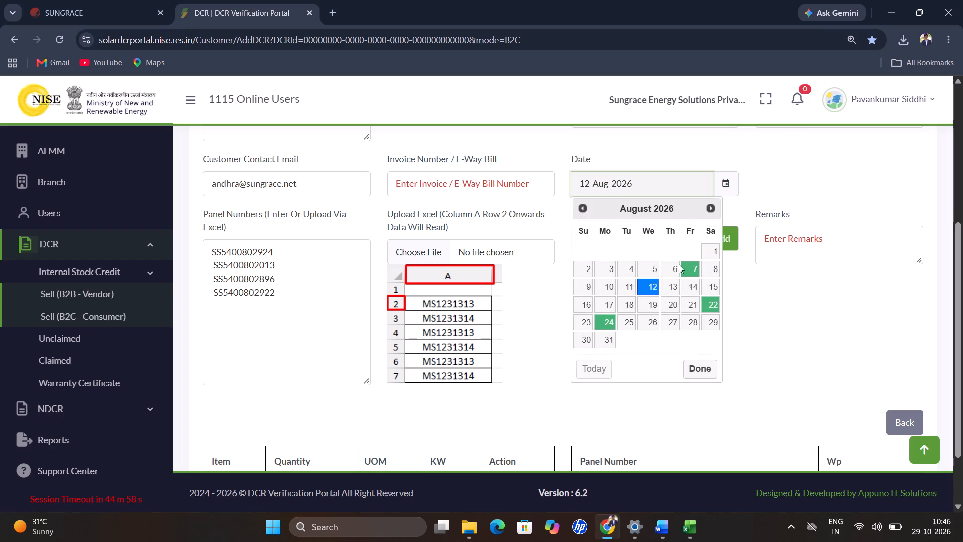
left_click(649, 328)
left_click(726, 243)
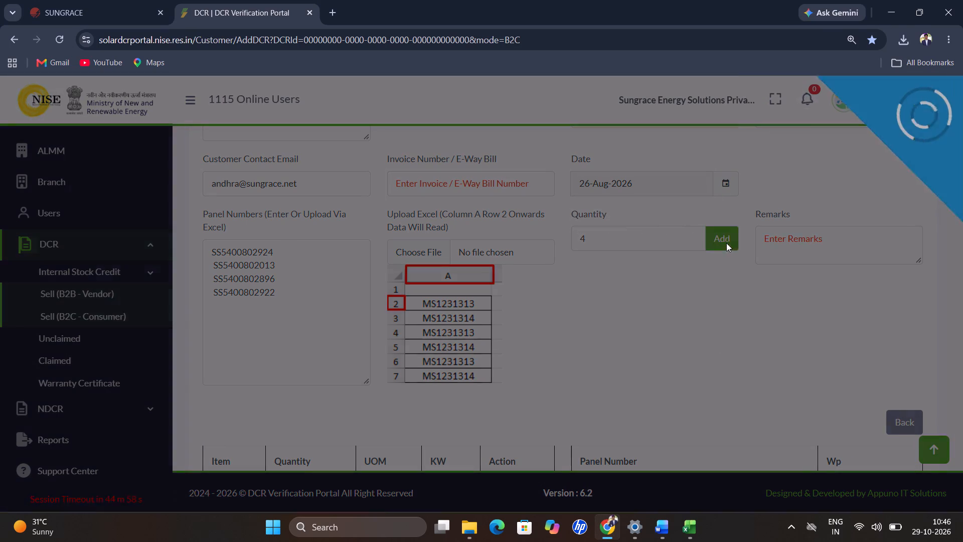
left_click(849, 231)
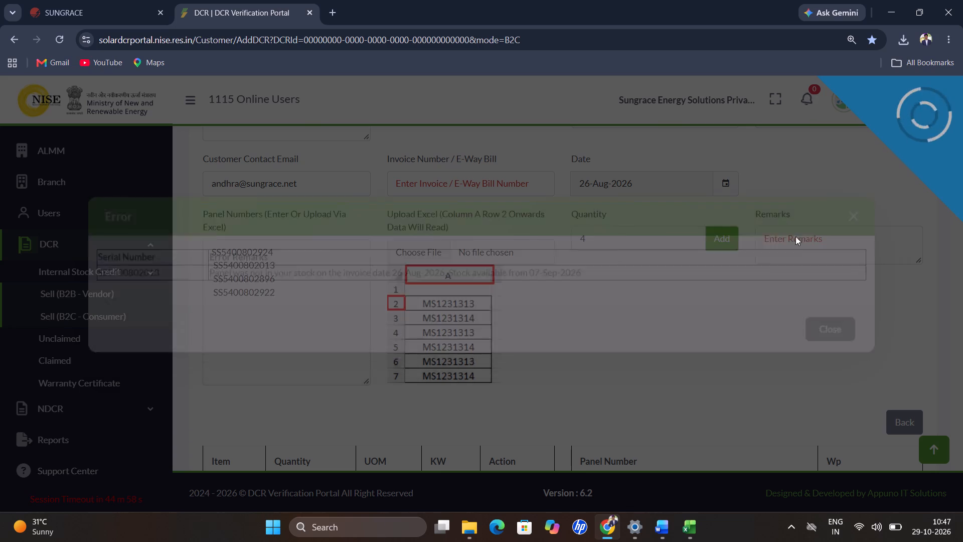
Change the invoice date to 08-Sep-2026 and add the four panels to the DCR.
left_click(714, 177)
left_click(719, 183)
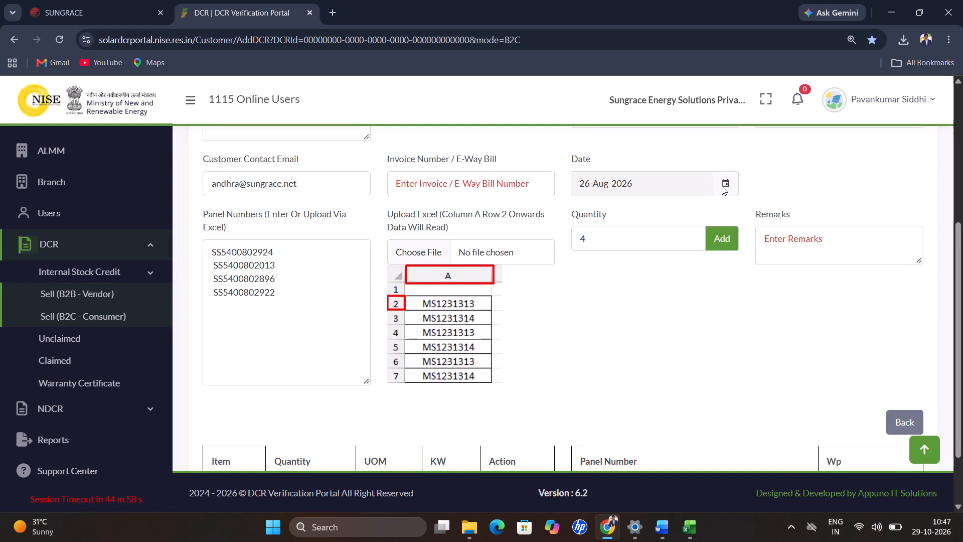
left_click(726, 184)
left_click(631, 183)
left_click(714, 216)
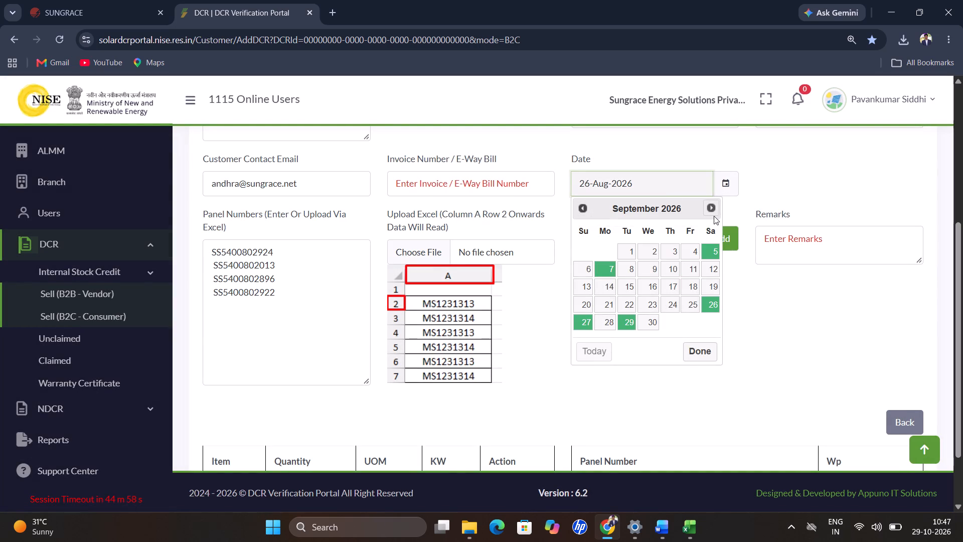
left_click(631, 263)
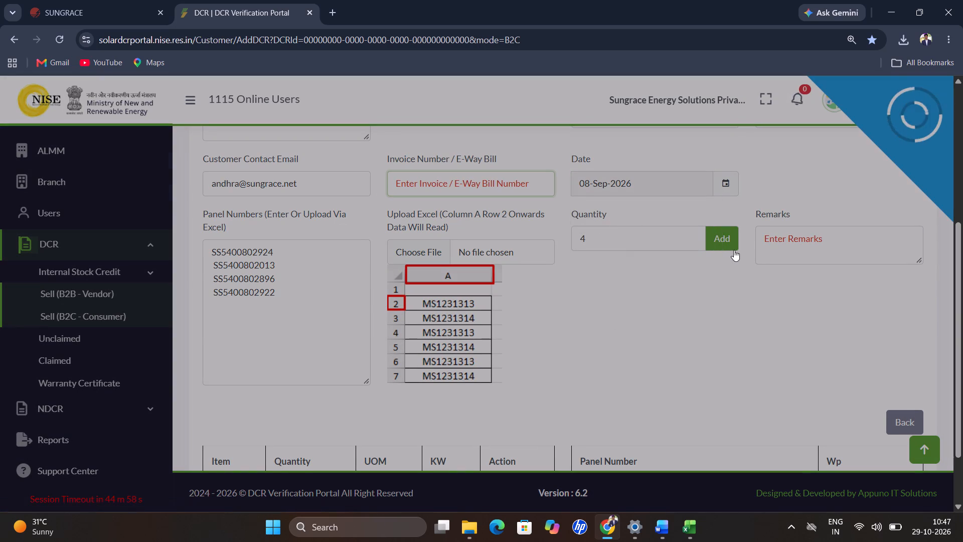
left_click(727, 241)
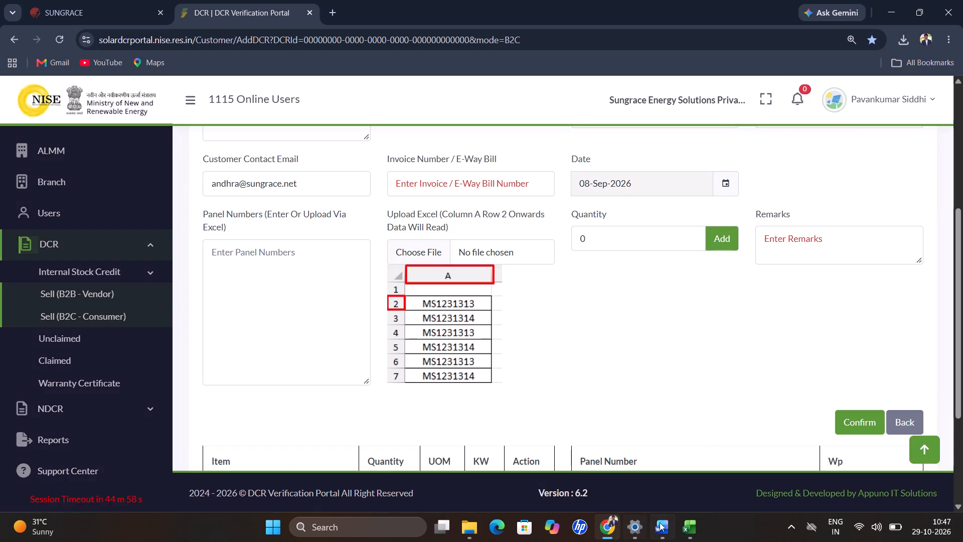
Create a folder named 98 inside DCR008 in the desktop's dcr crf folder and open it.
left_click(658, 531)
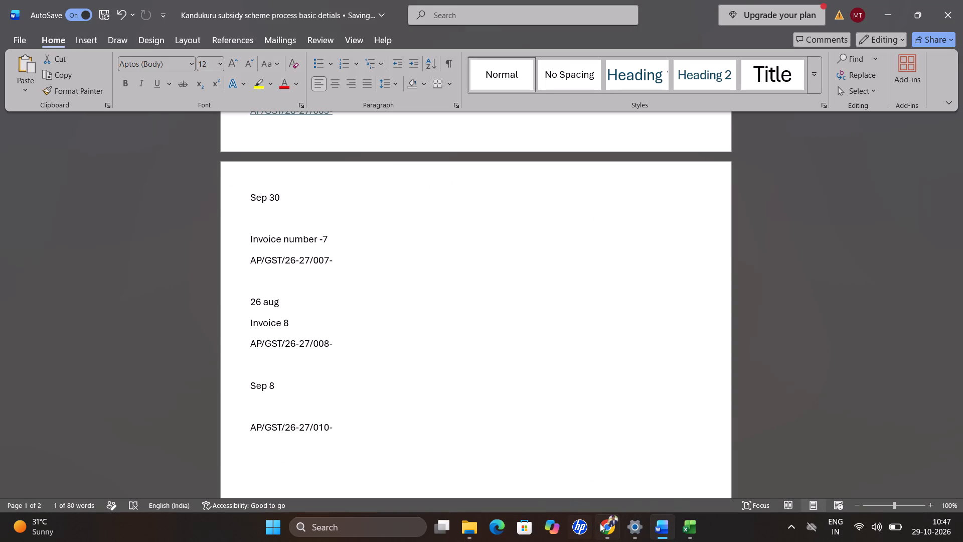
left_click(461, 526)
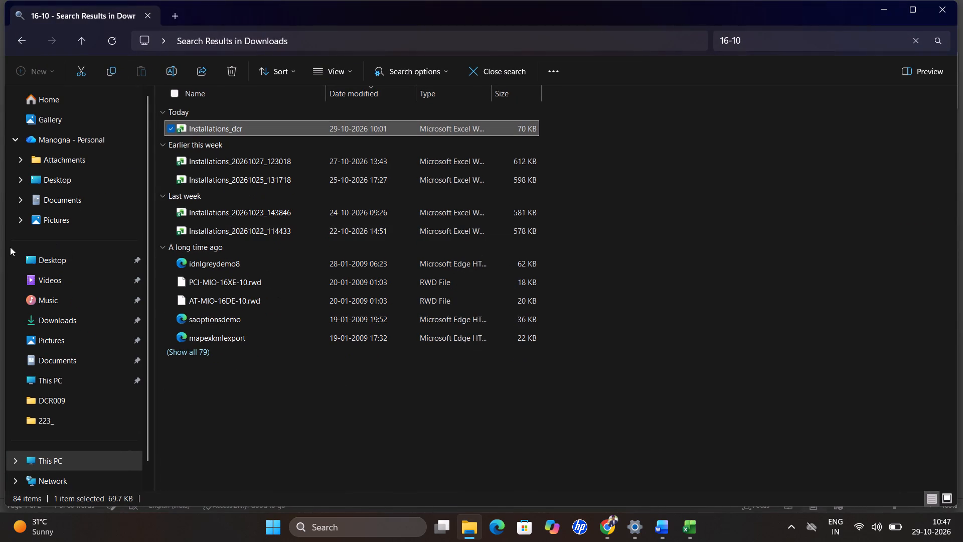
left_click(48, 320)
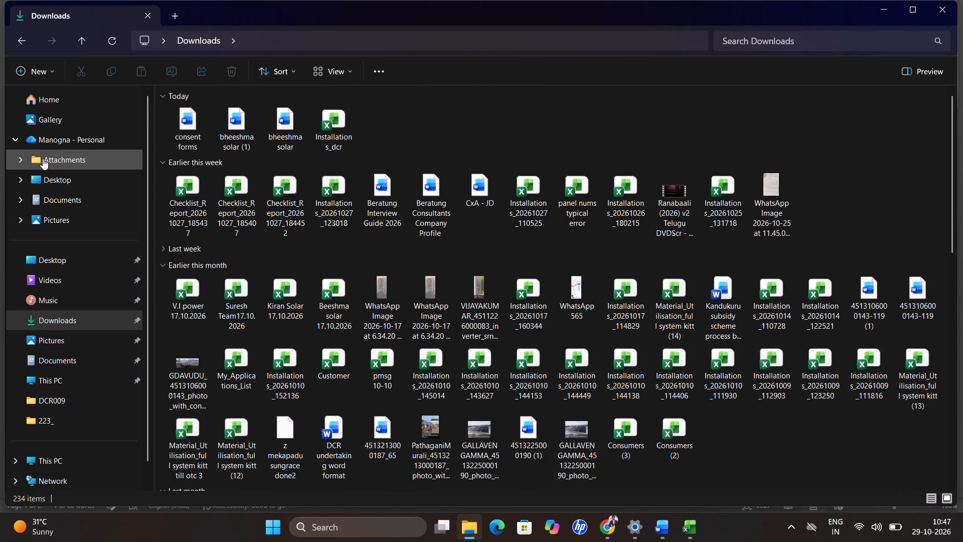
double_click(55, 186)
double_click(188, 115)
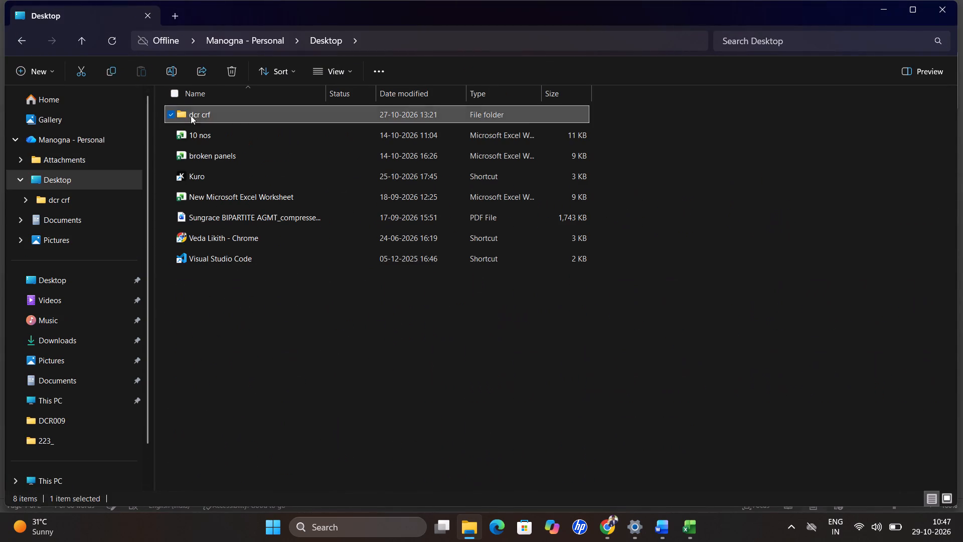
double_click(285, 237)
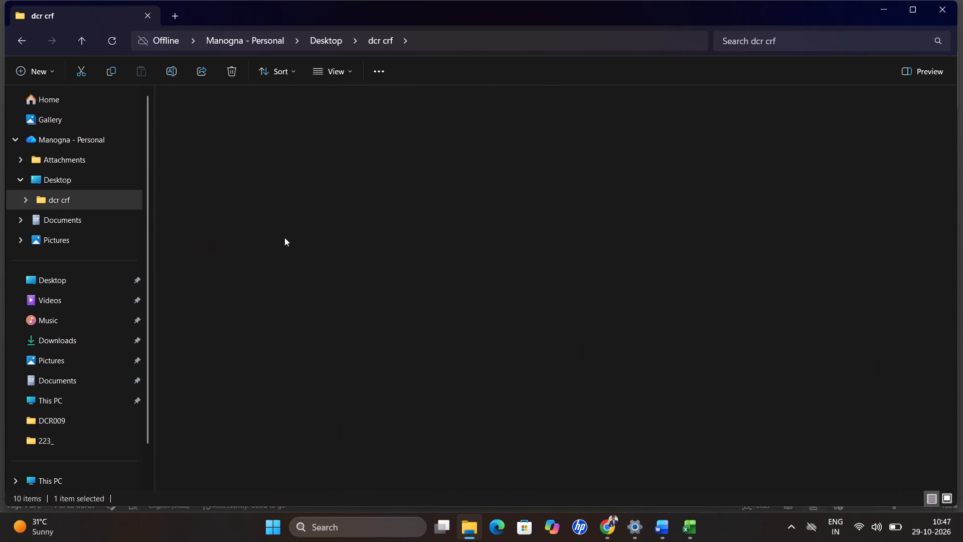
scroll(333, 245, "down", 20)
scroll(333, 245, "down", 7)
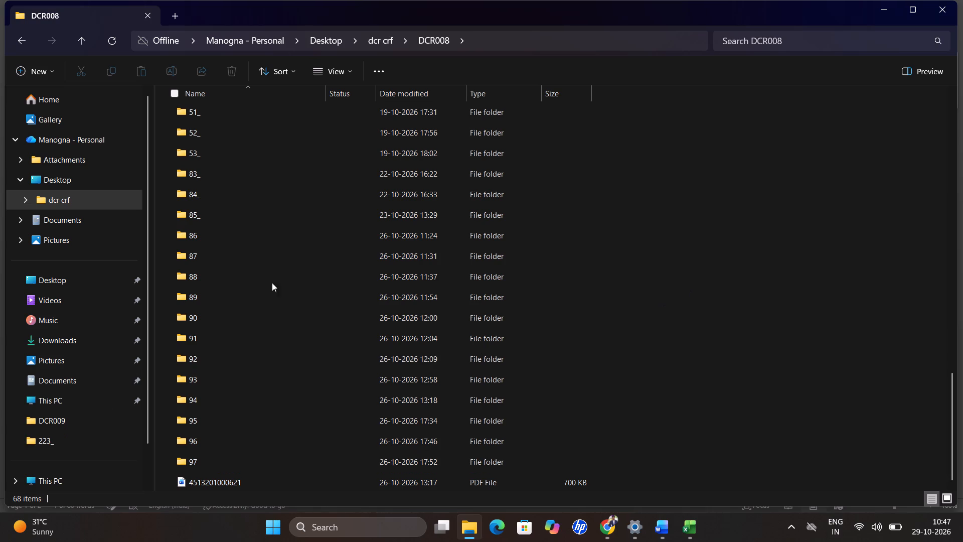
left_click(40, 73)
left_click(90, 103)
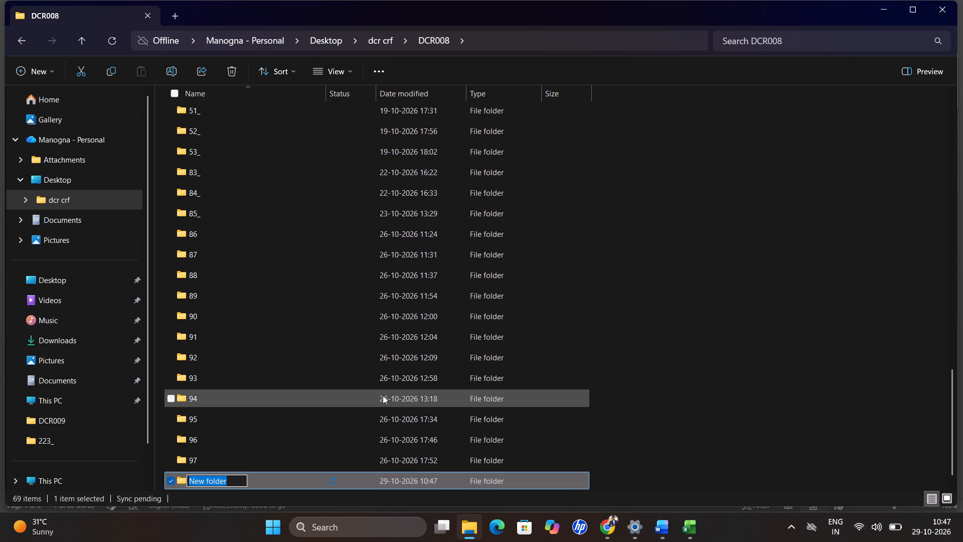
key("BackSpace")
type("98")
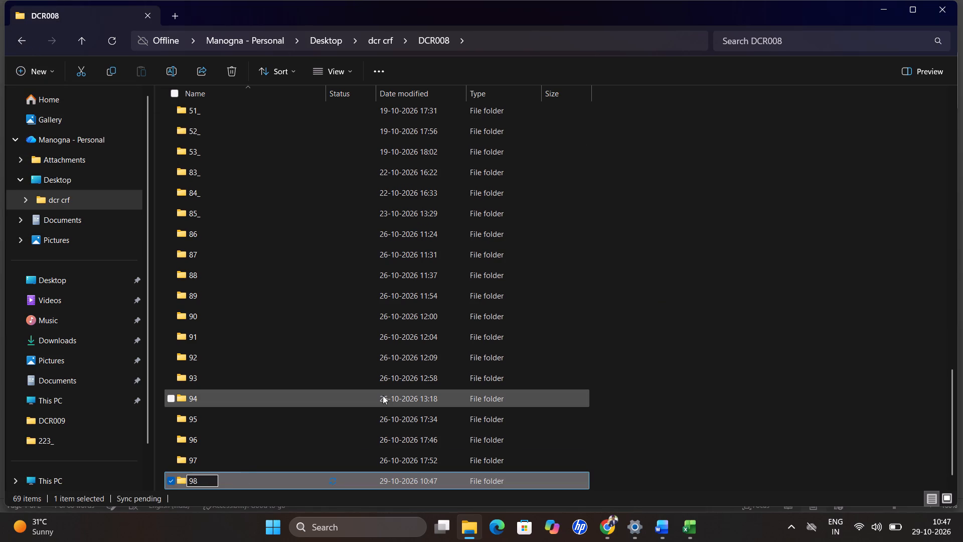
key("Return")
double_click(243, 484)
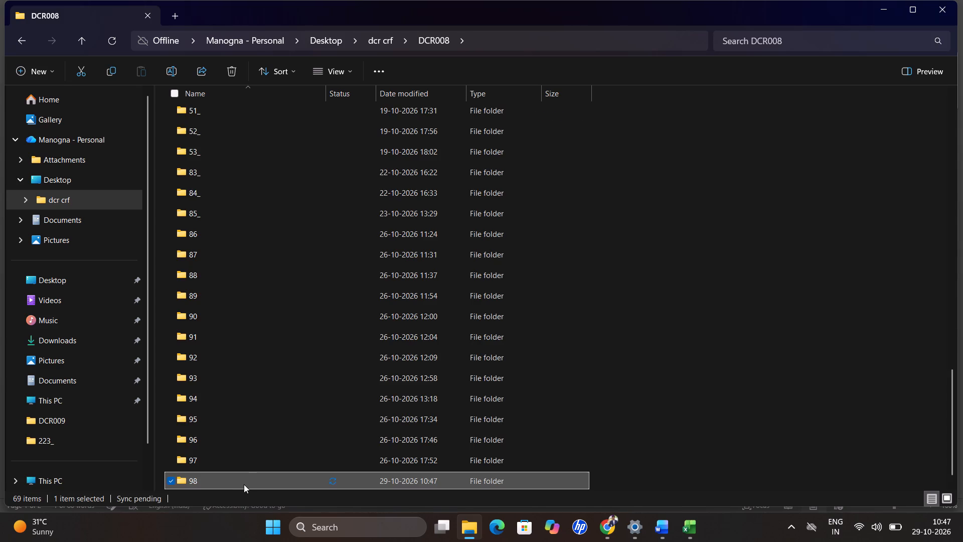
Copy Andhra Pradesh Central Power Distribution Corporation Limited from the Word notes into the DCR form's Customer Name.
left_click(608, 534)
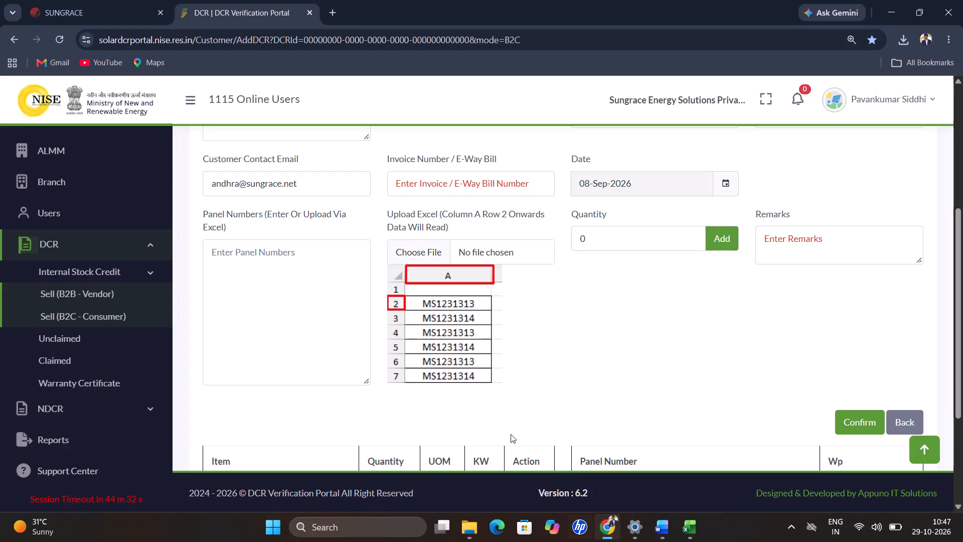
scroll(617, 303, "up", 3)
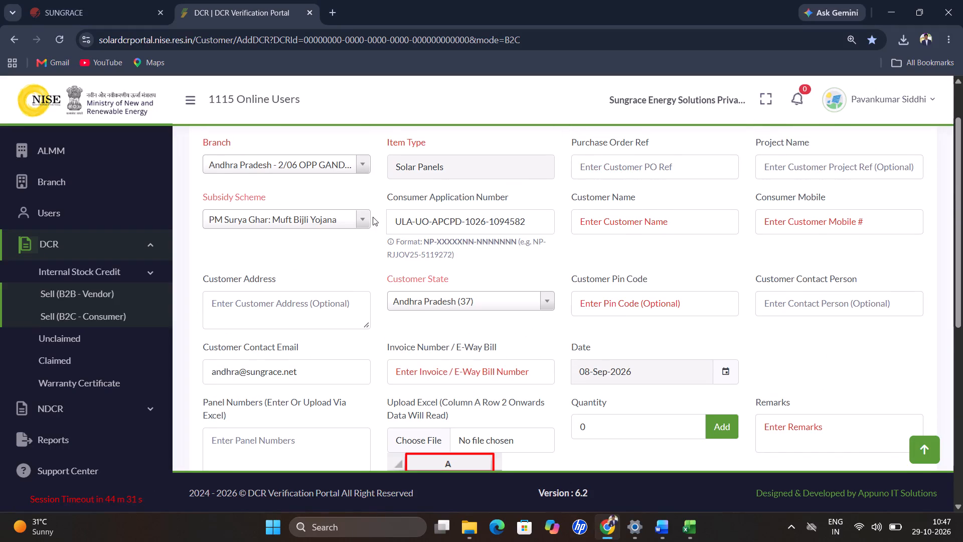
scroll(379, 225, "up", 4)
left_click(78, 20)
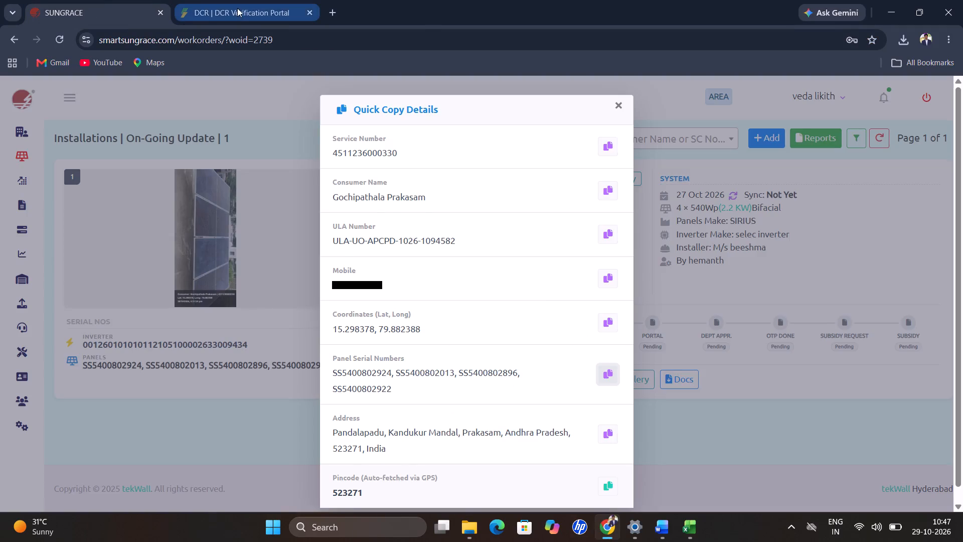
left_click(237, 8)
left_click(654, 284)
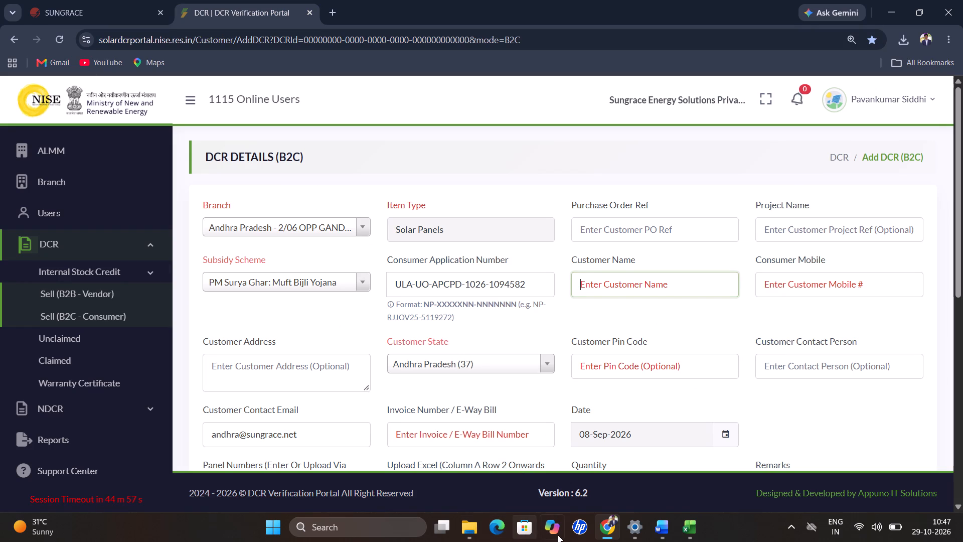
left_click(656, 527)
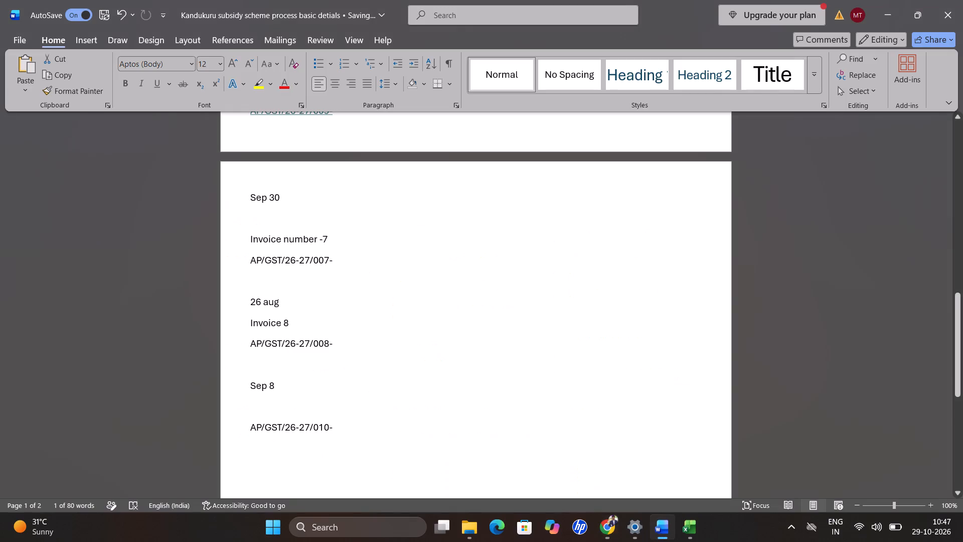
scroll(387, 362, "up", 20)
scroll(387, 362, "up", 7)
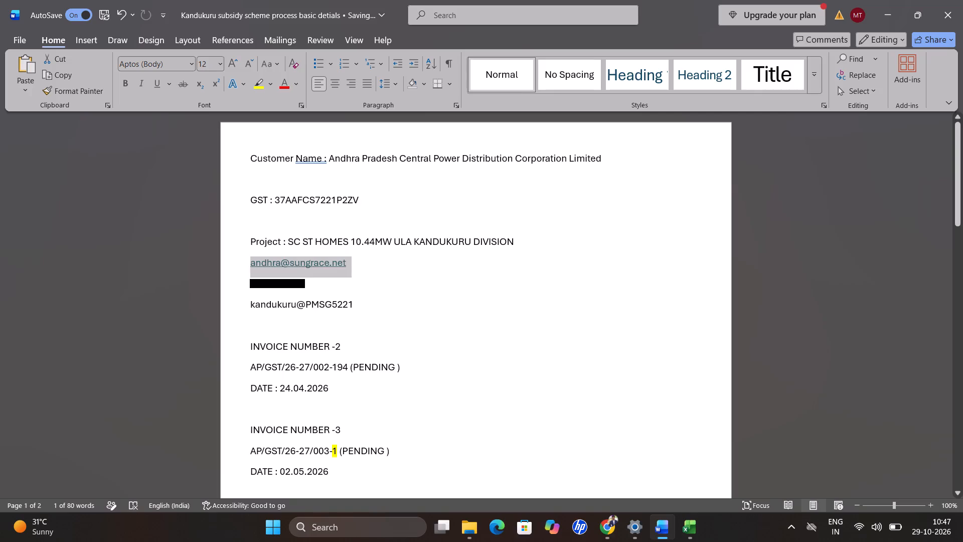
left_click_drag(331, 157, 605, 147)
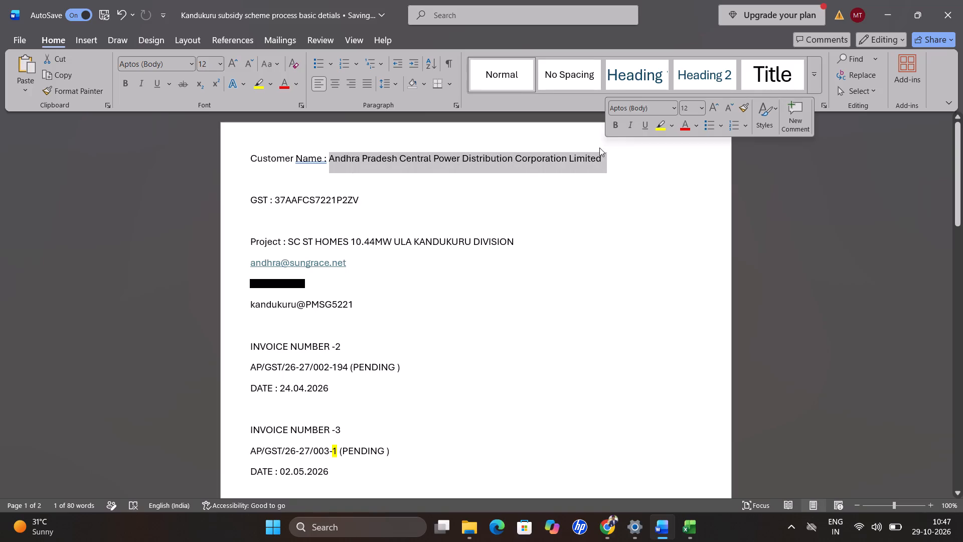
key("ctrl+c")
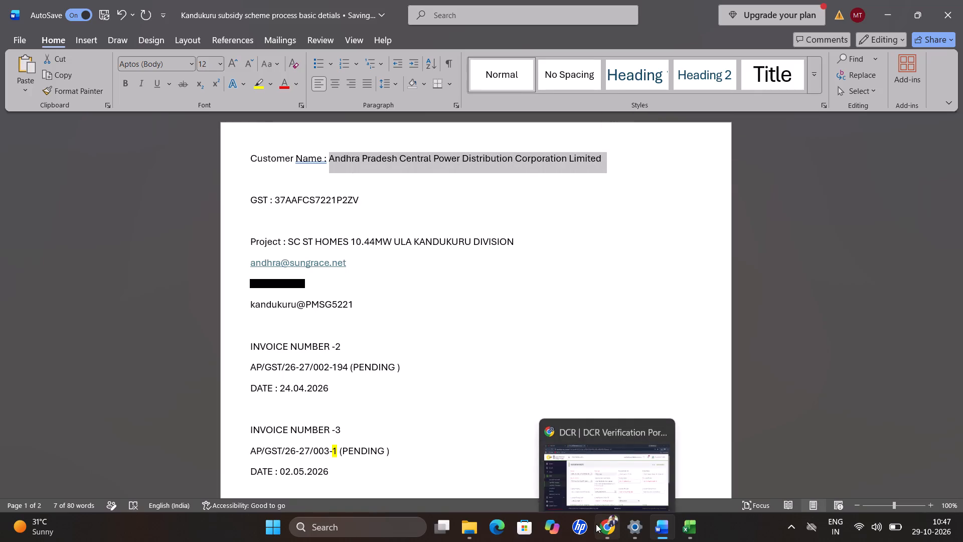
left_click(603, 467)
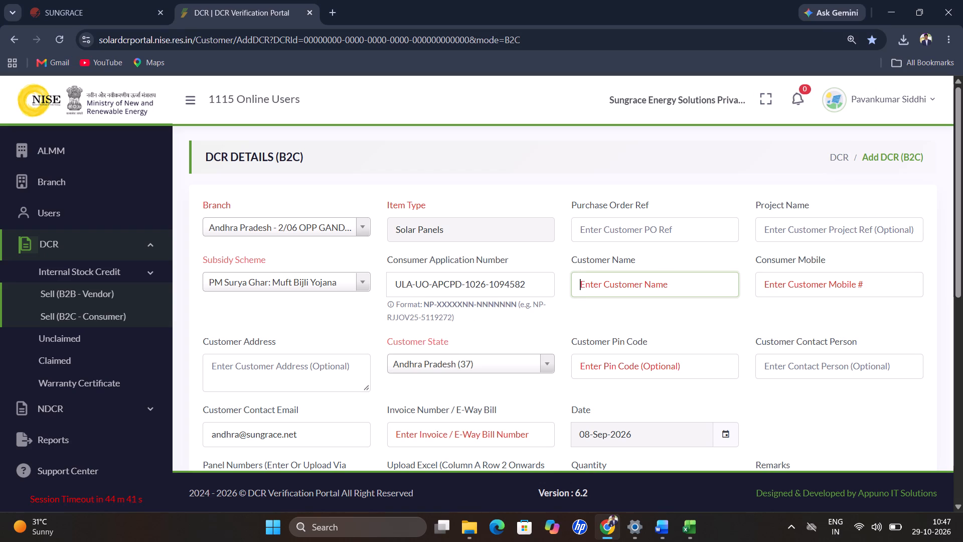
left_click(804, 224)
left_click(647, 294)
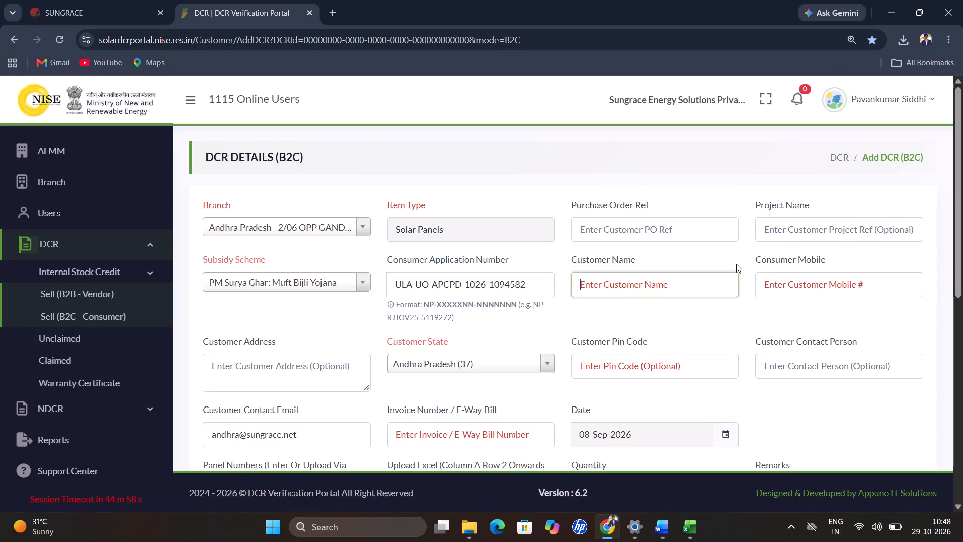
key("ctrl+v")
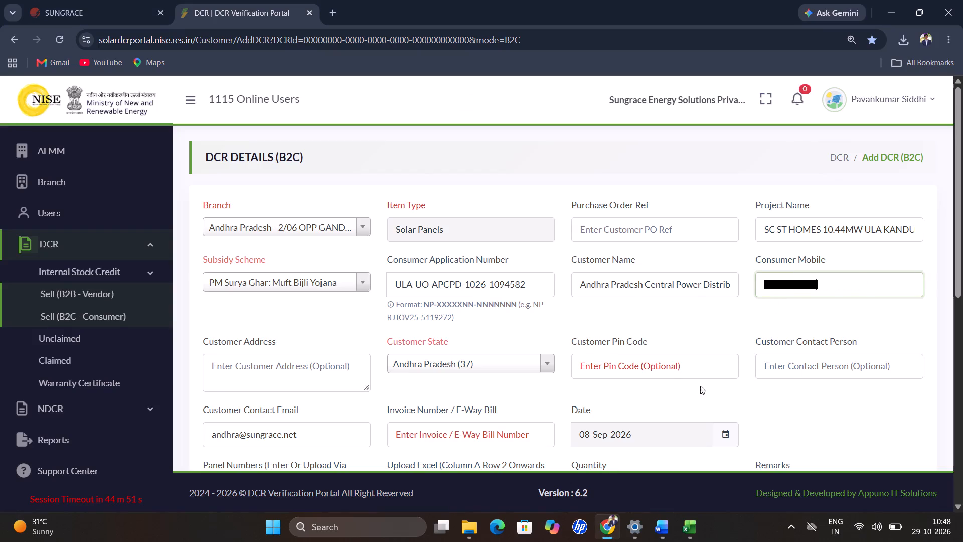
Copy the consumer's address from the SUNGRACE quick copy details into the DCR form's Remarks.
left_click(633, 362)
left_click(71, 7)
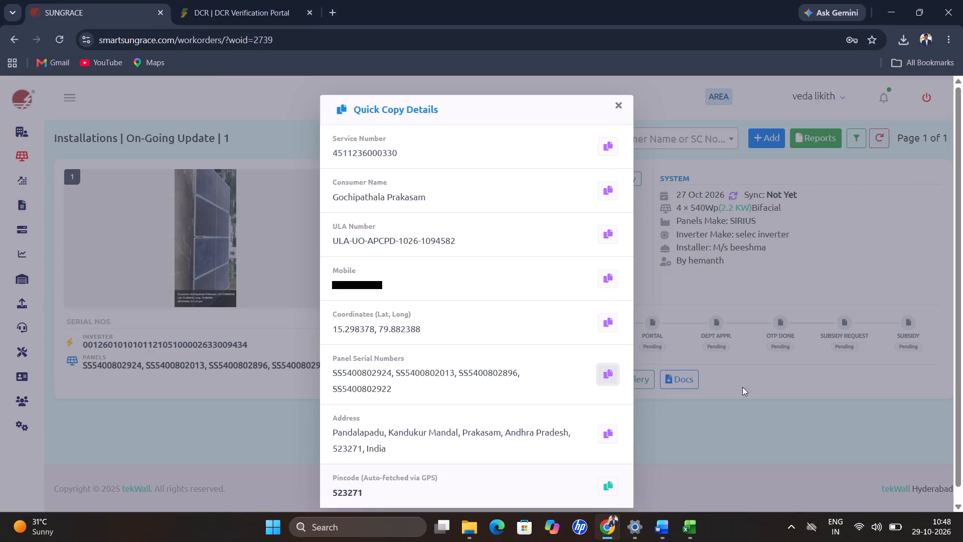
left_click(615, 430)
left_click(589, 138)
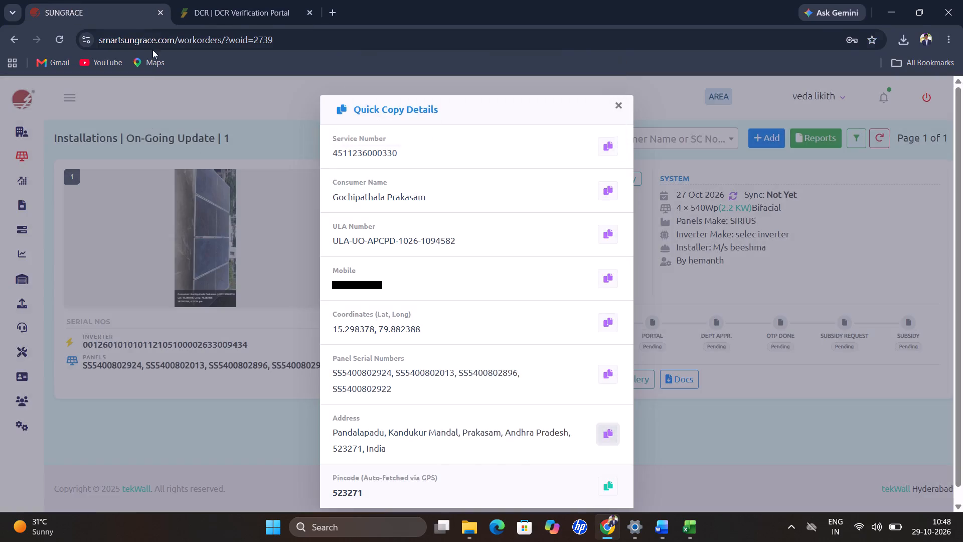
left_click(217, 12)
scroll(686, 378, "down", 3)
left_click(809, 318)
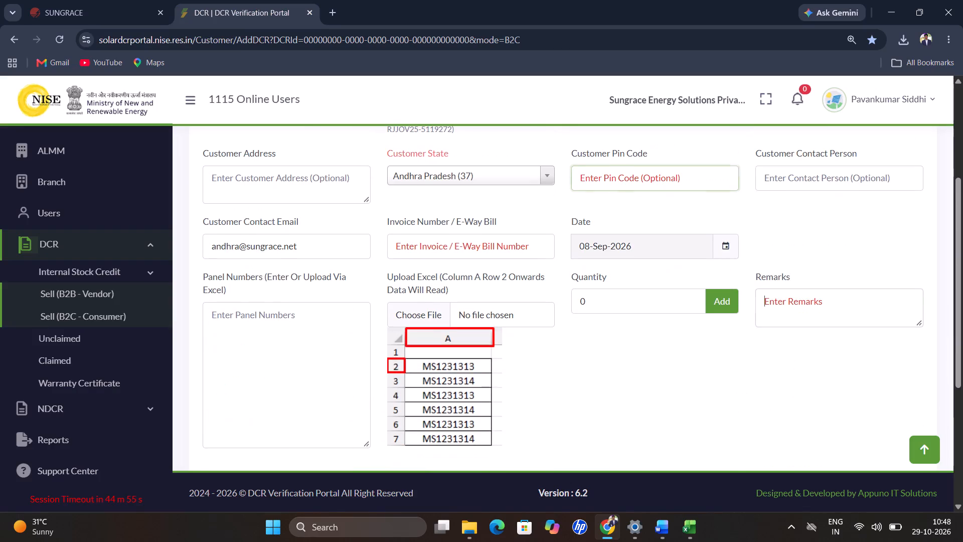
key("ctrl+v")
Copy the pin code from the address in Remarks into the Customer Pin Code.
double_click(777, 321)
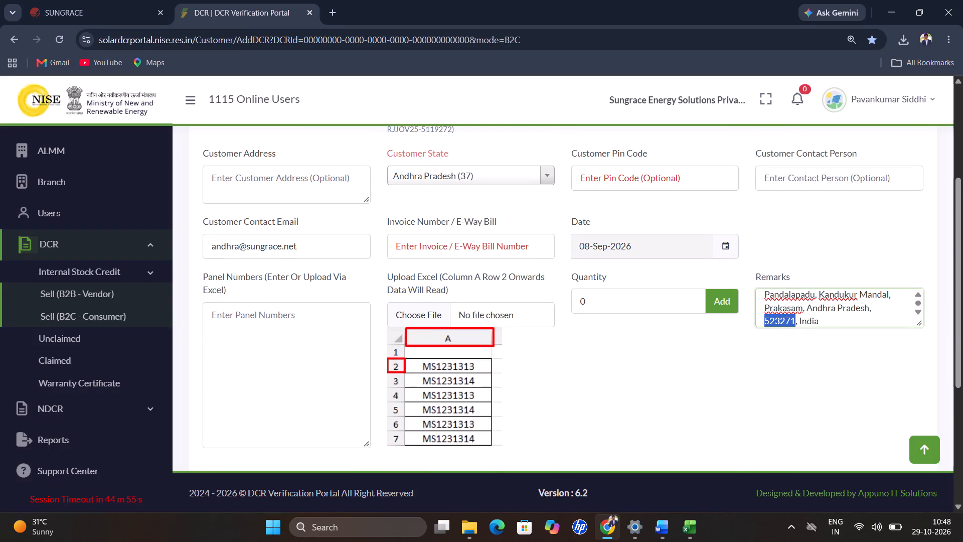
key("ctrl+c")
left_click_drag(646, 189, 648, 183)
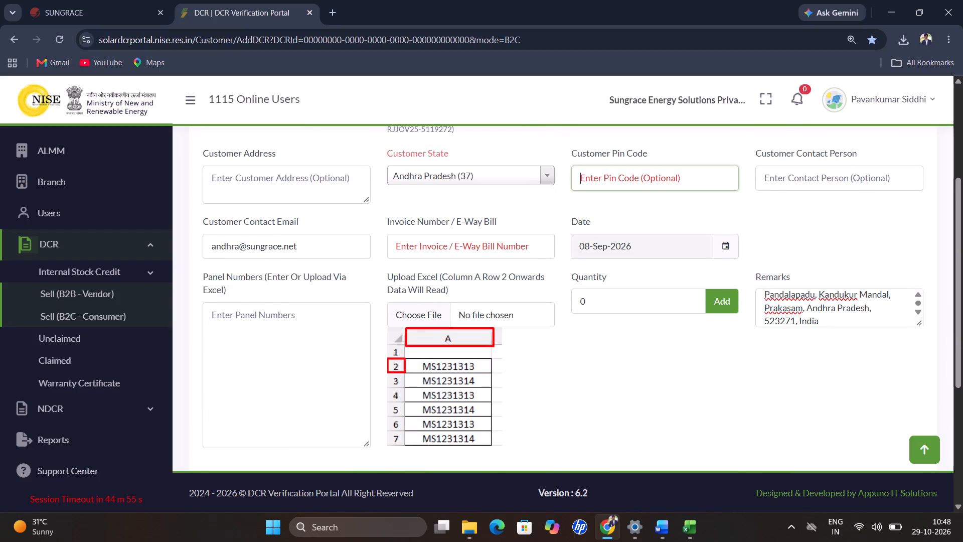
key("ctrl+v")
scroll(680, 266, "down", 4)
scroll(793, 277, "up", 4)
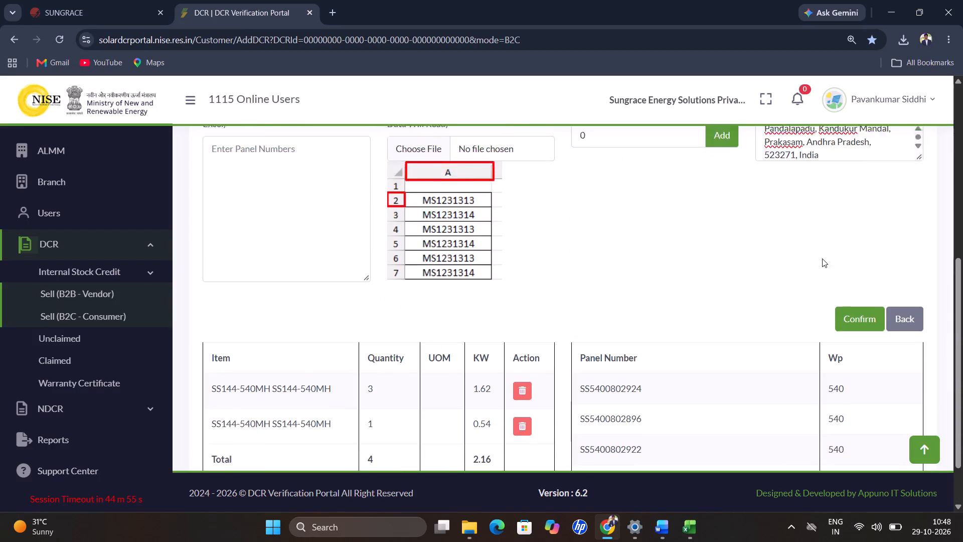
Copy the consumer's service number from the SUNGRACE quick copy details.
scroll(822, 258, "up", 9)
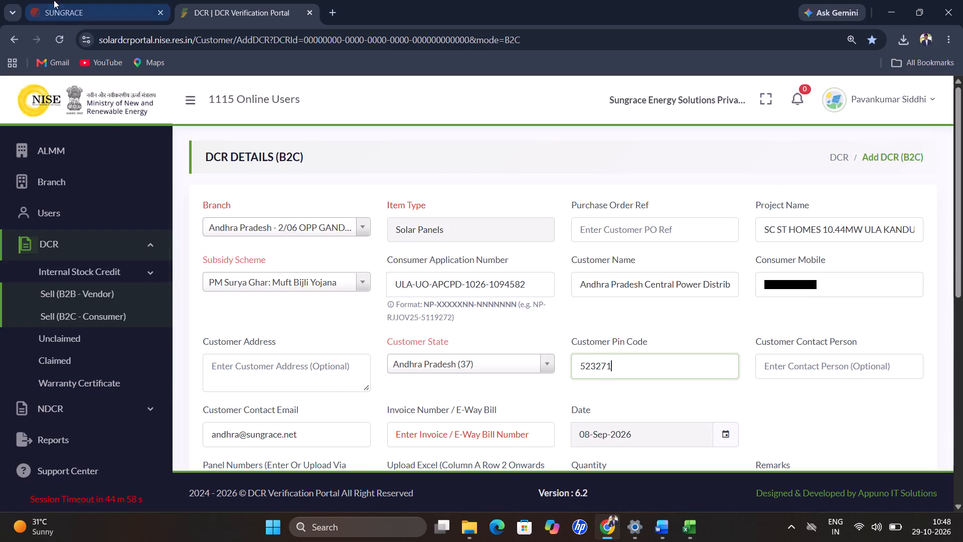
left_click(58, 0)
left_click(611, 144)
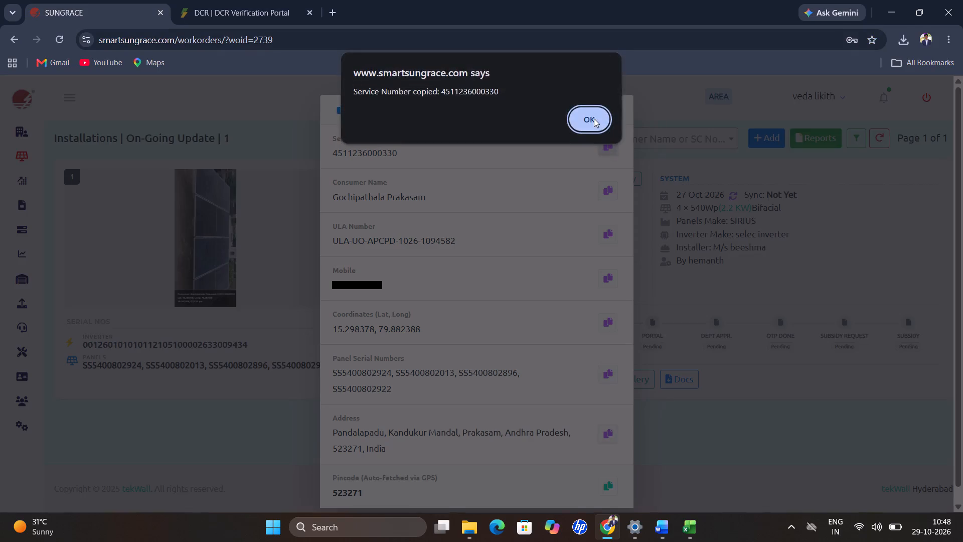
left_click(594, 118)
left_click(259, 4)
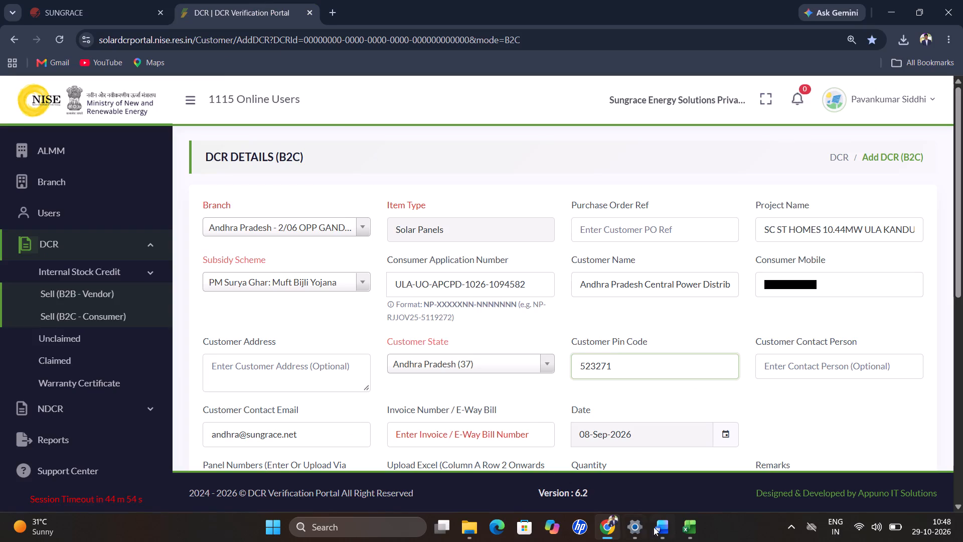
Enter AP/GST/26-27/008-98 as the DCR form's Invoice Number, copying the Invoice 8 prefix from the Word notes.
left_click(666, 526)
scroll(418, 359, "down", 17)
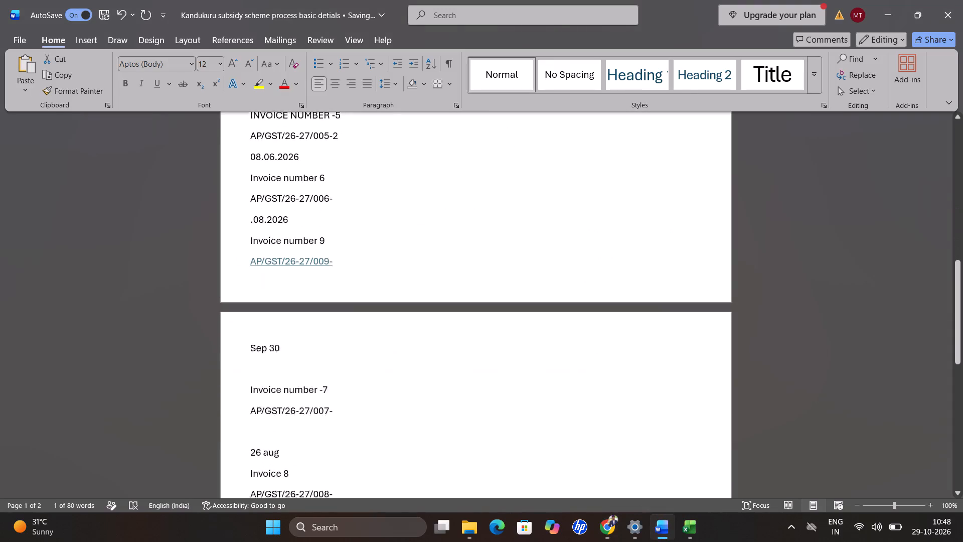
left_click_drag(338, 462, 266, 471)
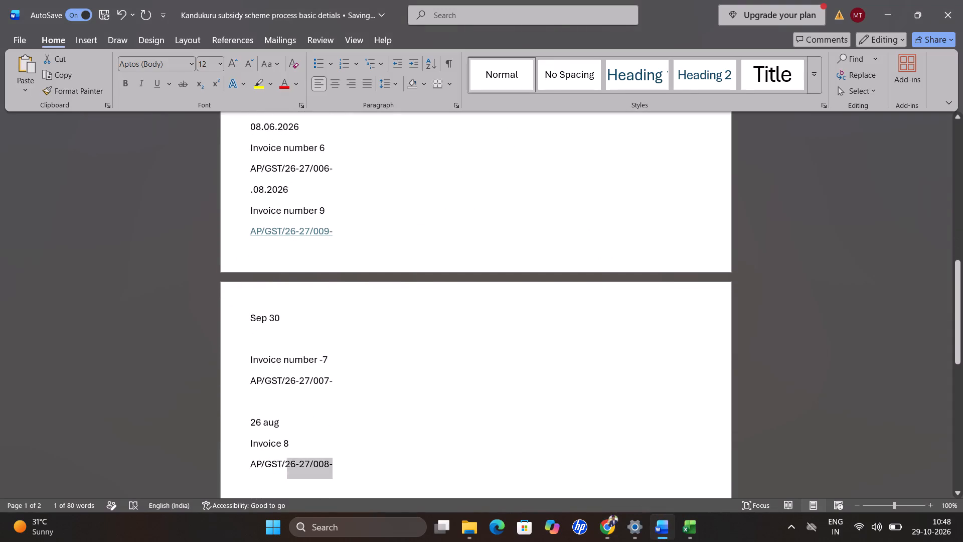
left_click_drag(266, 471, 227, 471)
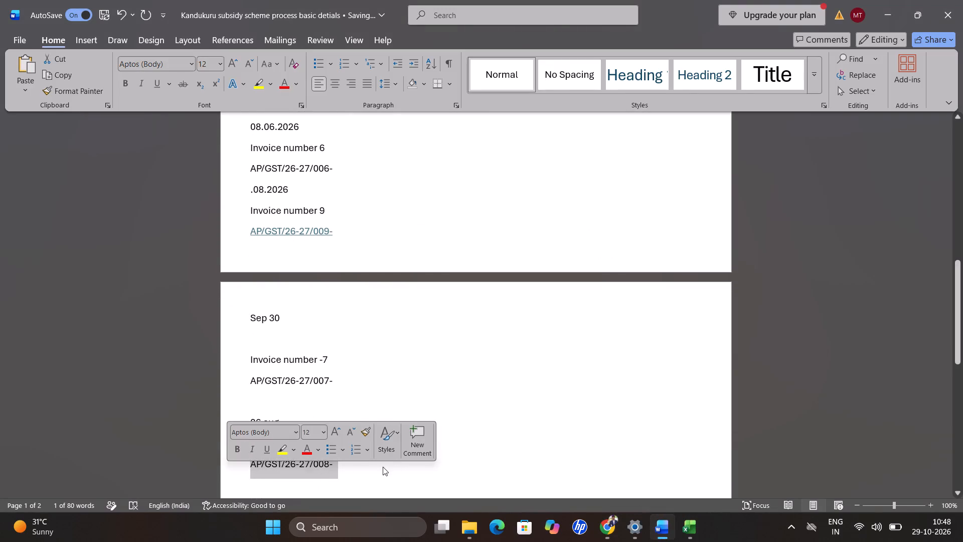
key("ctrl+c")
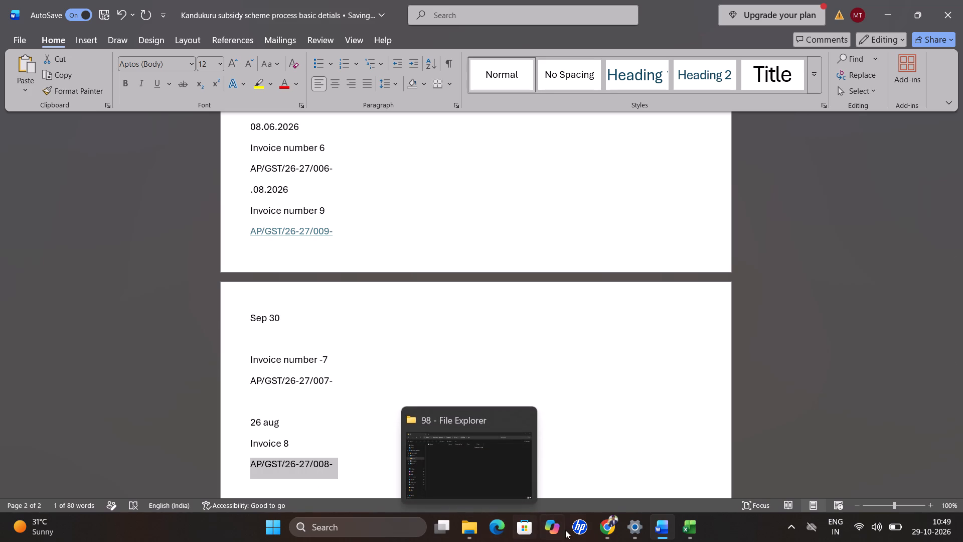
left_click(606, 490)
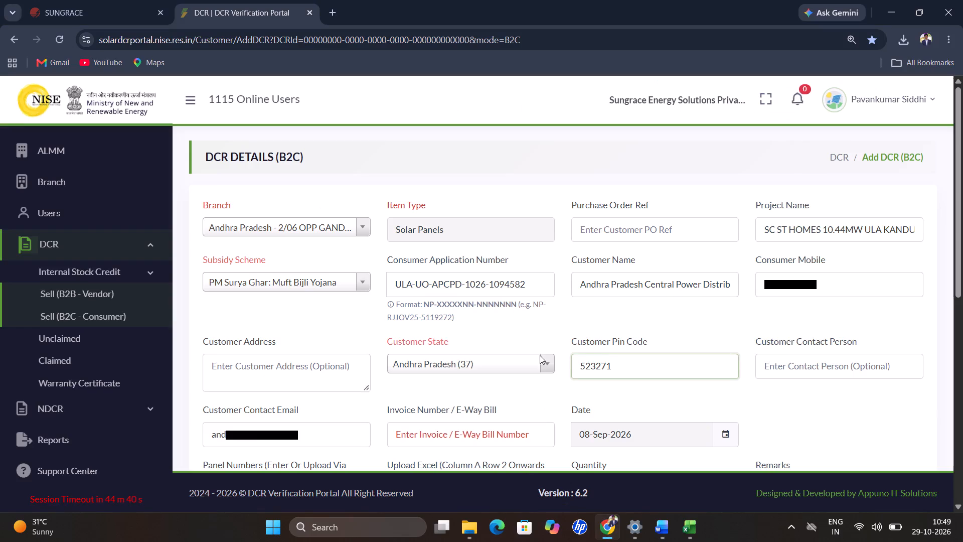
left_click(506, 431)
scroll(506, 431, "down", 1)
key("ctrl+v")
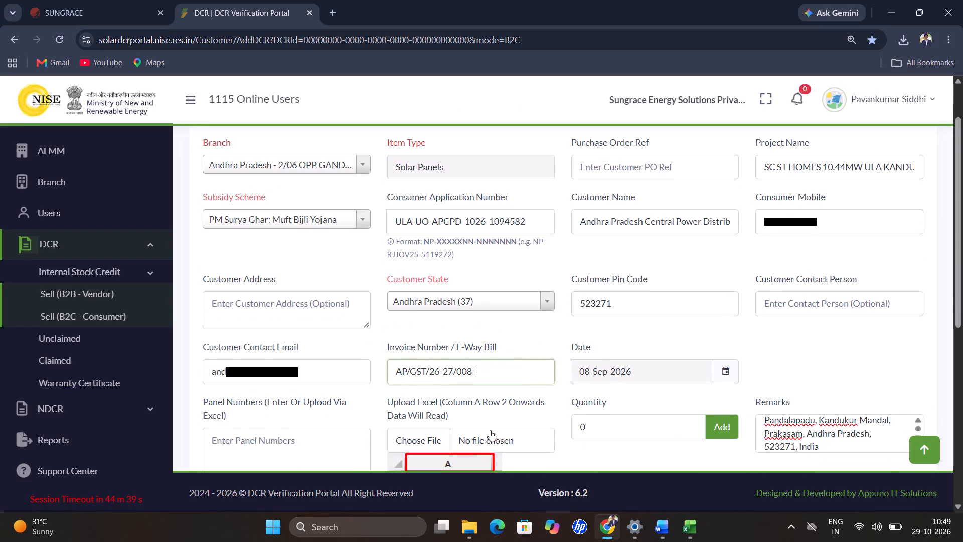
type("987")
key("BackSpace")
Confirm the completed B2C DCR form for the four panels.
scroll(499, 417, "down", 5)
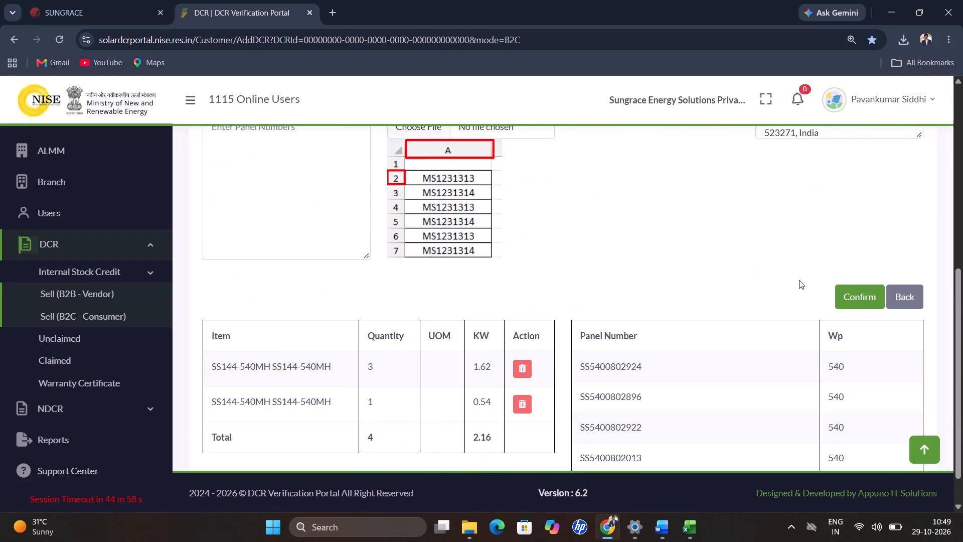
left_click(859, 300)
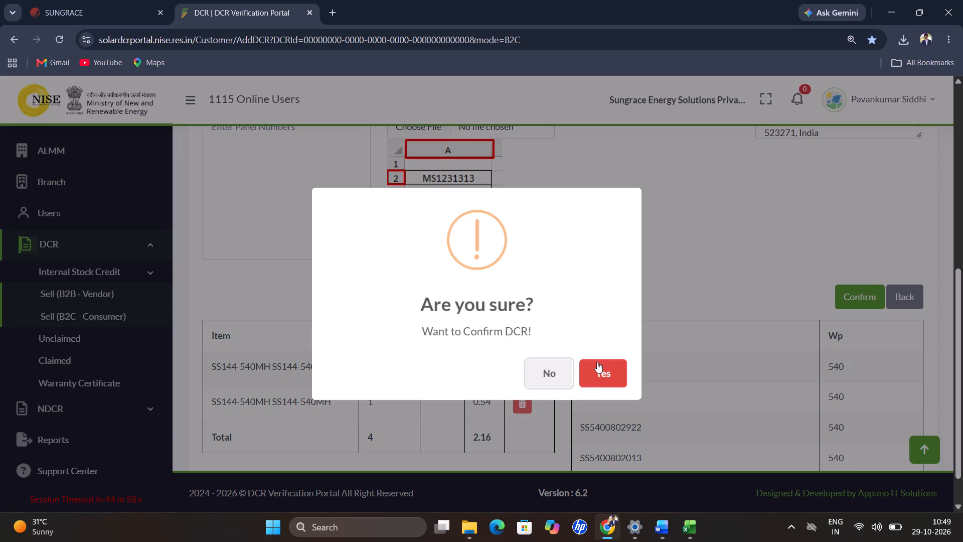
left_click(608, 375)
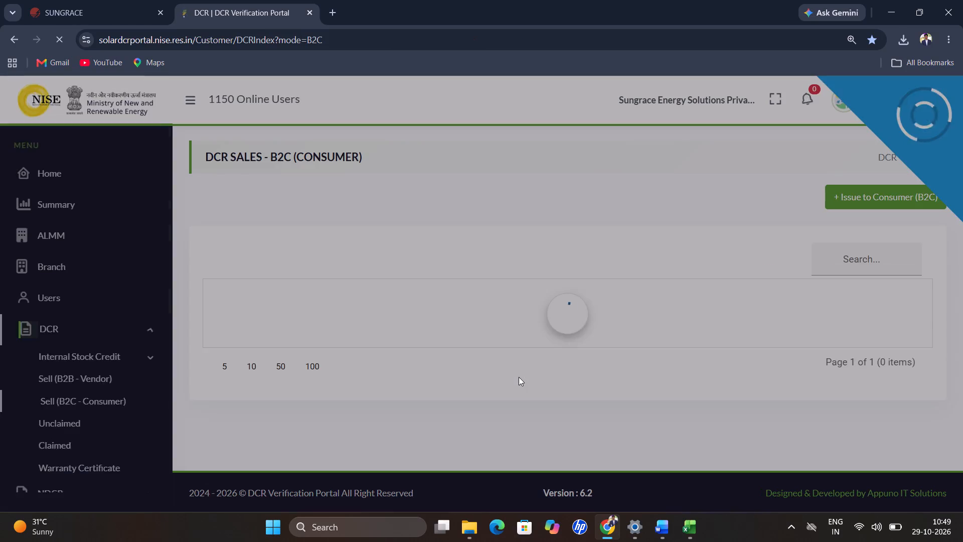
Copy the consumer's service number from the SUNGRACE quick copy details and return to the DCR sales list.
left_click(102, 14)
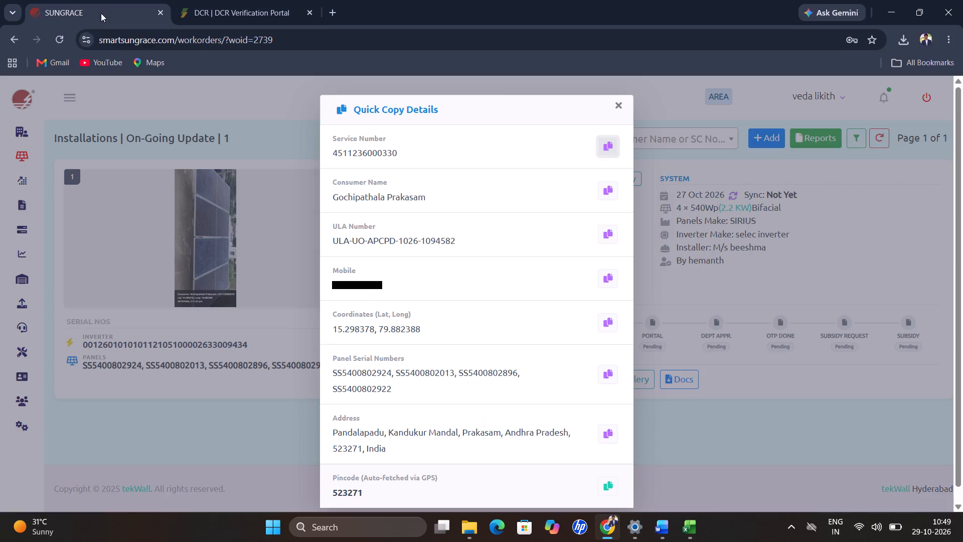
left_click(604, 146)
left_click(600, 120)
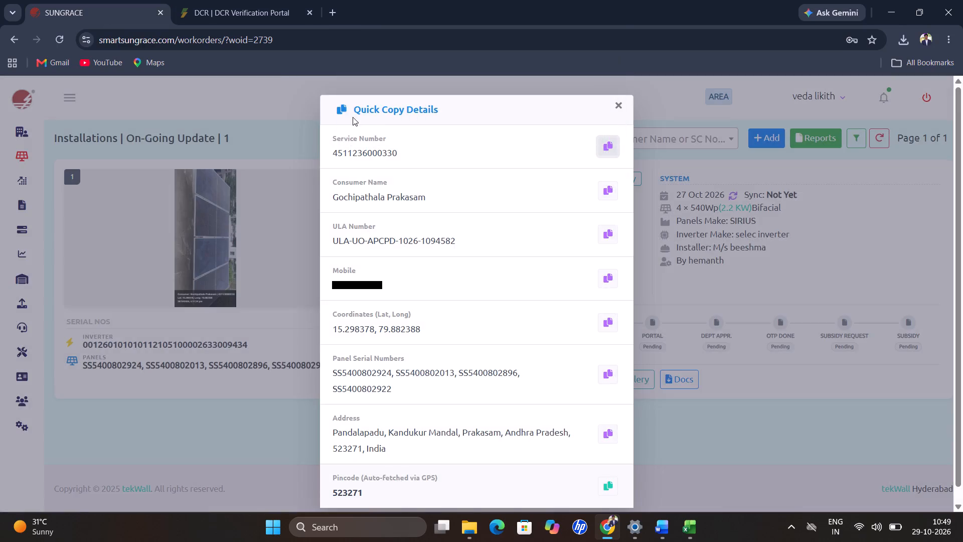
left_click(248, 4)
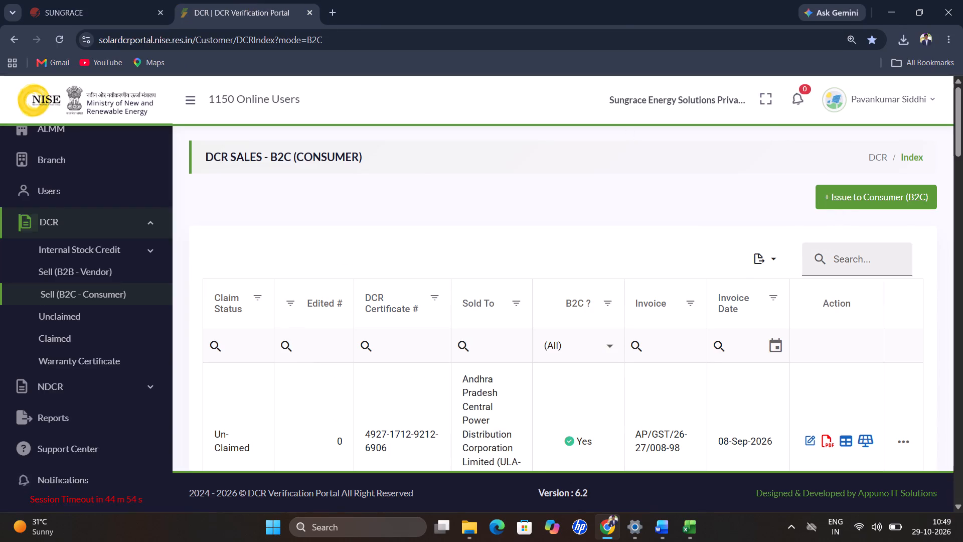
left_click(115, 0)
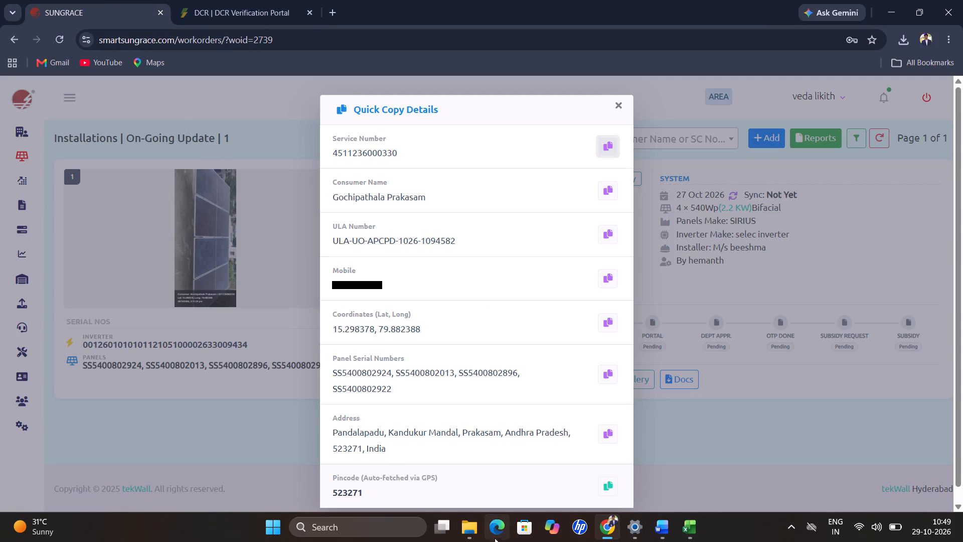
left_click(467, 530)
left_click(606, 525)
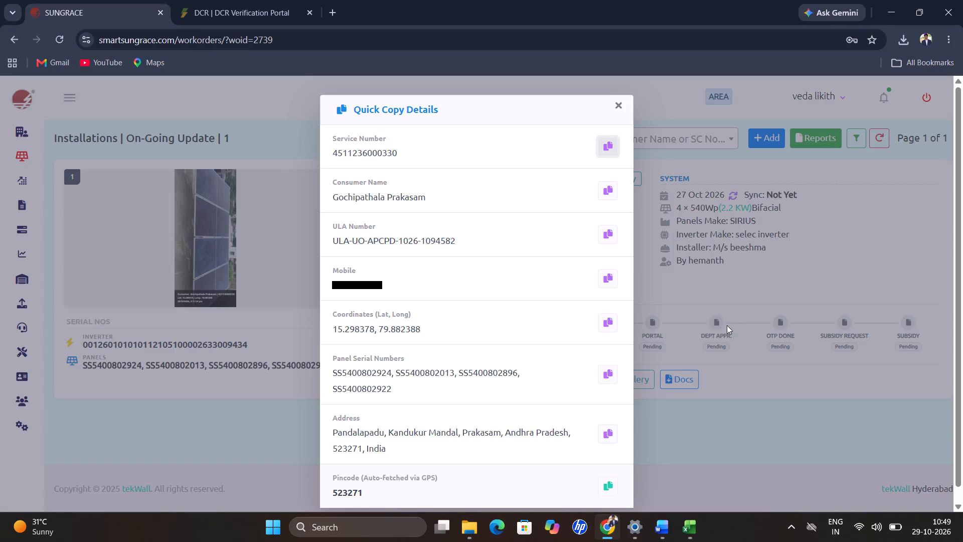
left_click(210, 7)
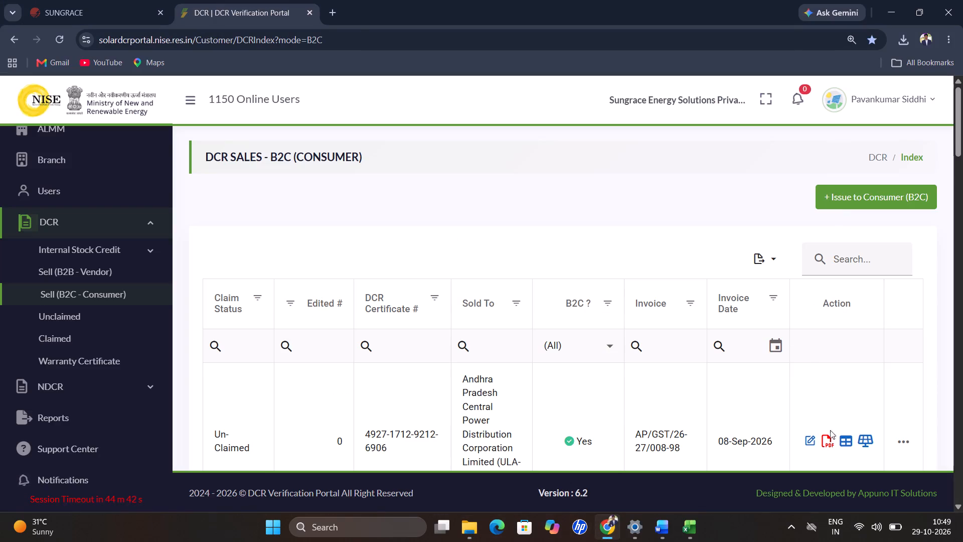
Open the PDF of the DCR certificate issued for invoice AP/GST/26-27/008-98.
left_click(829, 439)
scroll(544, 273, "down", 4)
scroll(737, 298, "down", 1)
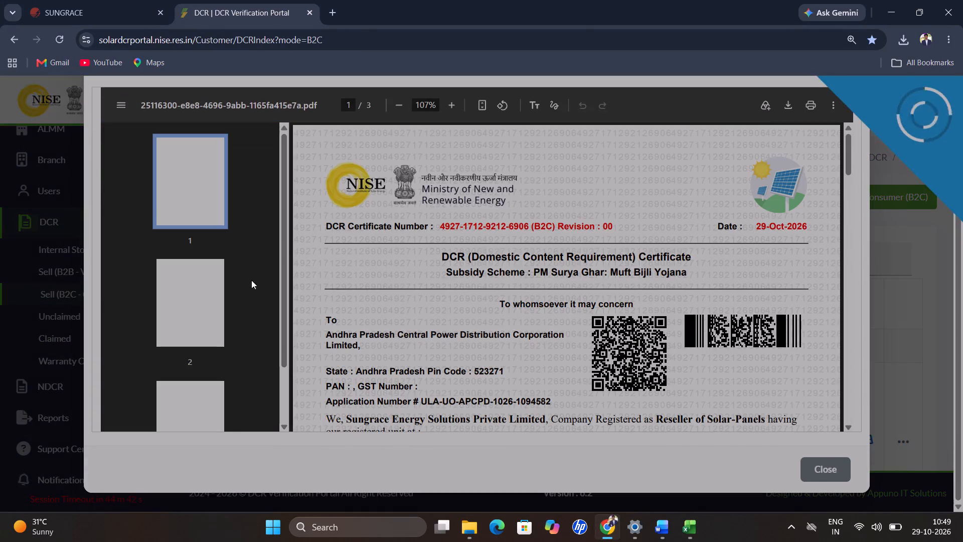
Save the certificate PDF in folder 98 under dcr crf, DCR008, naming it with the service number copied from SUNGRACE followed by _98.
left_click(38, 0)
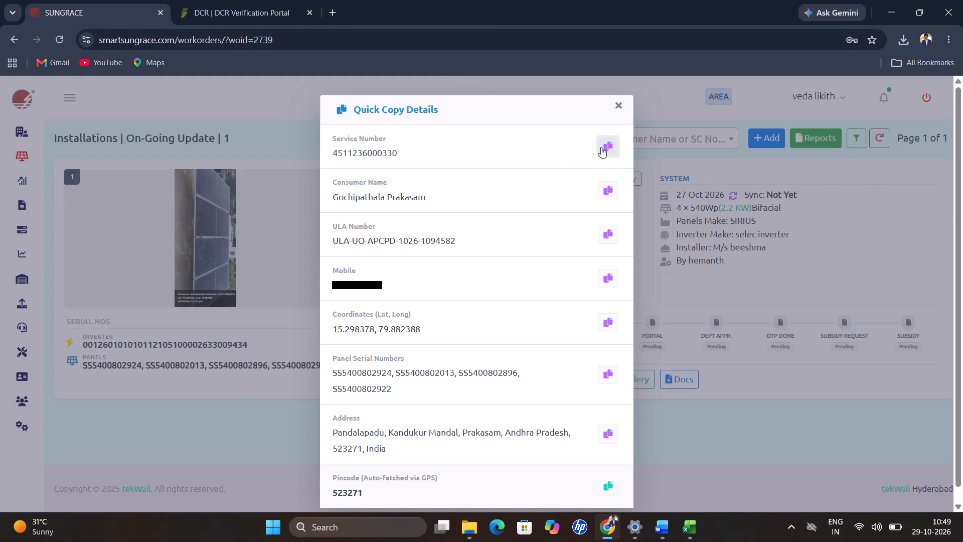
left_click(601, 147)
left_click(584, 118)
left_click(216, 2)
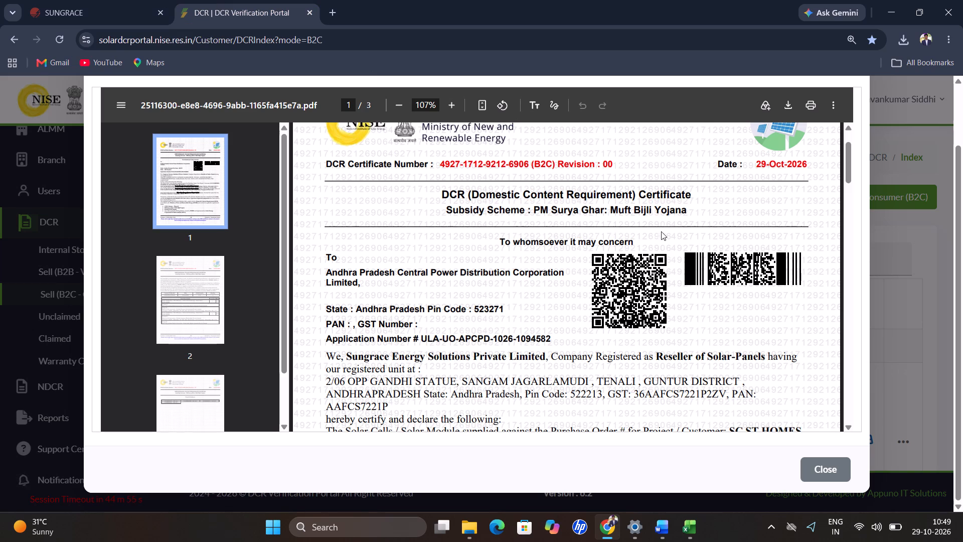
left_click(789, 99)
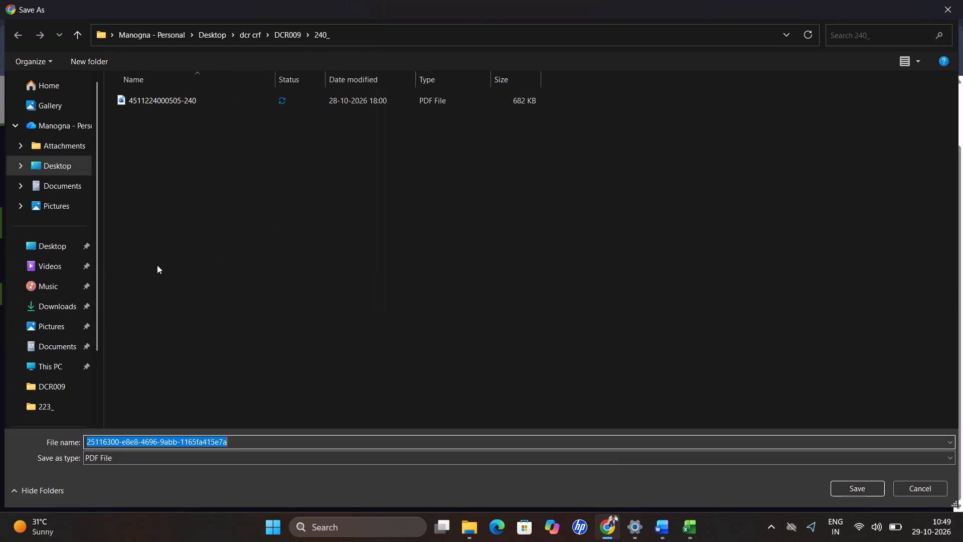
left_click(60, 169)
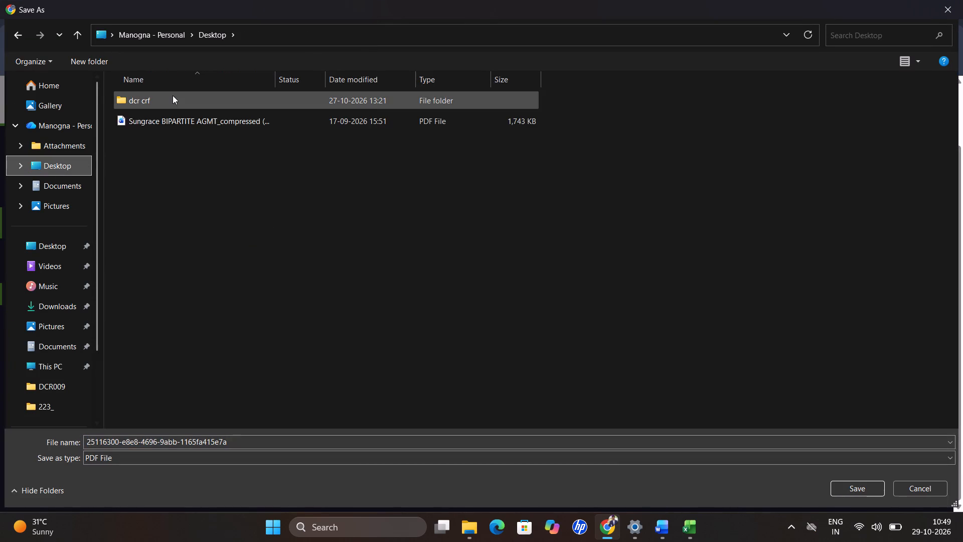
double_click(173, 95)
double_click(202, 229)
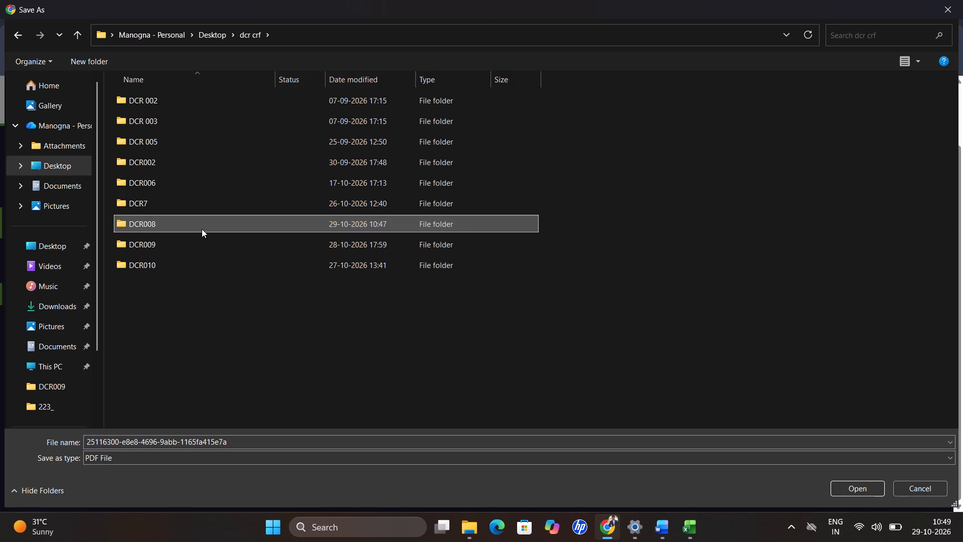
scroll(443, 193, "down", 13)
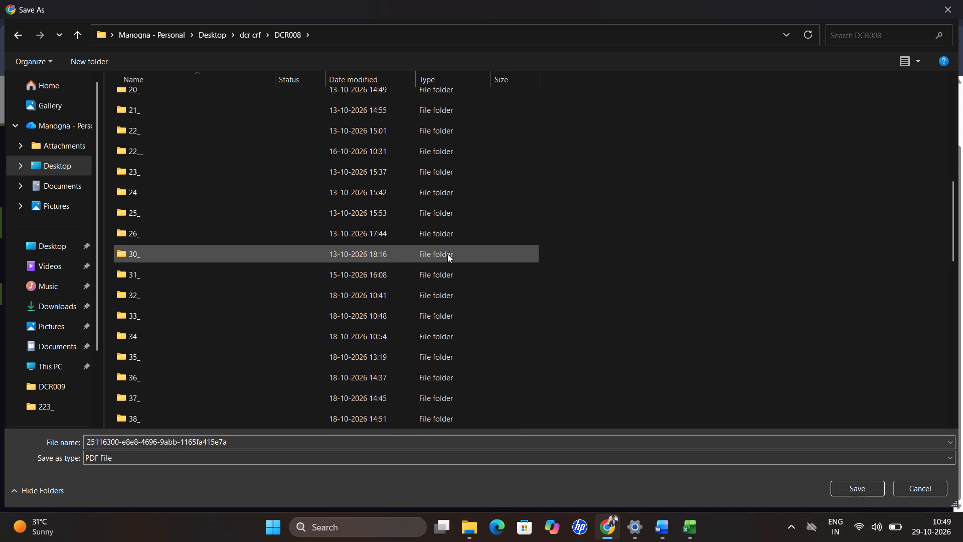
scroll(447, 254, "down", 17)
double_click(150, 394)
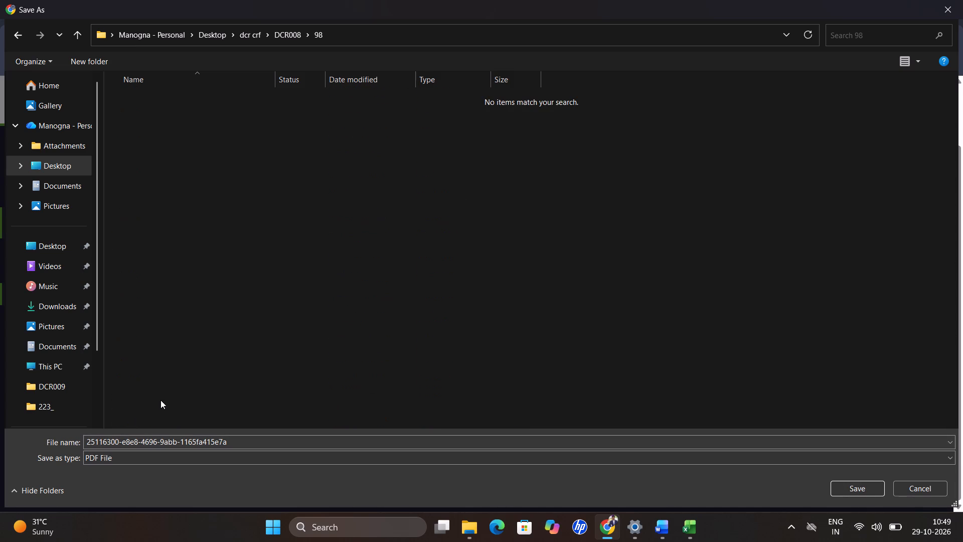
left_click(286, 445)
key("BackSpace")
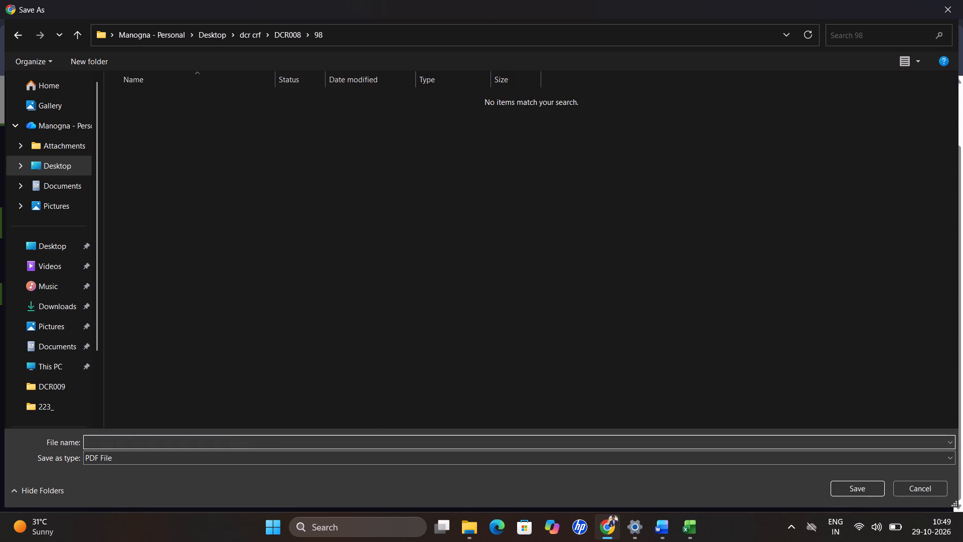
key("ctrl+v")
key("shift+underscore")
type("98")
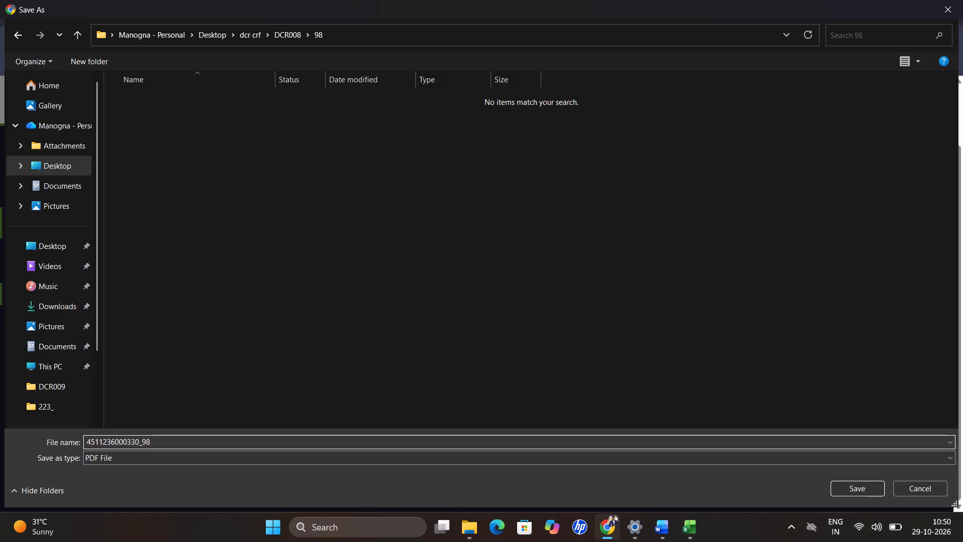
left_click(865, 489)
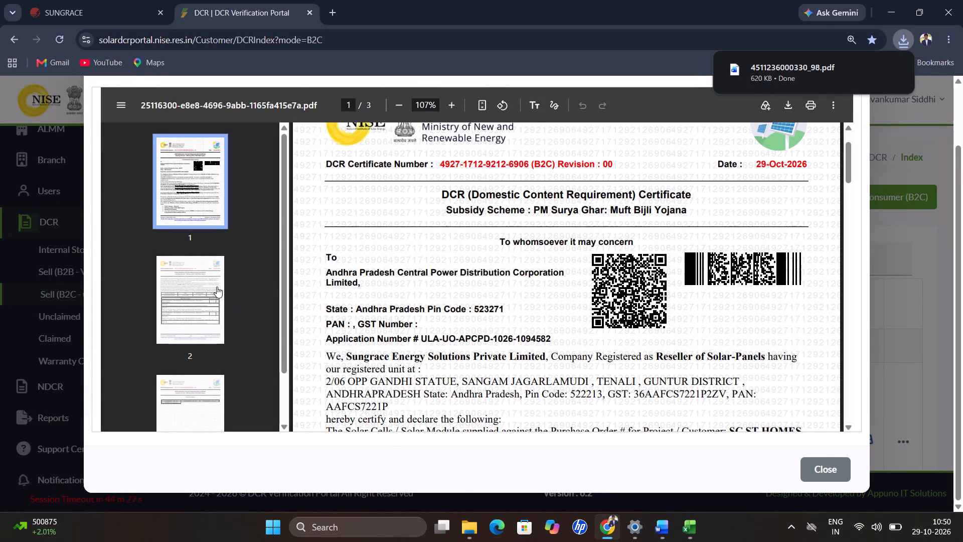
Return to SUNGRACE, close the quick copy details and open the project stage update form for this installation.
left_click(111, 11)
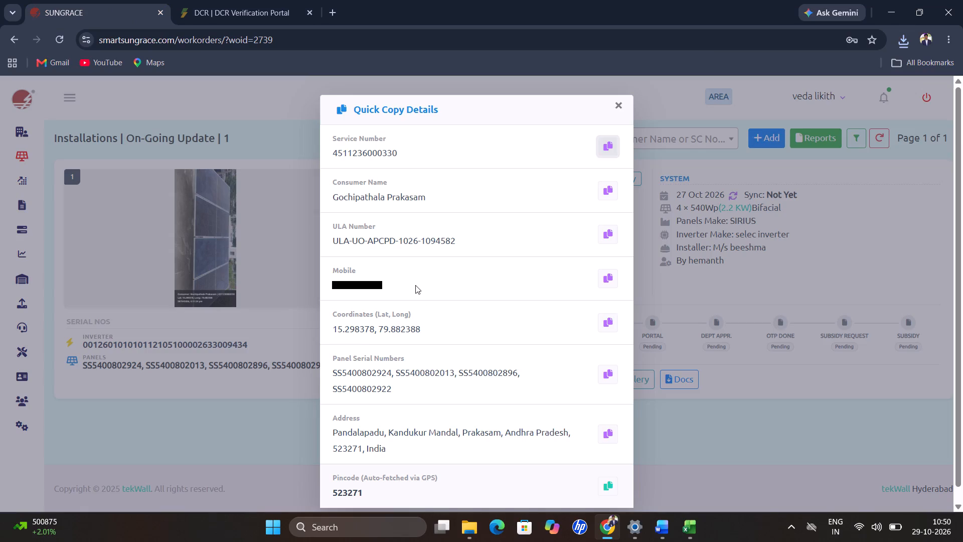
left_click(244, 3)
left_click(71, 0)
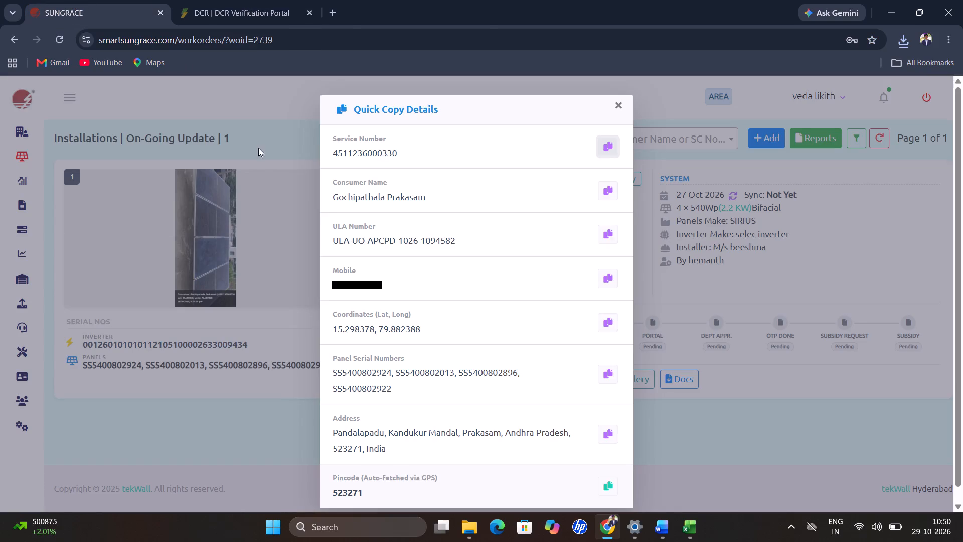
left_click(631, 100)
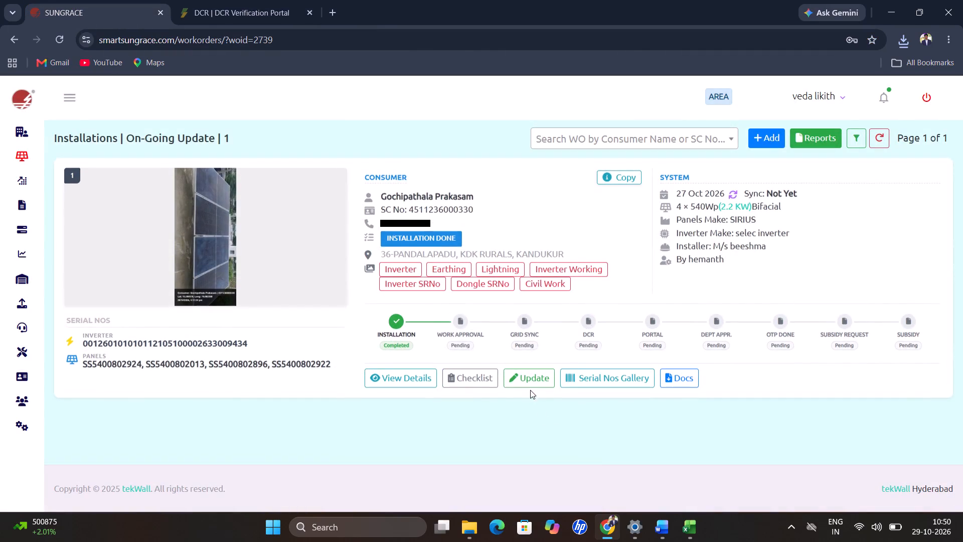
left_click(530, 390)
left_click(533, 380)
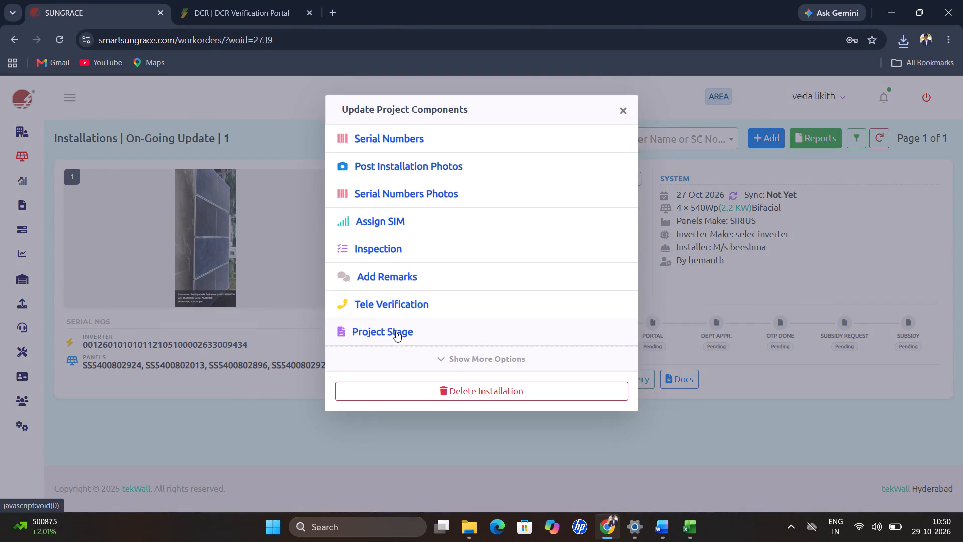
left_click(398, 334)
Attach the certificate PDF ending in _98 from dcr crf, DCR008, folder 98 as the DCR upload and submit the form.
scroll(399, 328, "down", 12)
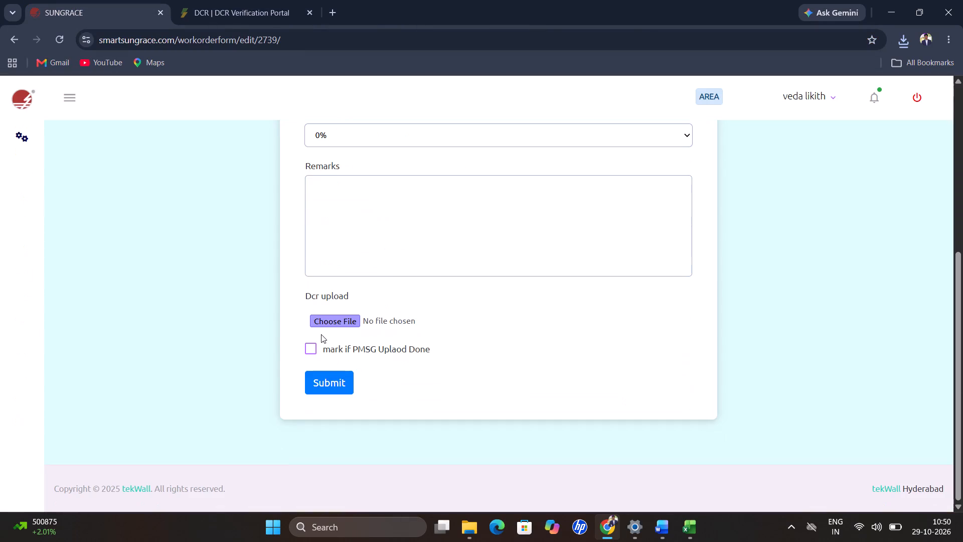
left_click(327, 328)
left_click(336, 321)
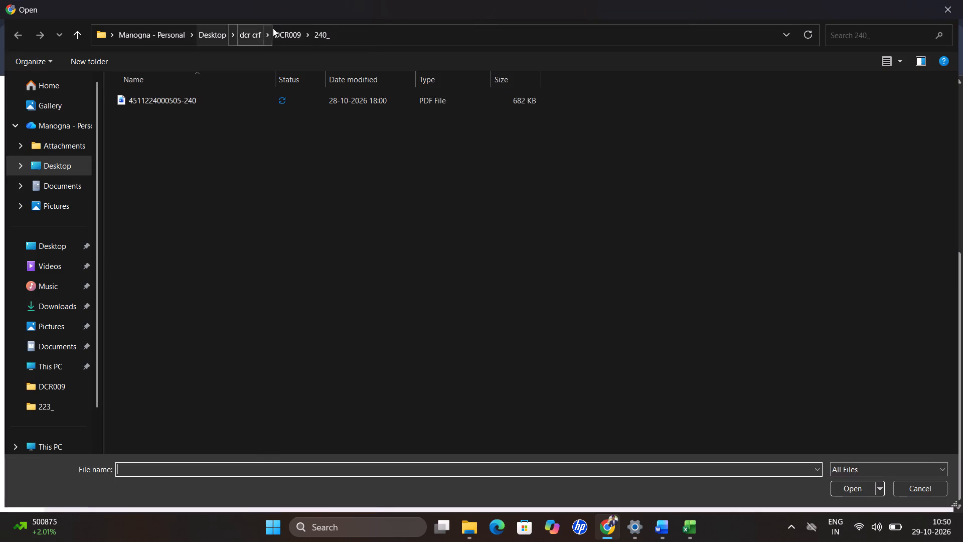
left_click(270, 39)
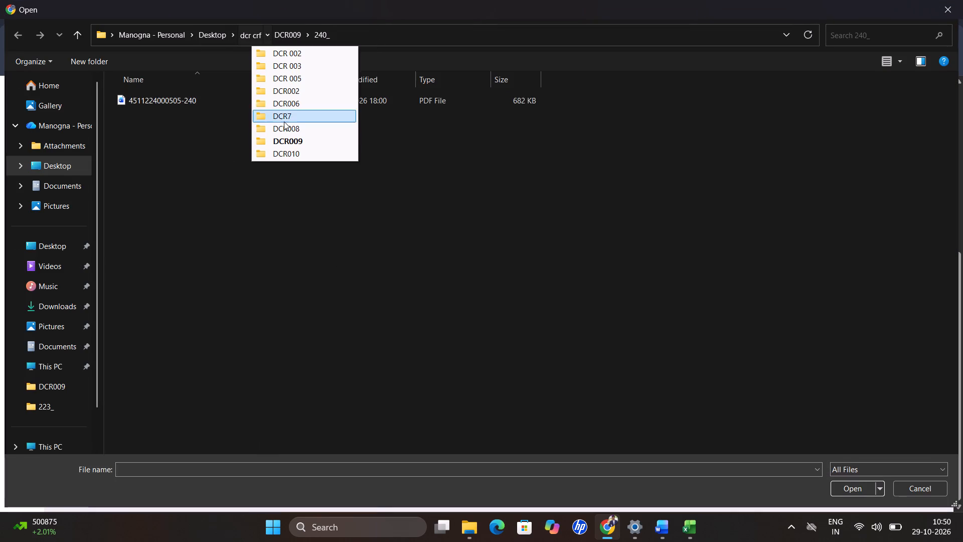
left_click(284, 133)
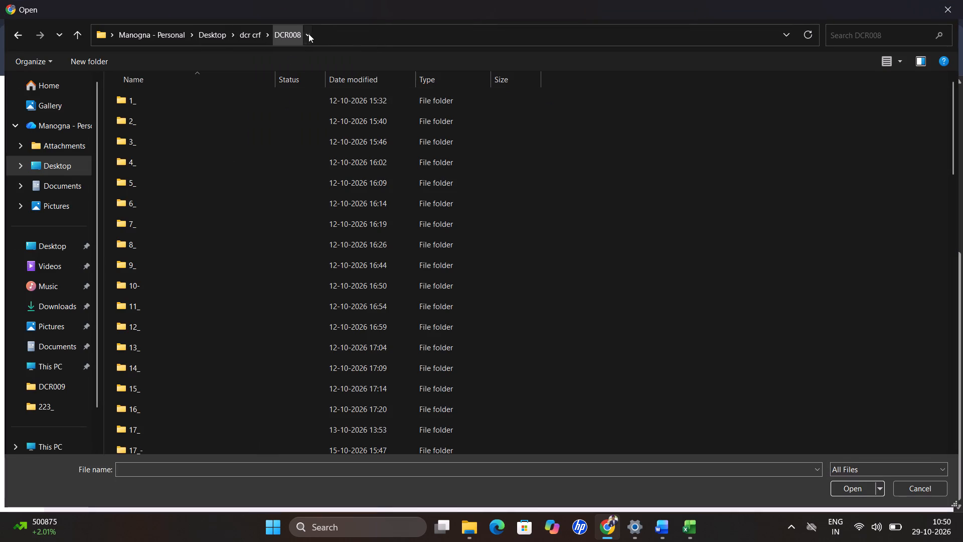
left_click(308, 34)
left_click_drag(377, 115, 383, 292)
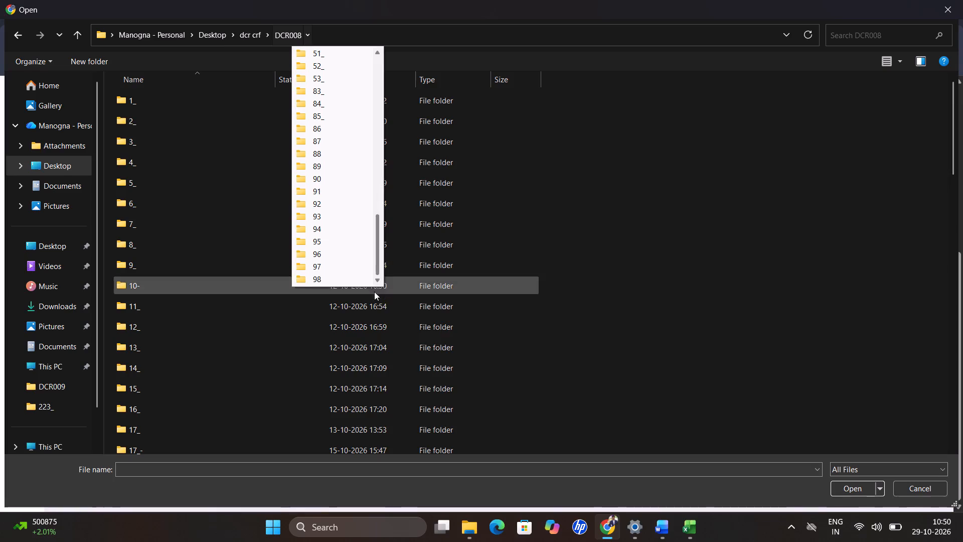
left_click(345, 279)
double_click(207, 104)
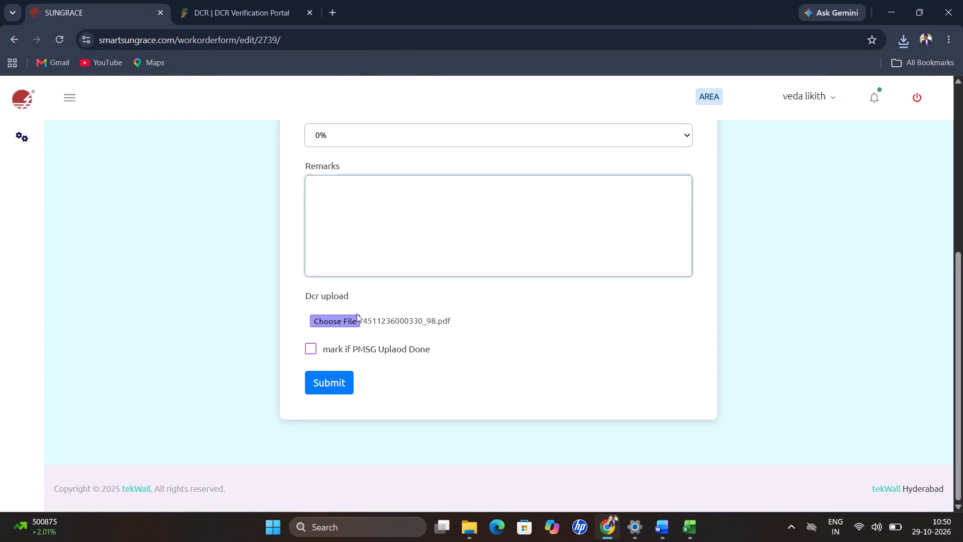
left_click(339, 391)
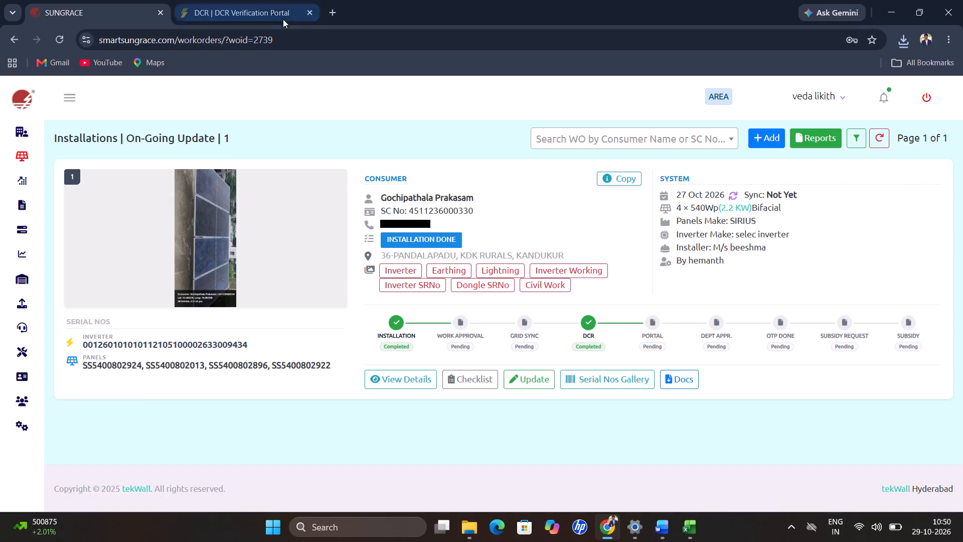
Close the certificate PDF preview in the DCR Verification Portal and return to the SUNGRACE installation.
left_click(259, 0)
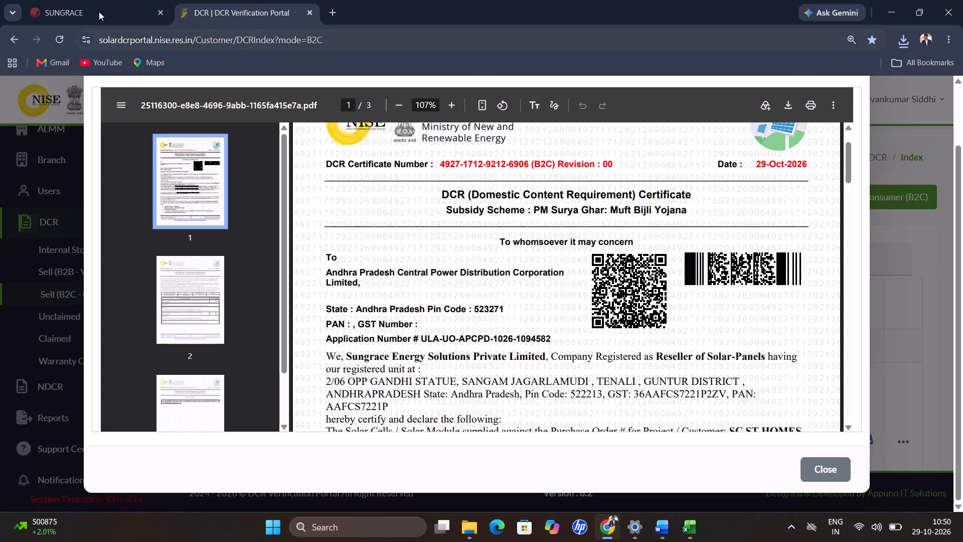
left_click(97, 1)
left_click(217, 2)
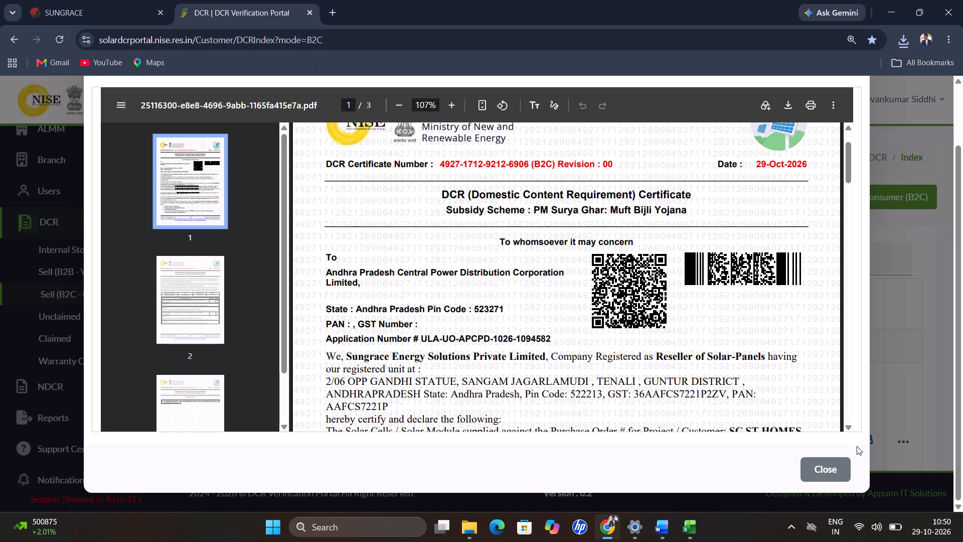
left_click(820, 473)
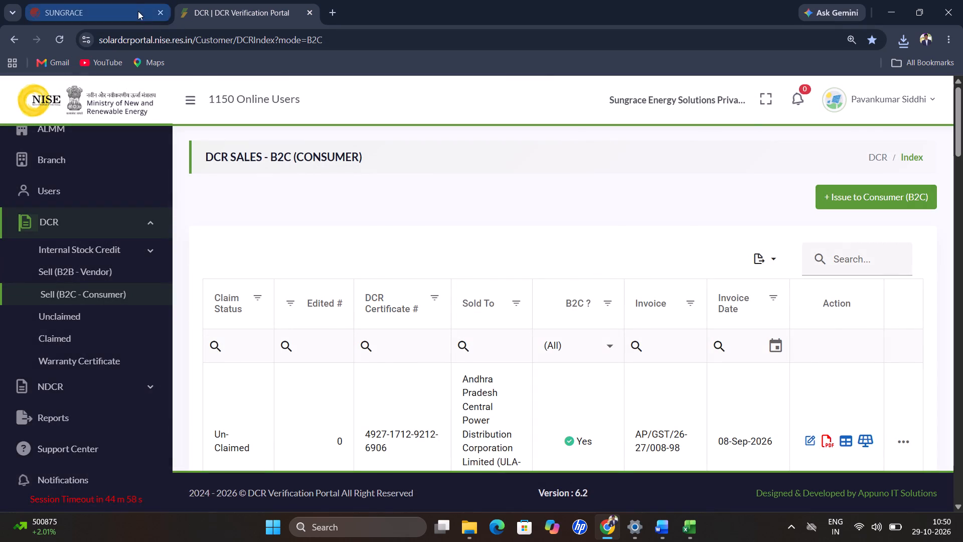
left_click(137, 11)
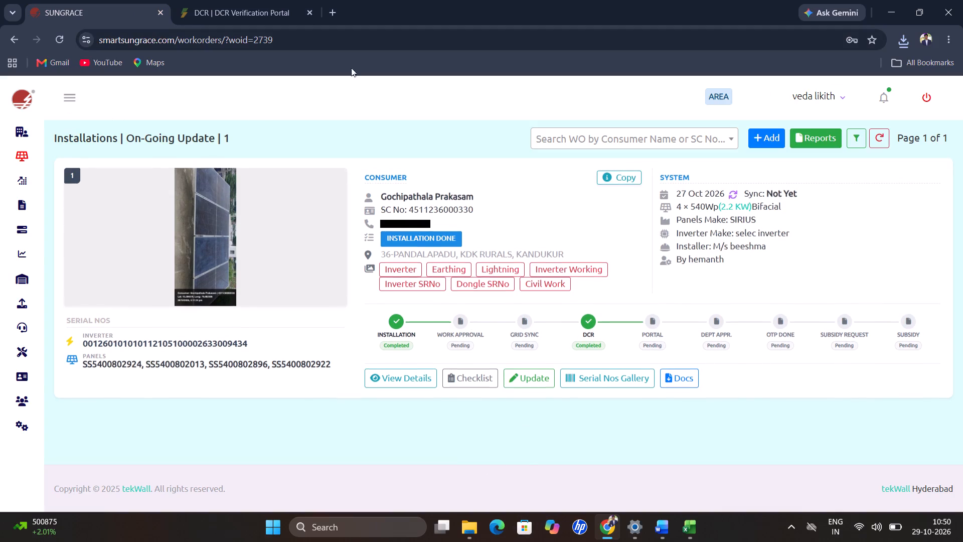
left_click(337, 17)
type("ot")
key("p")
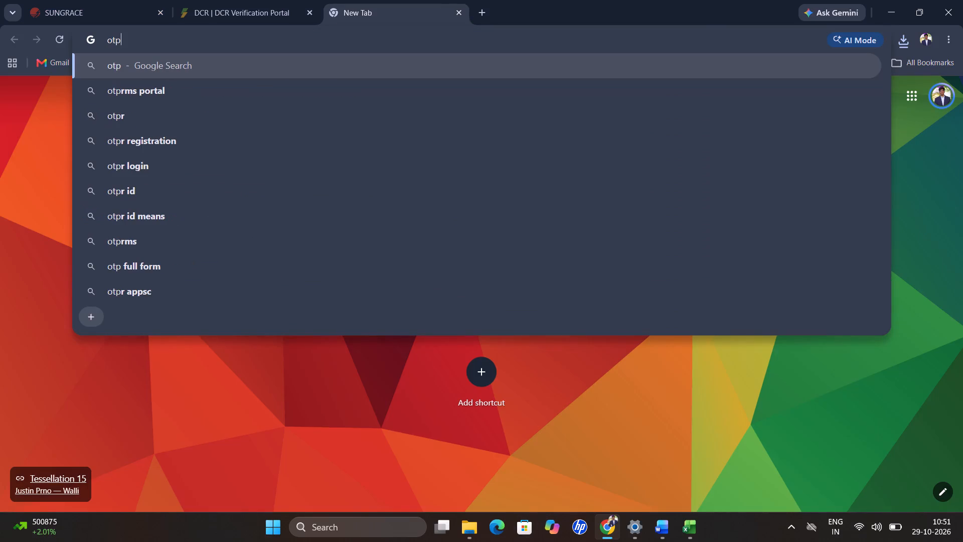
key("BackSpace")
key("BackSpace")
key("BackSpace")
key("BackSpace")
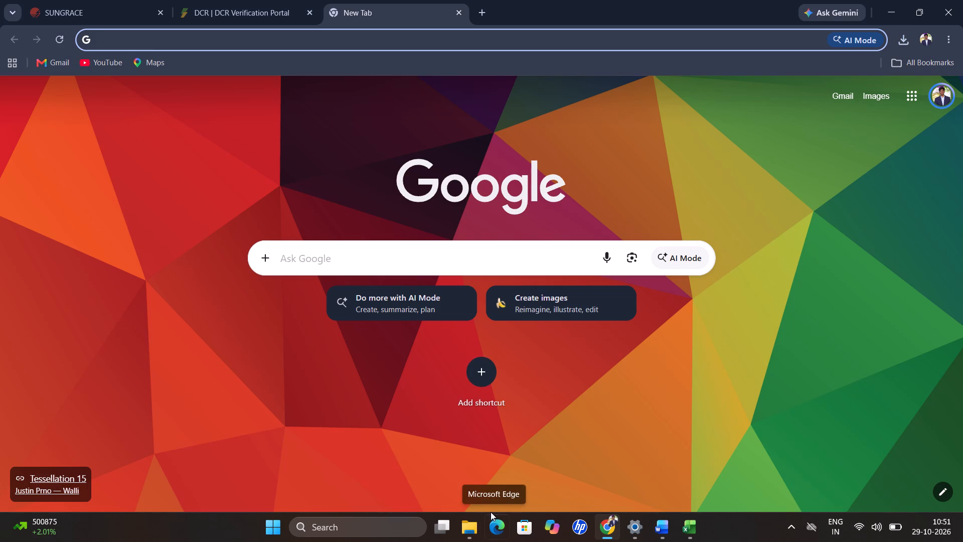
Switch to Microsoft Edge and look up the OTP list sheet by entering "ot" in a new tab.
left_click(499, 523)
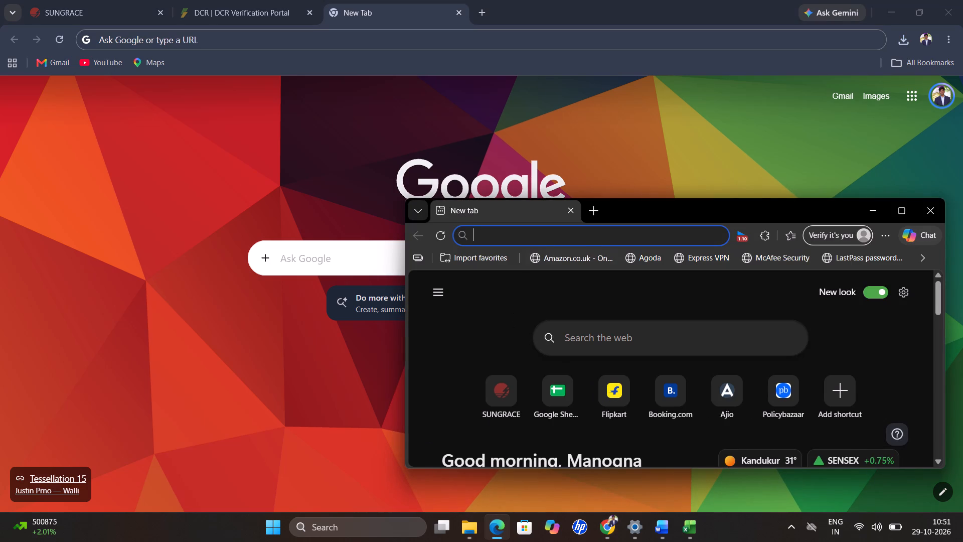
left_click(562, 232)
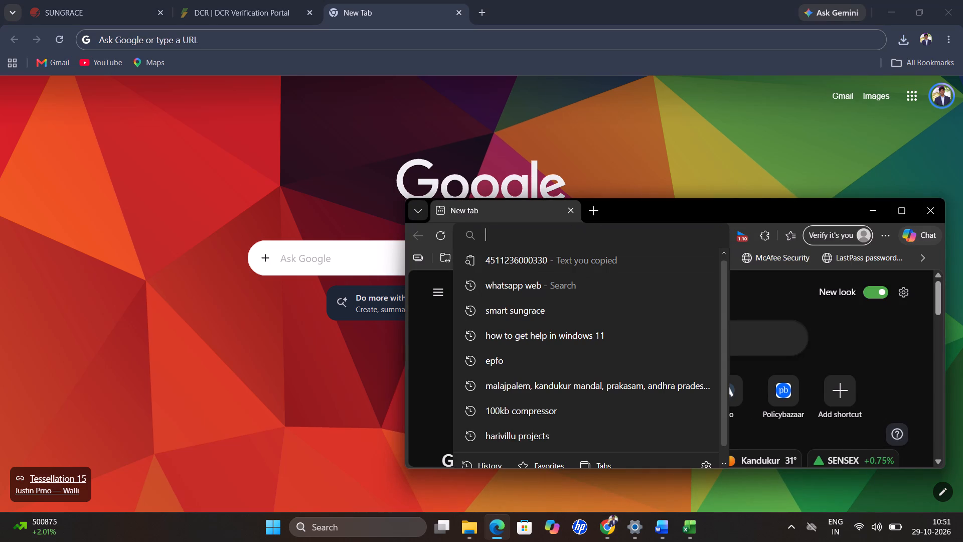
type("ot")
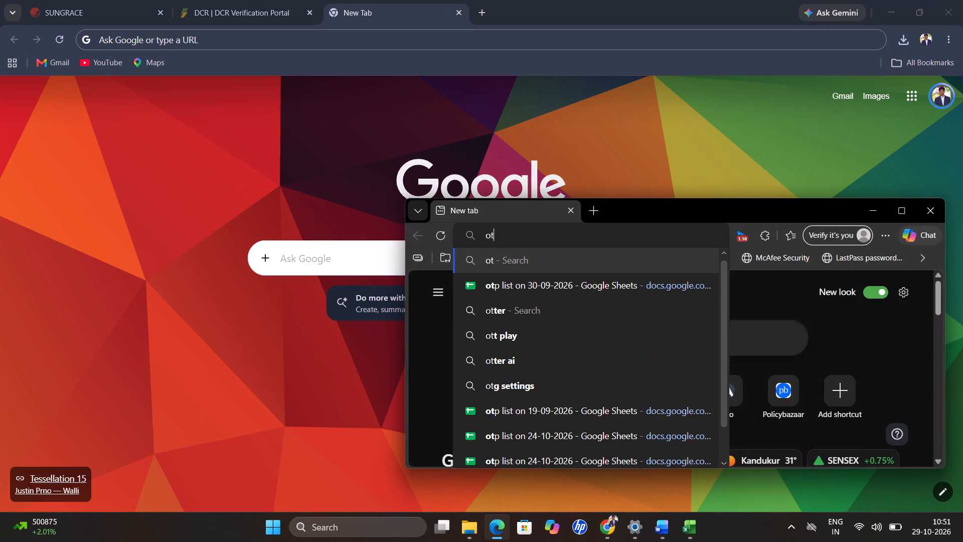
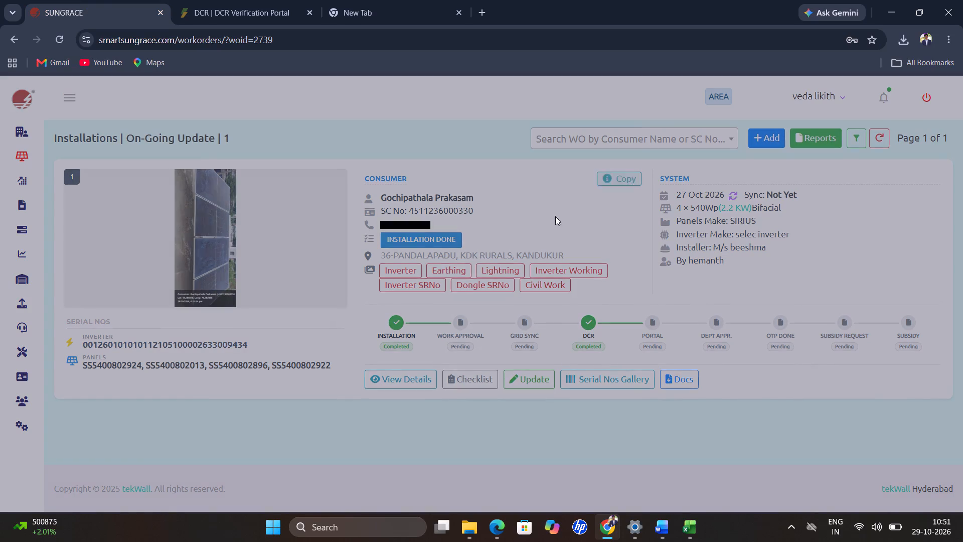
Copy the consumer's service number from the installation's quick copy details in SUNGRACE.
left_click(613, 144)
left_click(598, 125)
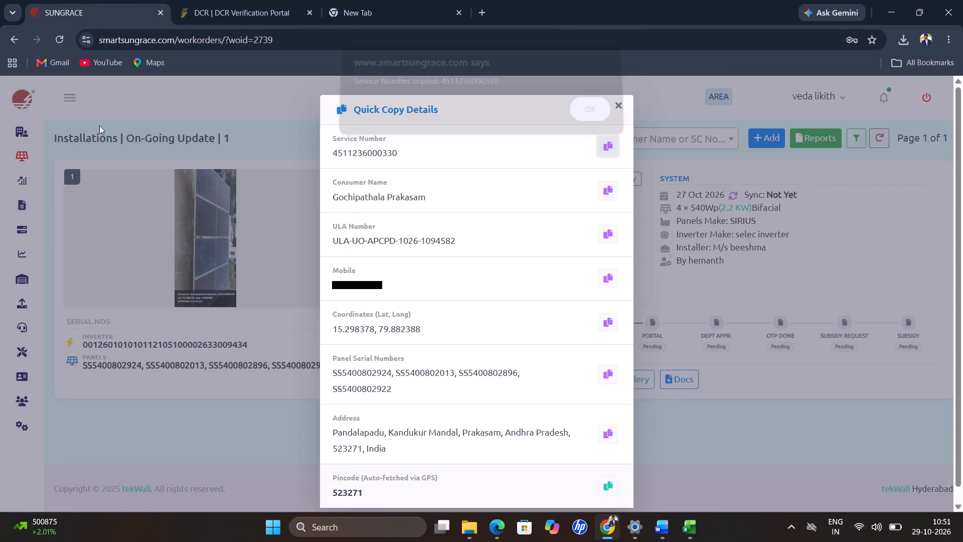
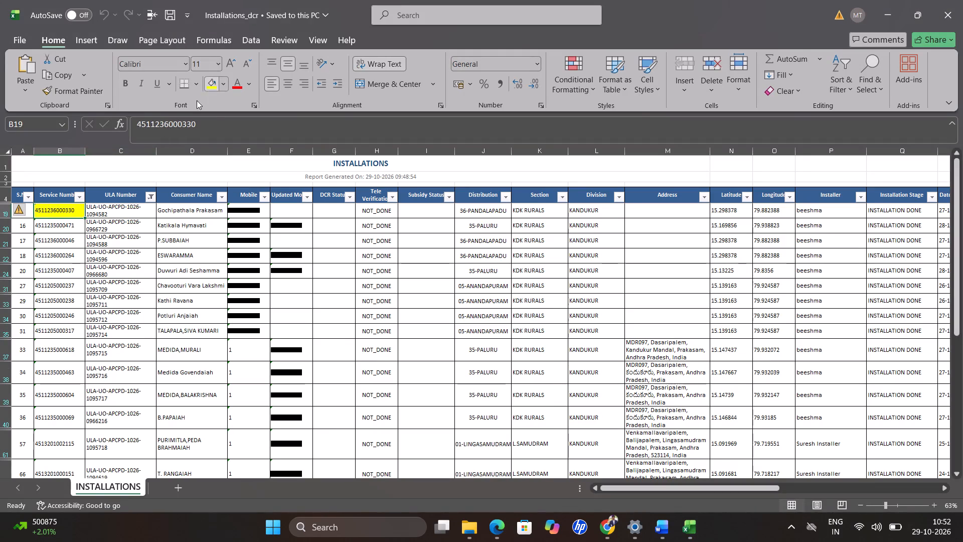
Copy the service number in cell B20 of Installations_dcr and open the matching installation in SUNGRACE.
left_click(65, 219)
left_click(70, 224)
key("ctrl+c")
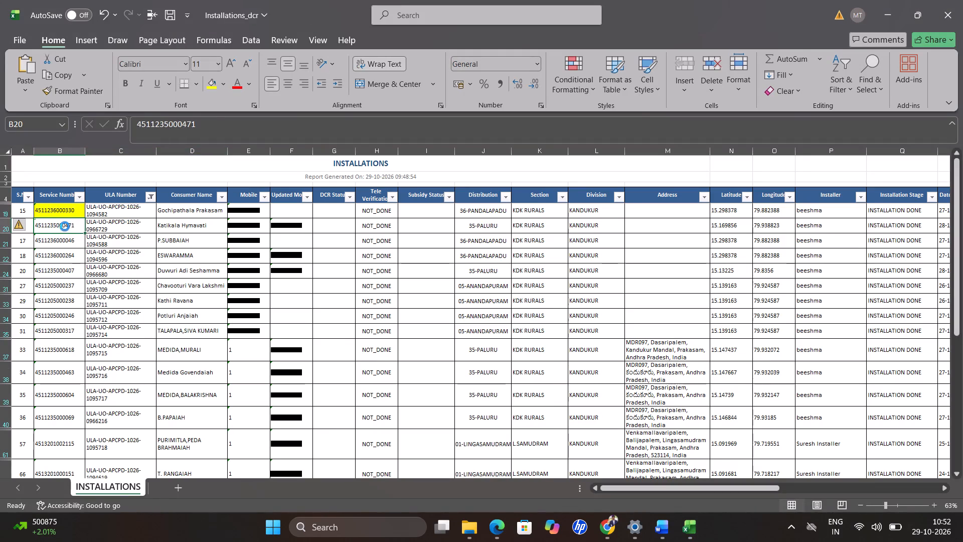
left_click(604, 524)
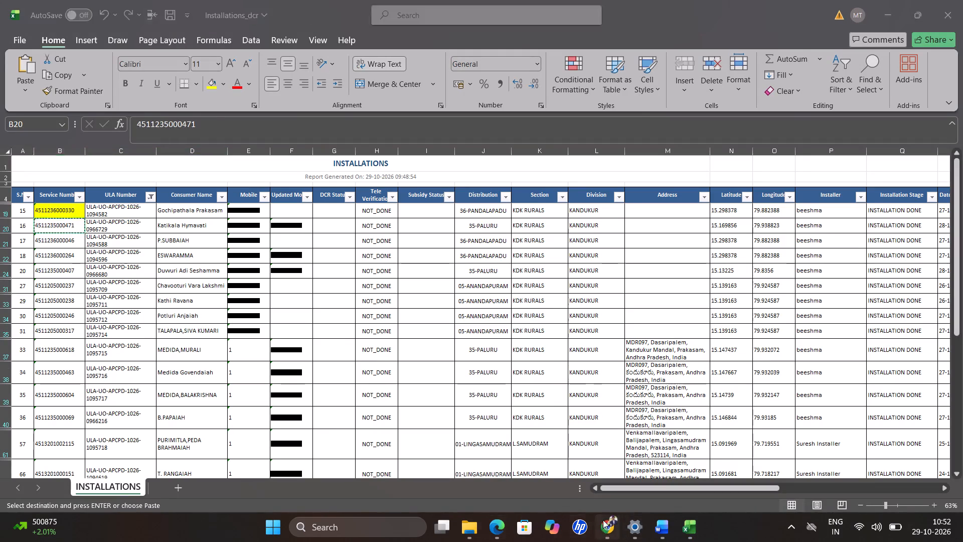
left_click(619, 103)
left_click(641, 128)
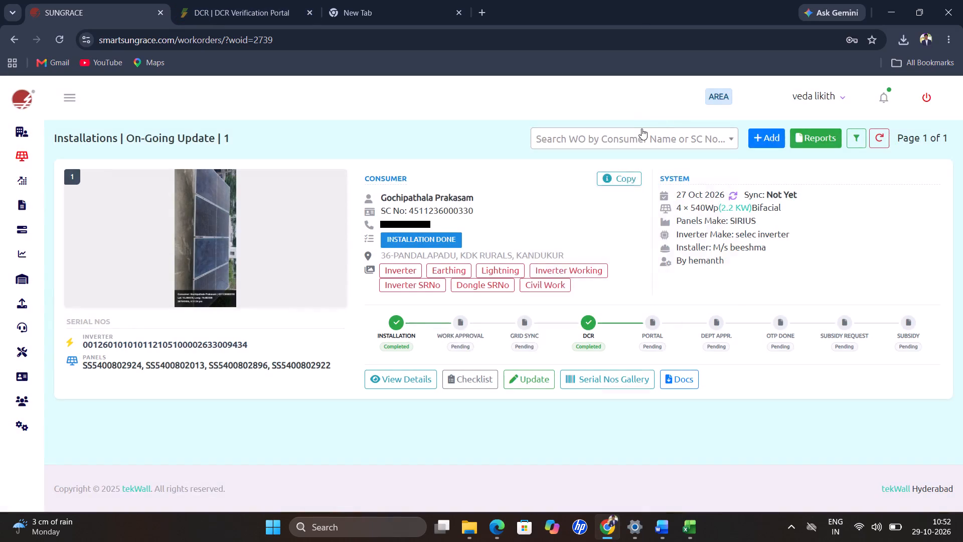
key("ctrl+v")
left_click(602, 173, "ctrl")
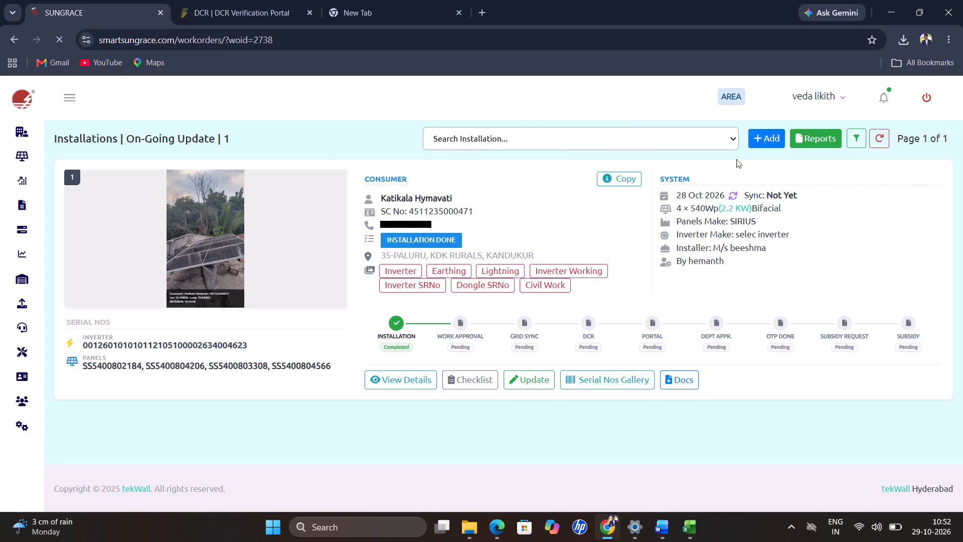
Start a new B2C consumer issue in the DCR portal and enter the consumer's ULA number from SUNGRACE as the application number.
left_click(240, 5, "ctrl")
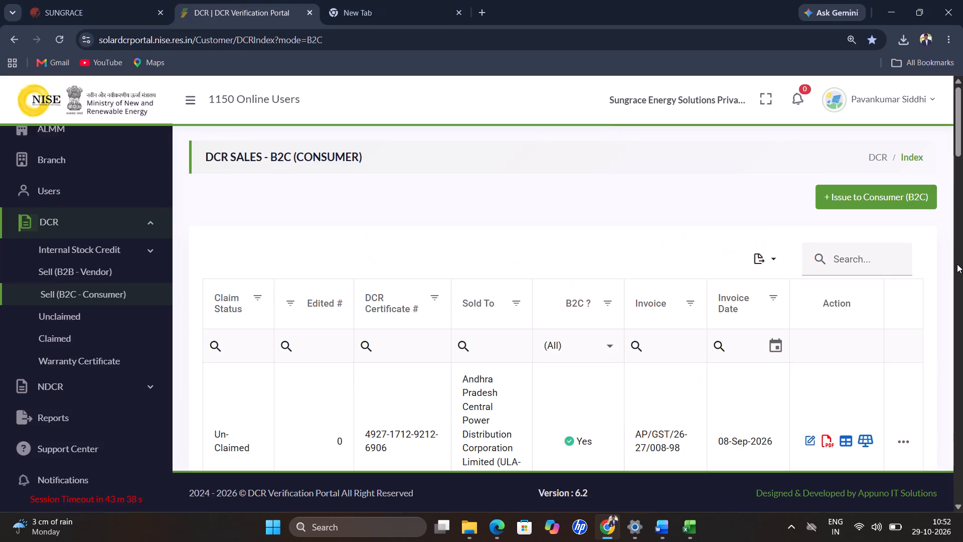
left_click(893, 199, "ctrl")
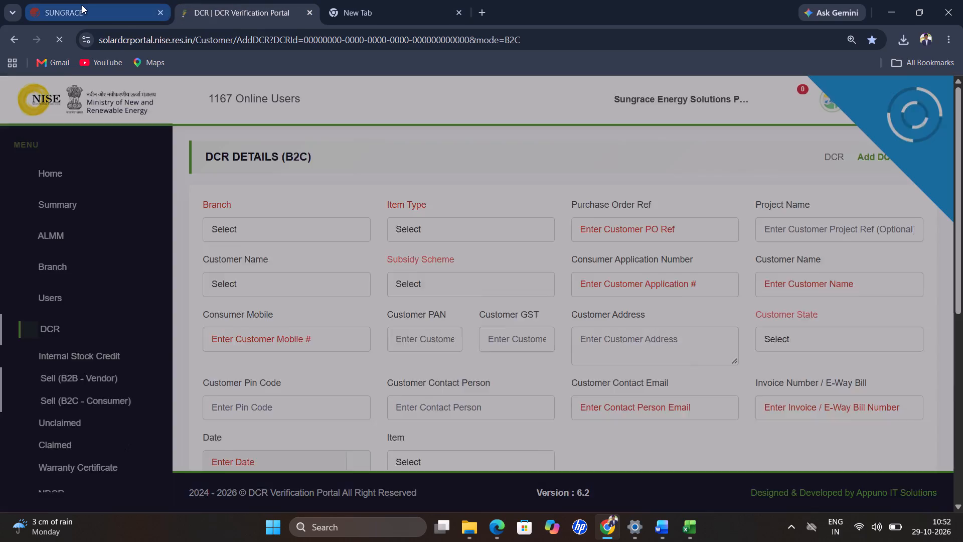
left_click(82, 5, "ctrl")
left_click(633, 173, "ctrl")
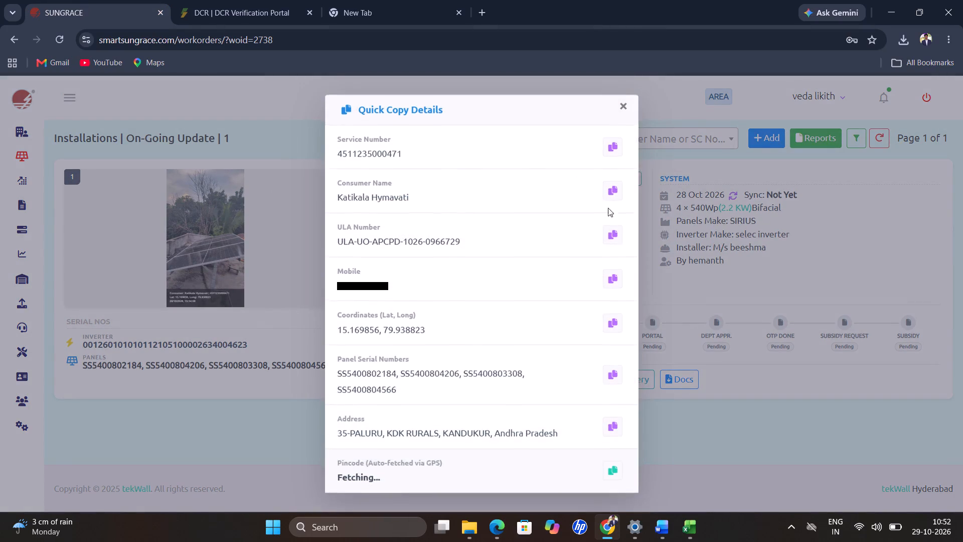
left_click(608, 233, "ctrl")
left_click(588, 114, "ctrl")
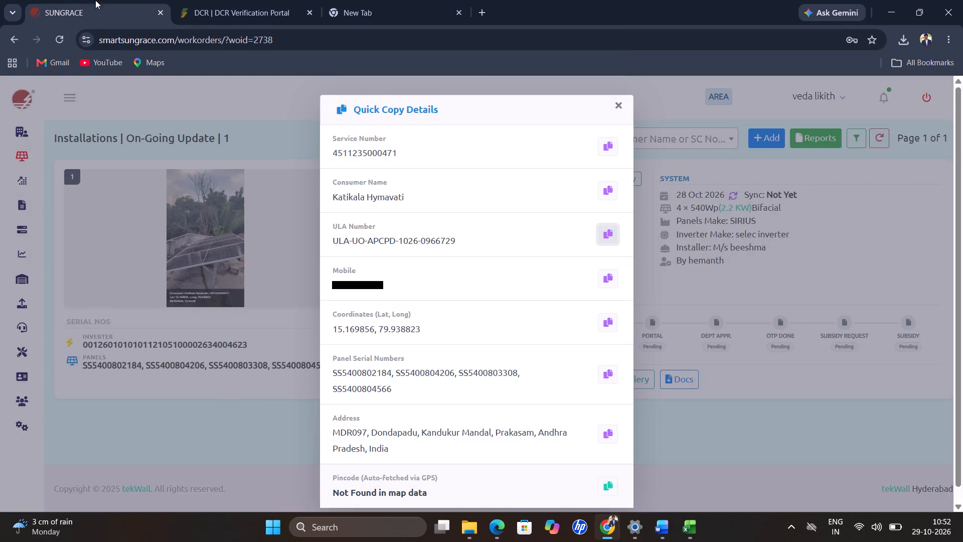
left_click(226, 12, "ctrl")
left_click(498, 288, "ctrl")
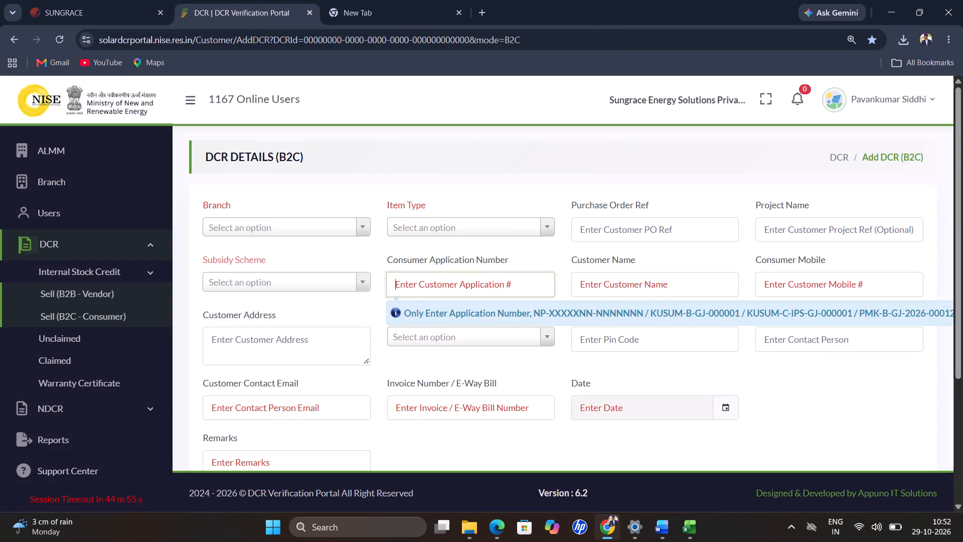
key("ctrl+v")
Set the Andhra Pradesh branch, item type Solar Panels, subsidy scheme PM Surya Ghar: Muft Bijli Yojana and customer state Andhra Pradesh (37).
left_click(326, 226)
left_click(266, 269)
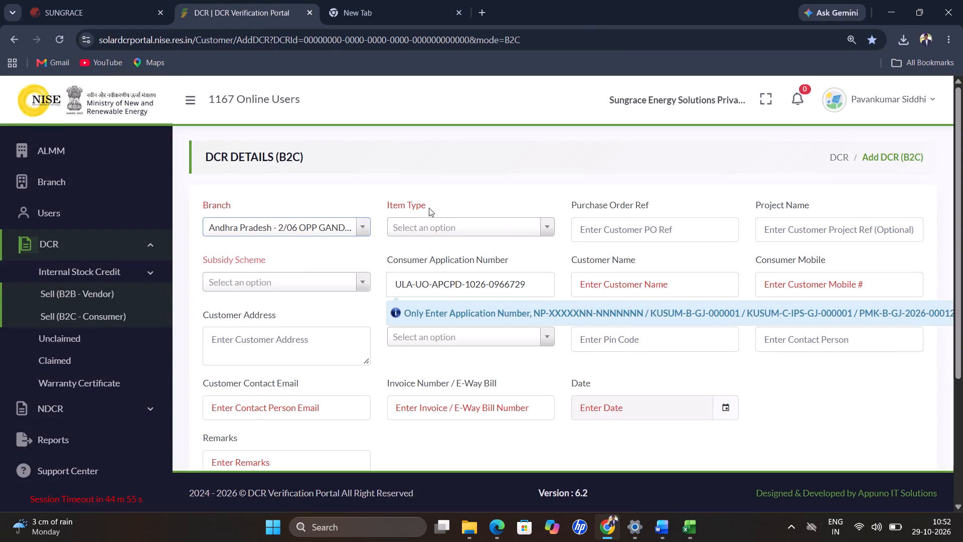
left_click(433, 228)
left_click(418, 268)
left_click(314, 284)
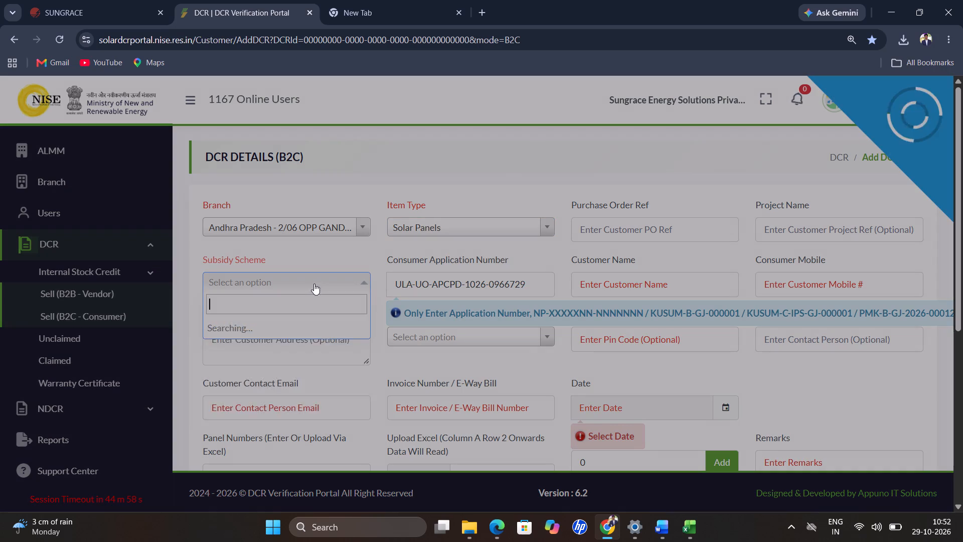
left_click(276, 394)
scroll(384, 244, "down", 1)
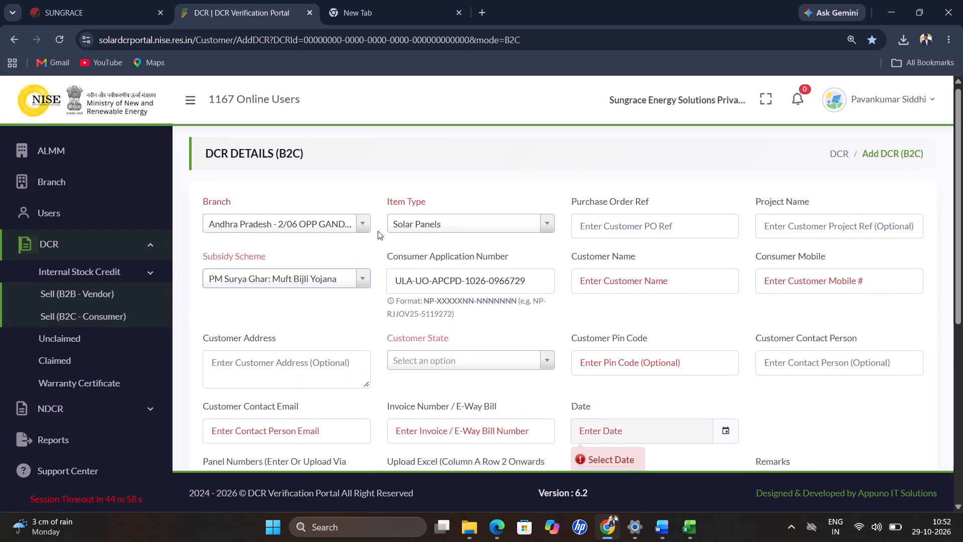
left_click(531, 294)
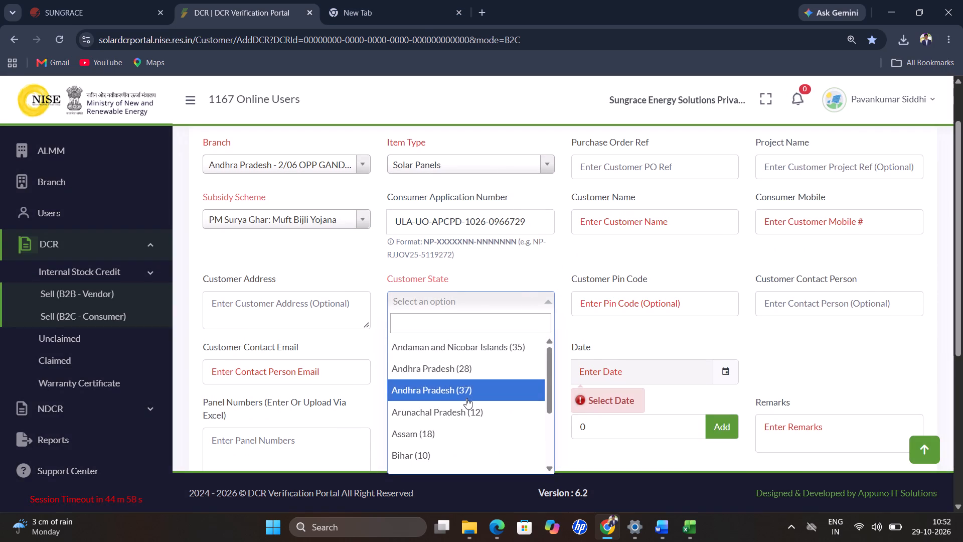
left_click(468, 397)
scroll(256, 270, "down", 3)
scroll(231, 176, "up", 1)
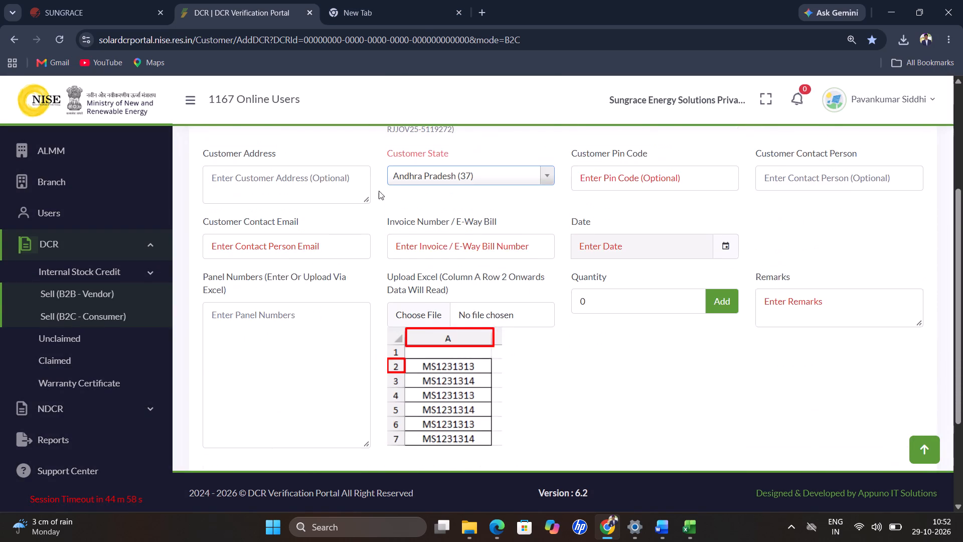
scroll(443, 191, "up", 2)
left_click(110, 12)
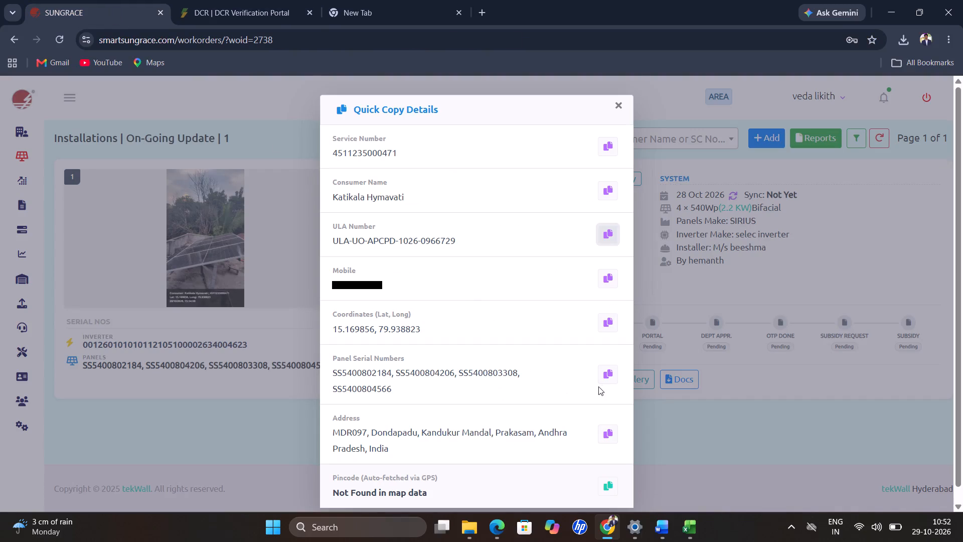
left_click(601, 384)
left_click(612, 366)
left_click(604, 130)
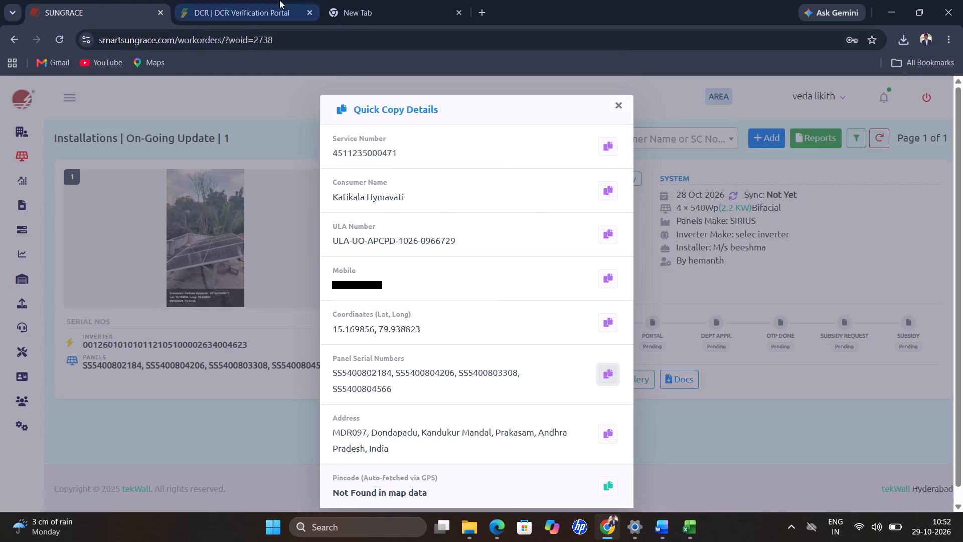
left_click(274, 0)
scroll(330, 370, "down", 3)
left_click(304, 342)
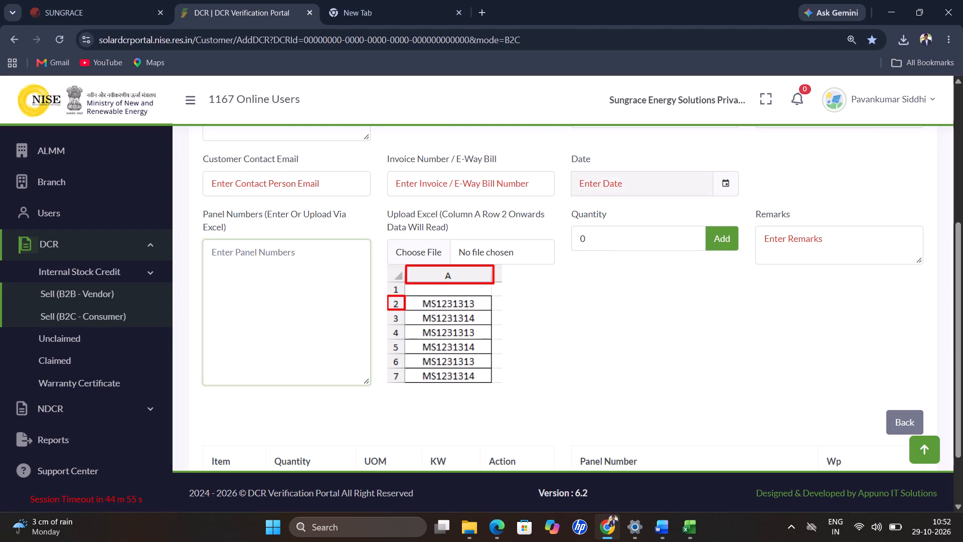
key("ctrl+v")
Replace the commas between the four panel numbers with line breaks so each serial sits on its own line.
left_click(278, 256)
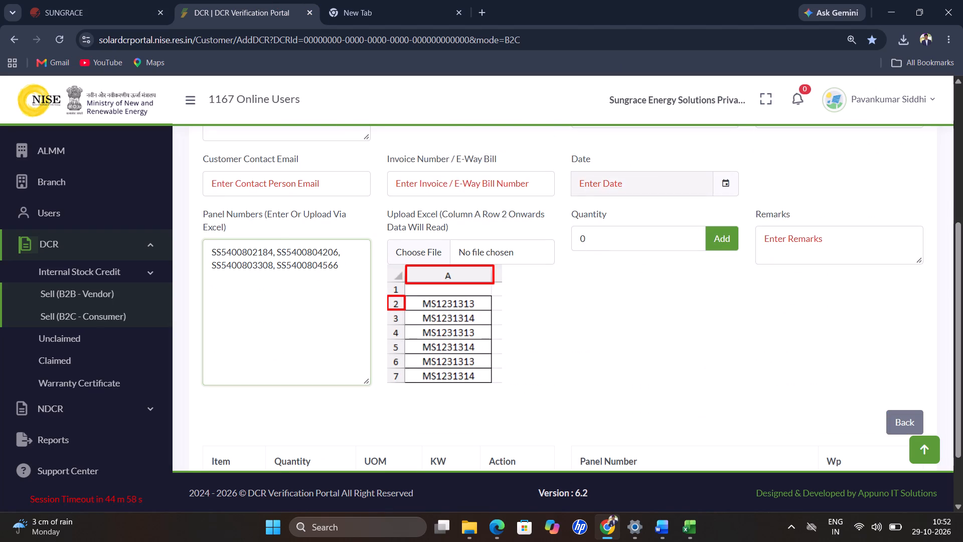
key("Left")
key("BackSpace")
key("backslash")
key("Return")
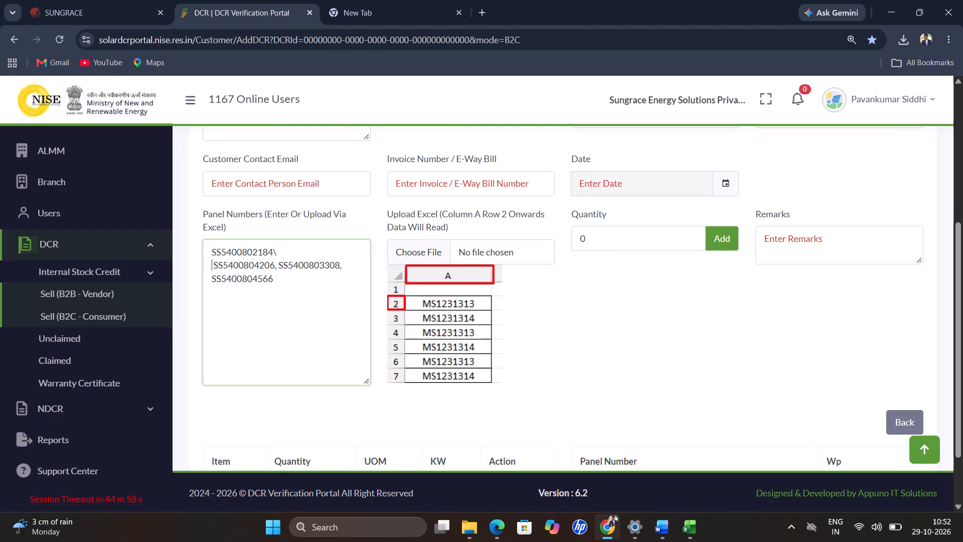
key("BackSpace")
key("BackSpace")
key("Return")
key("Right")
key("Right")
key("Right")
key("Right")
key("Right")
key("Right")
key("Right")
key("Right")
key("Right")
key("Right")
key("Right")
key("Right")
key("Right")
key("Right")
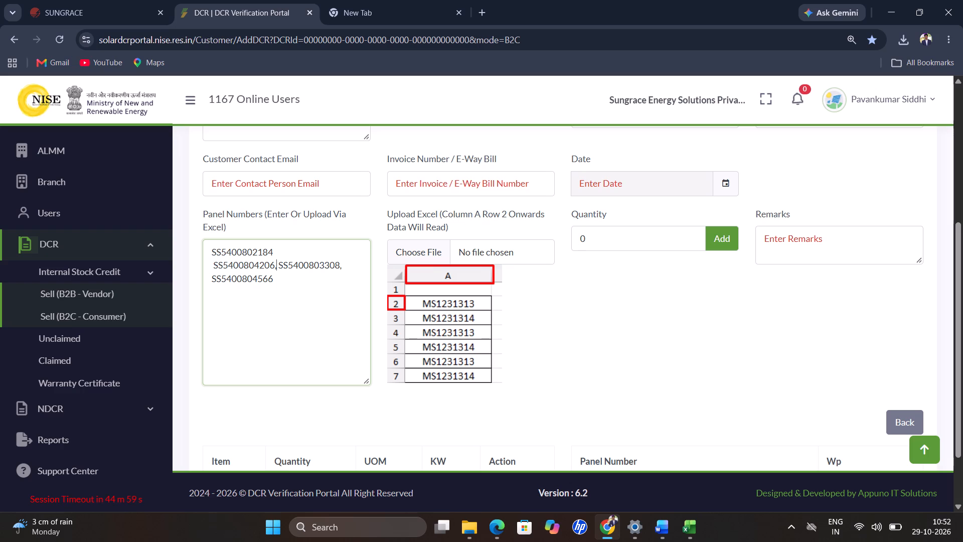
key("BackSpace")
key("Return")
key("Right")
key("Right")
key("Right")
key("Right")
key("Right")
key("Right")
key("Right")
key("Right")
key("Right")
key("Right")
key("Right")
key("Right")
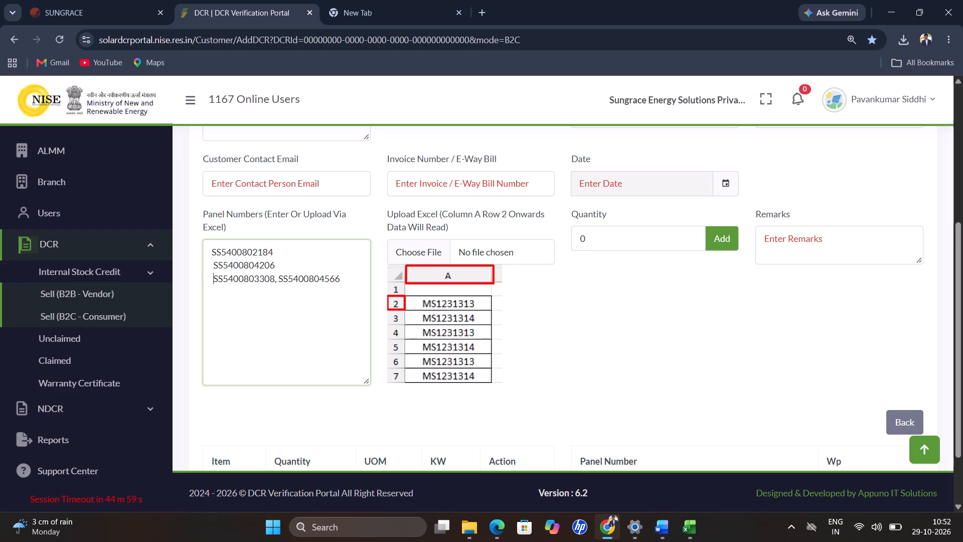
key("Right")
key("Right")
key("BackSpace")
key("Return")
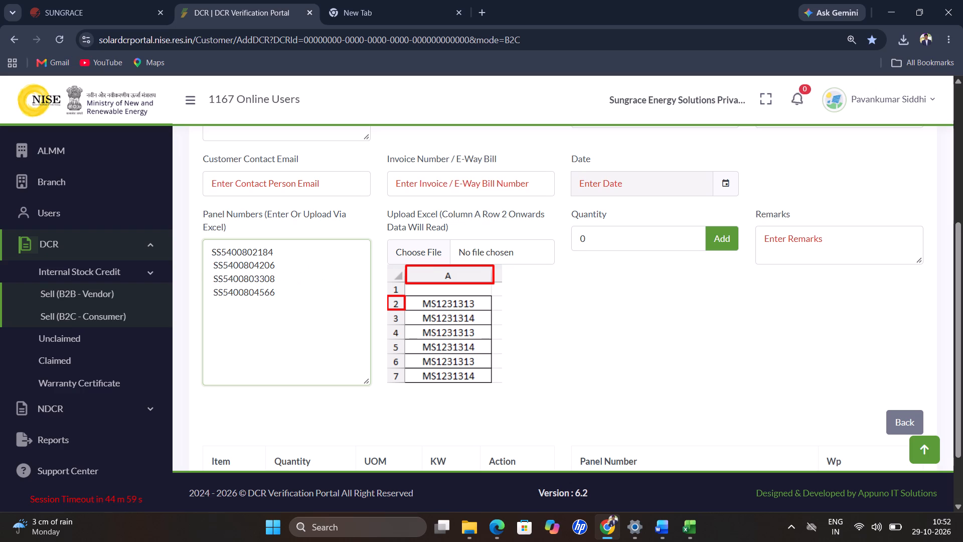
Set the quantity to 4 and the date to 12-Aug-2026, and try to add the panels.
left_click(632, 246)
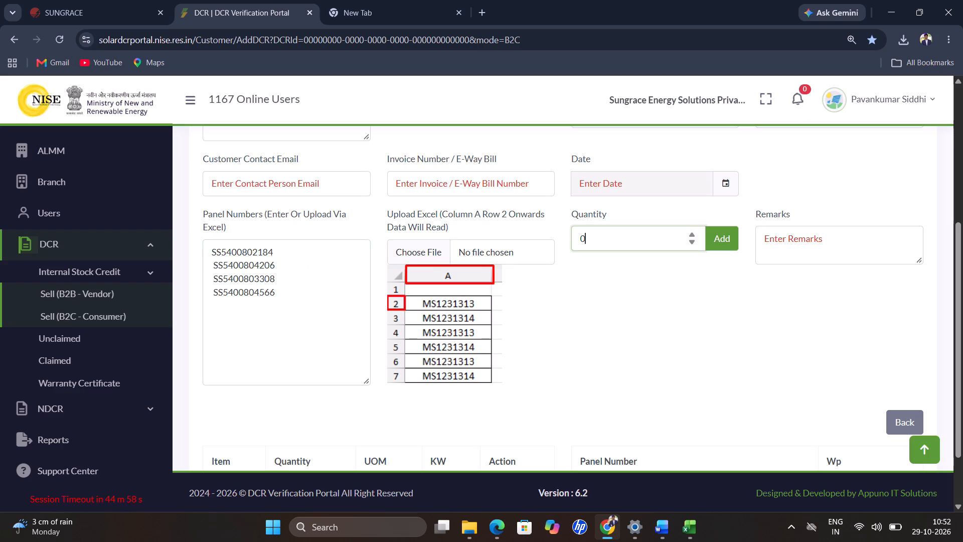
key("BackSpace")
key("4")
left_click(664, 153)
left_click(656, 173)
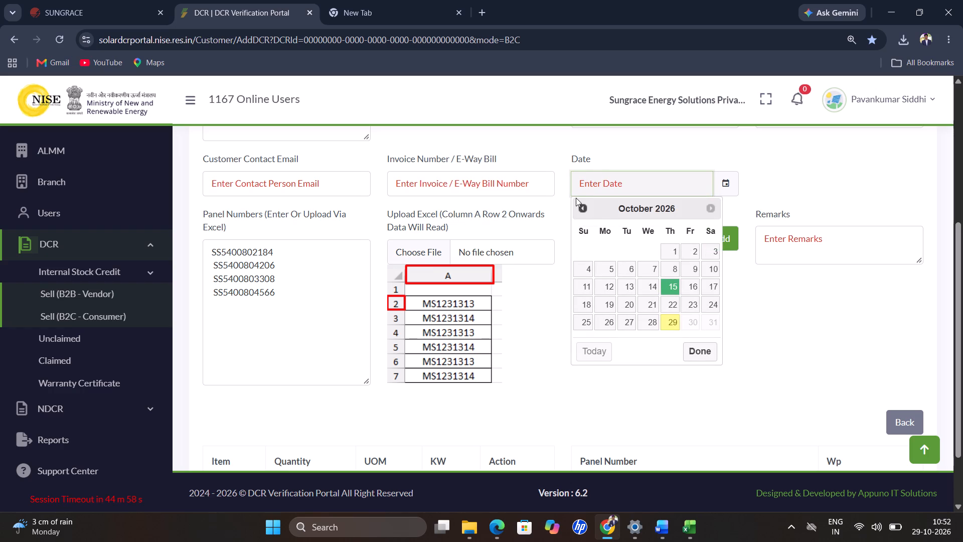
left_click(575, 196)
left_click(579, 210)
left_click(580, 209)
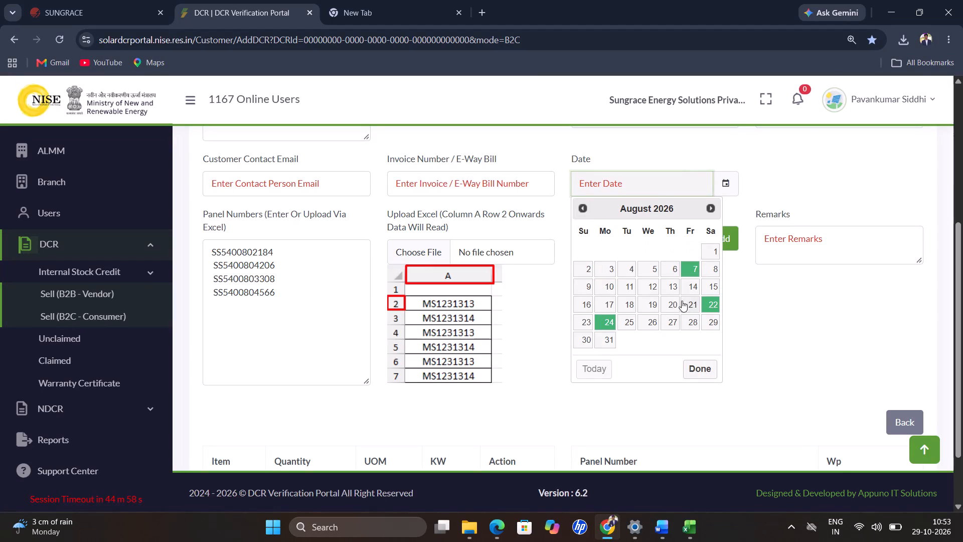
left_click(651, 288)
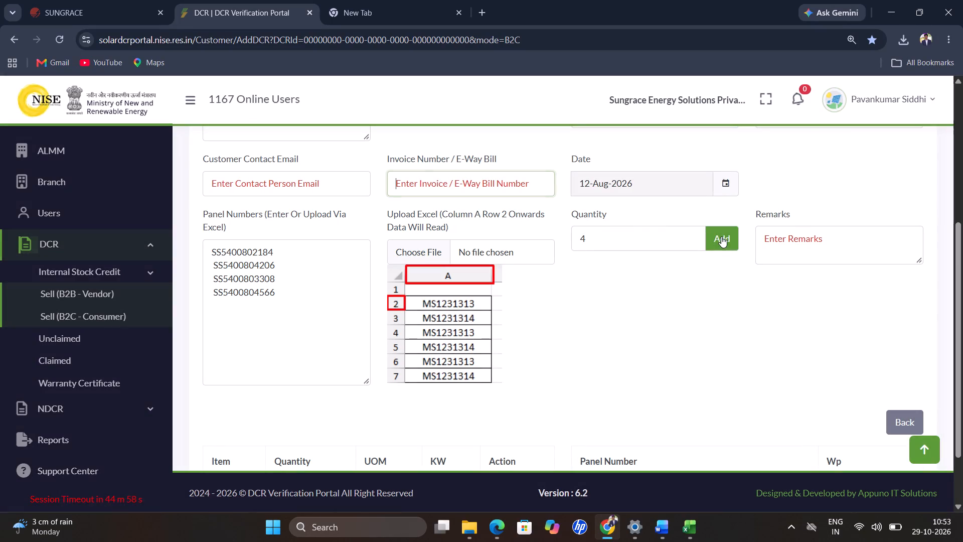
left_click(721, 236)
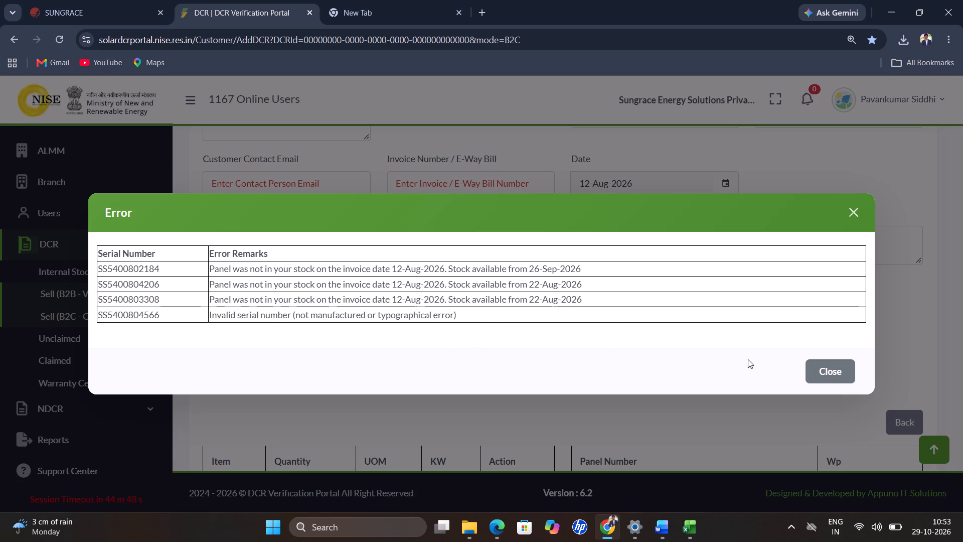
left_click(157, 319)
left_click_drag(156, 320, 86, 331)
left_click(172, 334)
left_click_drag(169, 320, 168, 318)
left_click_drag(168, 318, 144, 314)
left_click(178, 342)
Switch to Excel and create a new blank workbook.
left_click(688, 533)
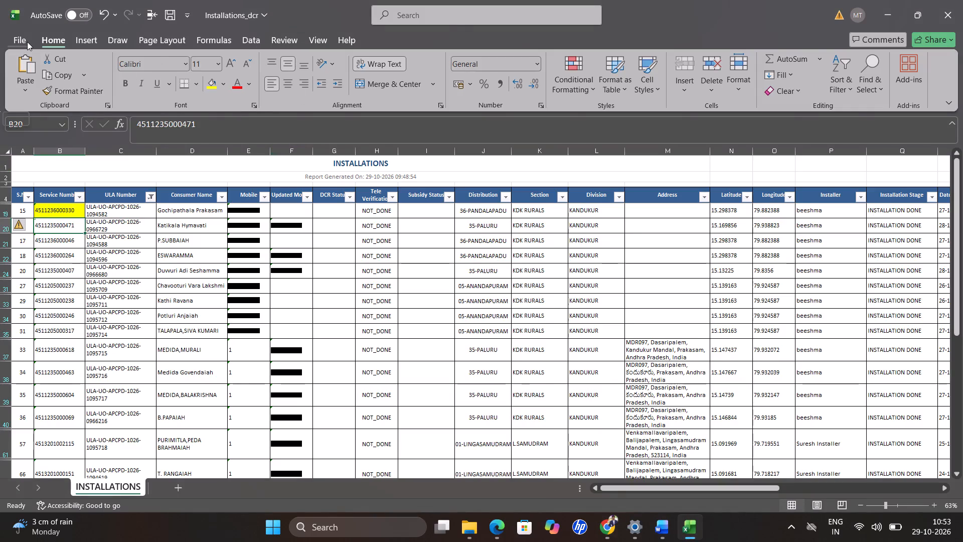
left_click(27, 42)
left_click(27, 97)
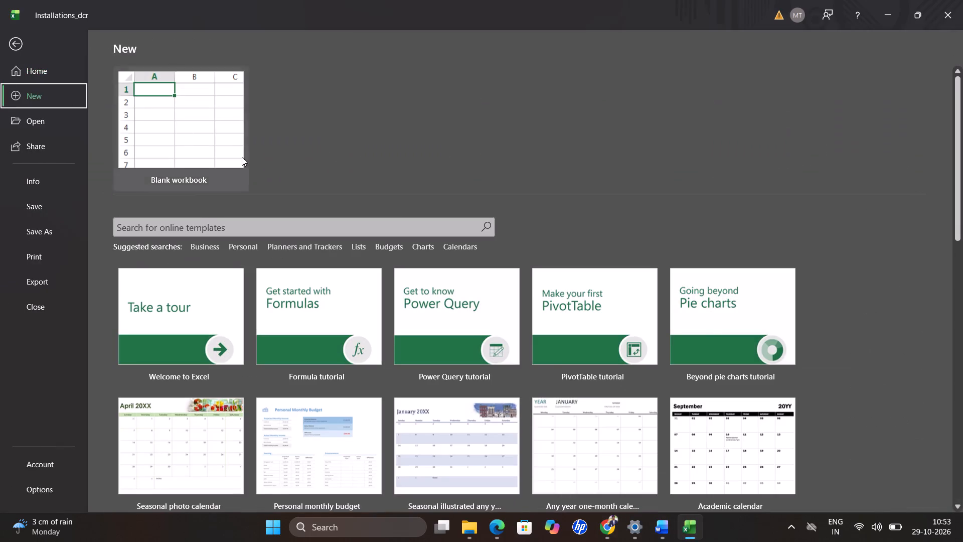
left_click(178, 141)
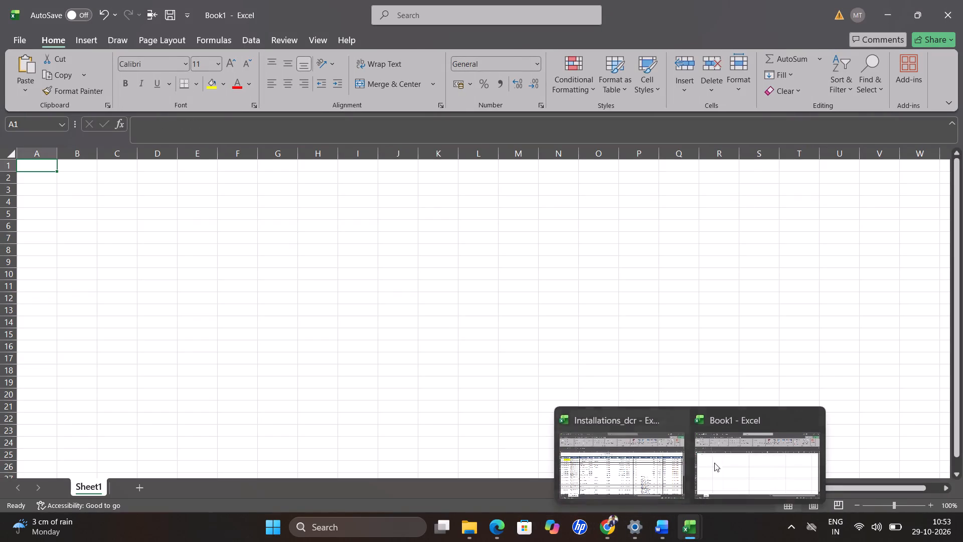
left_click(726, 452)
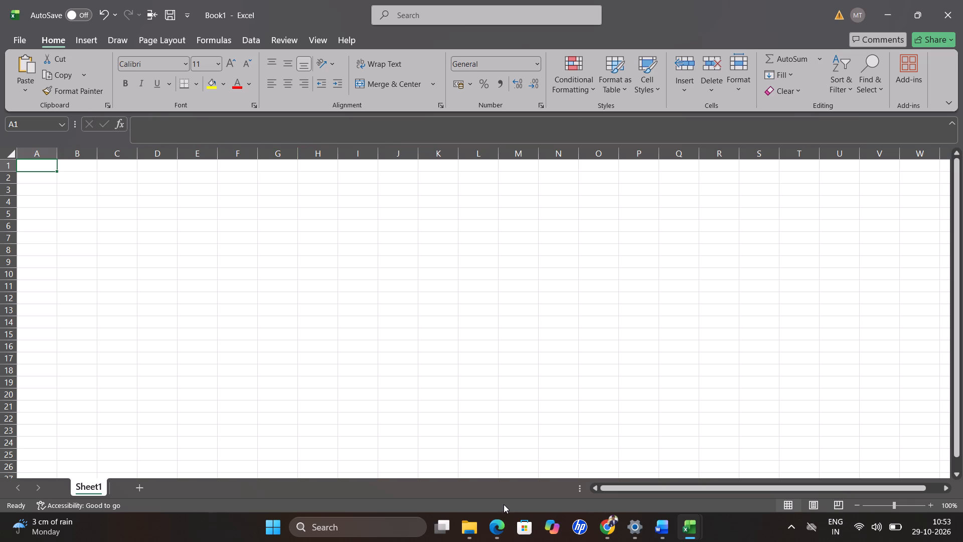
Copy the consumer's service number from the SUNGRACE quick copy details and paste it into cell A2 of the blank Excel workbook.
left_click(607, 525)
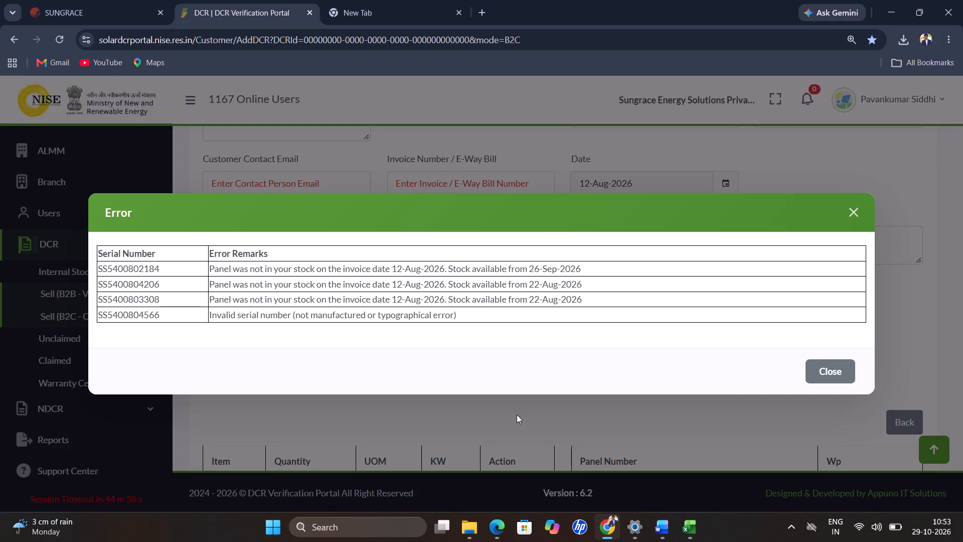
left_click(114, 1)
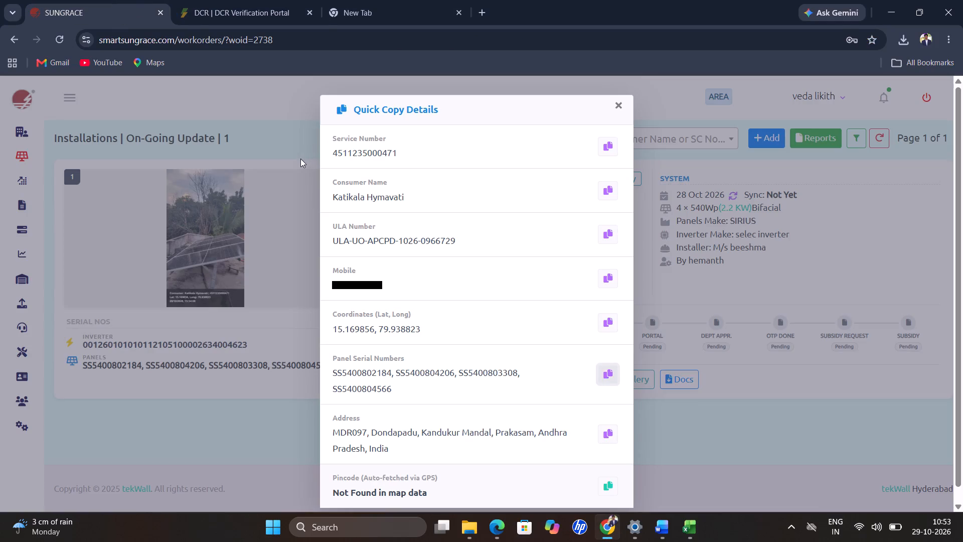
left_click(610, 153)
left_click(595, 126)
left_click_drag(707, 516, 703, 519)
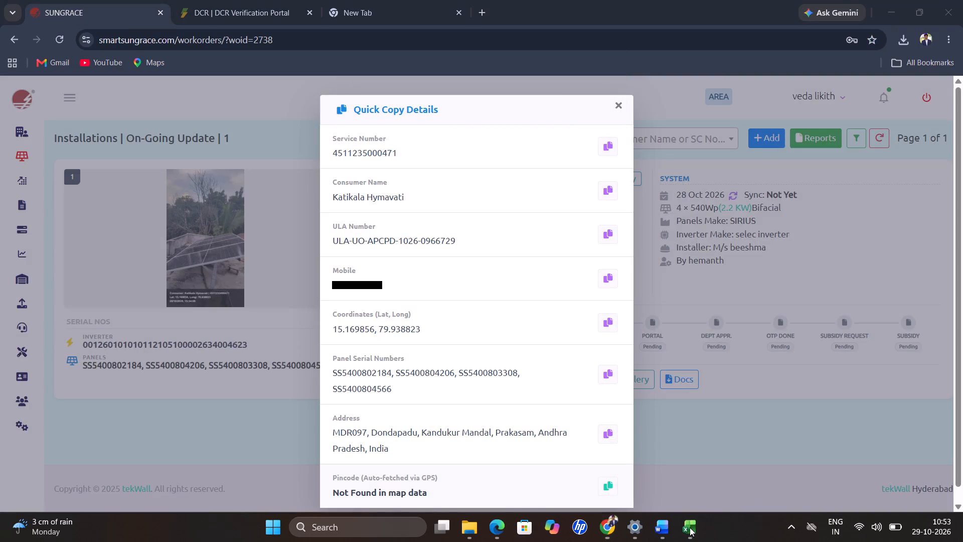
left_click(689, 527)
left_click(732, 471)
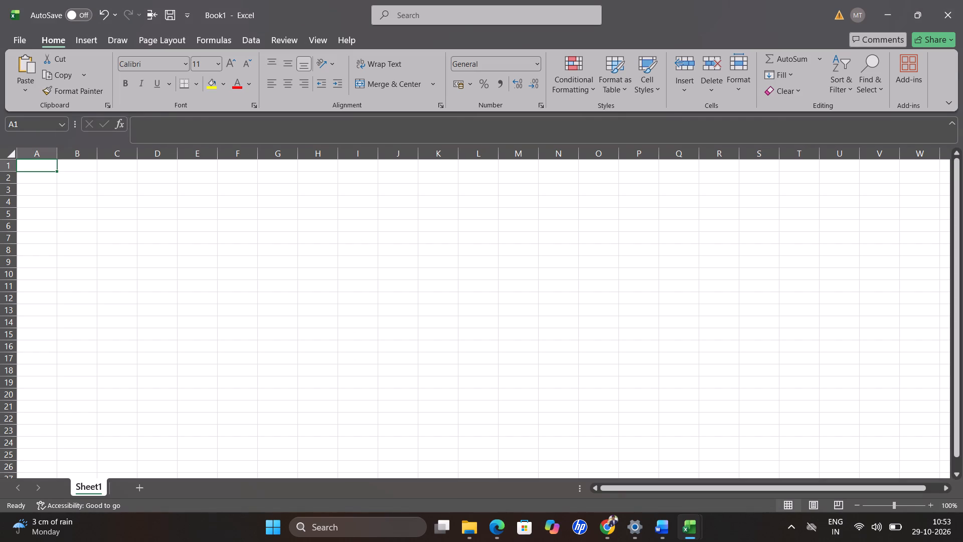
left_click(36, 187)
left_click(42, 171)
left_click(28, 186)
left_click(40, 182)
left_click(44, 179)
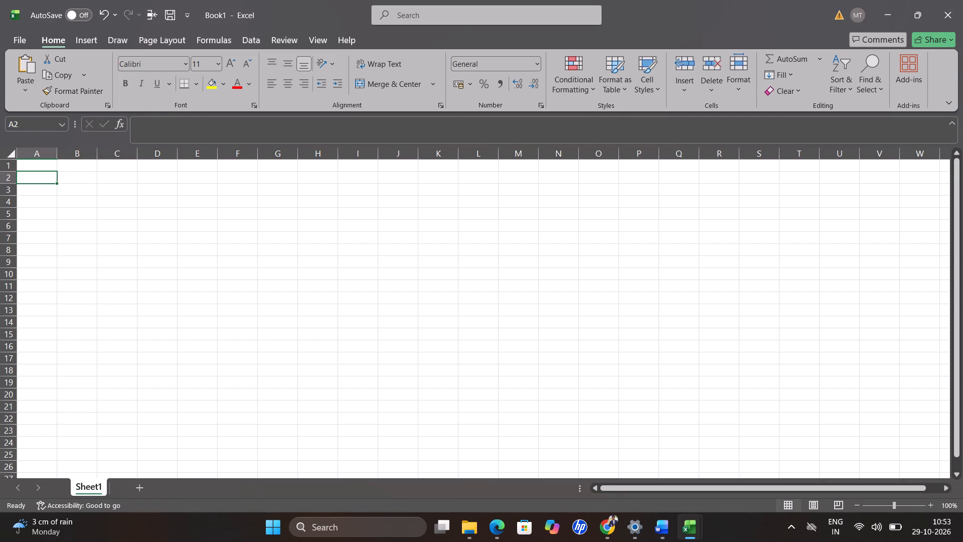
key("ctrl+v")
Enter the heading SERVICE NUMBERS in cell A1 and widen column A to fit it.
left_click(45, 167)
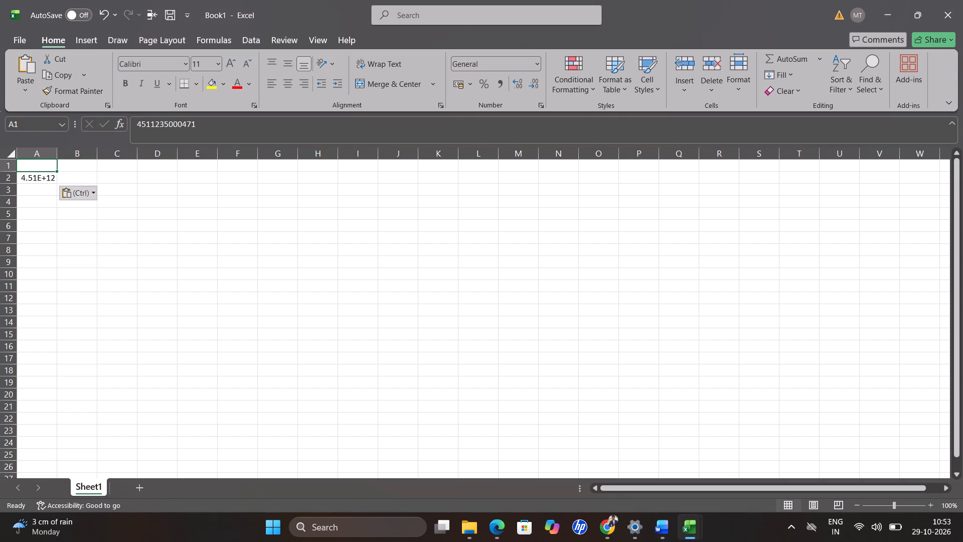
key("s")
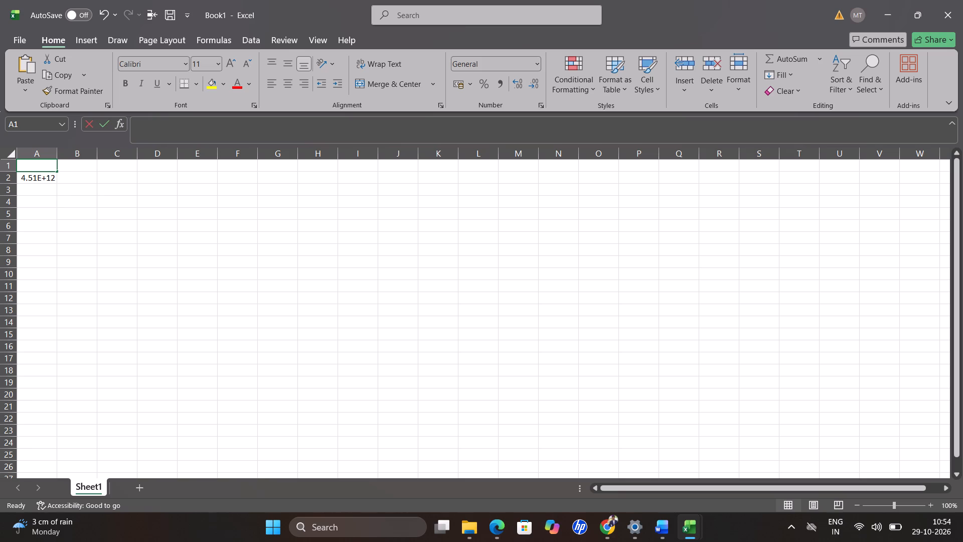
key("BackSpace")
type("SERVICE NUMBERS")
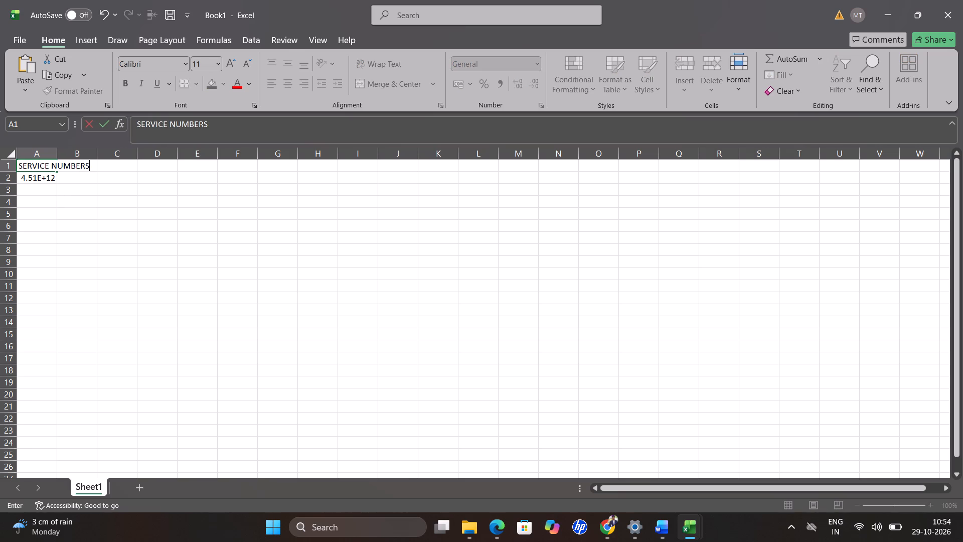
key("space")
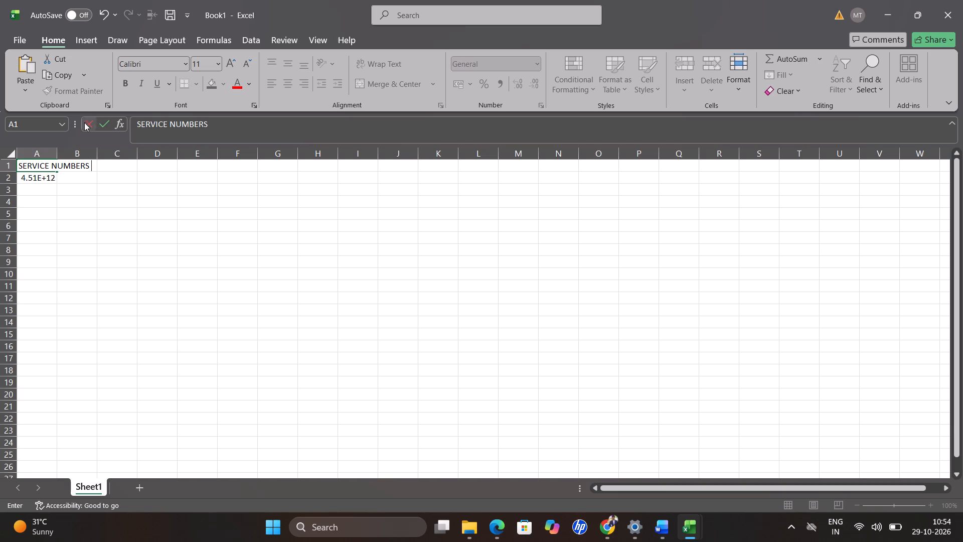
left_click(57, 152)
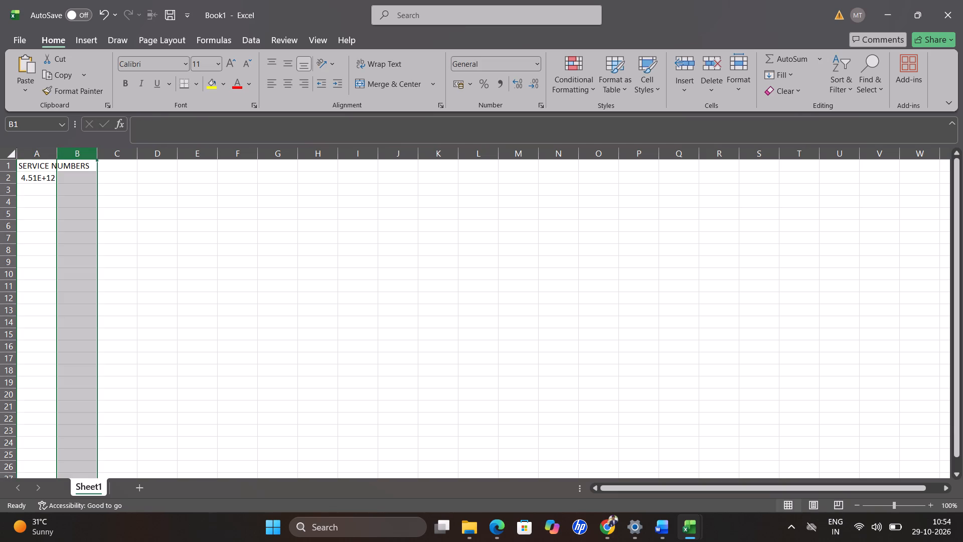
left_click_drag(57, 151, 98, 152)
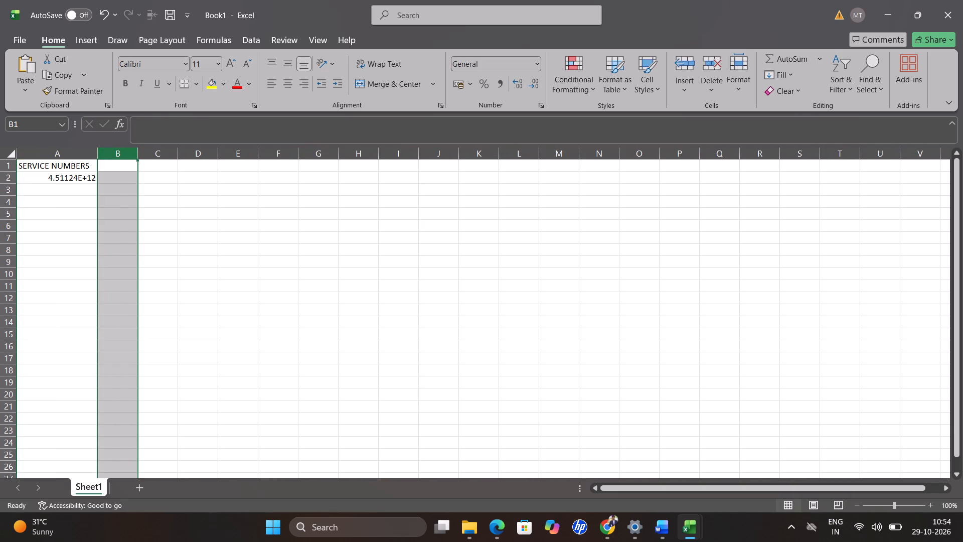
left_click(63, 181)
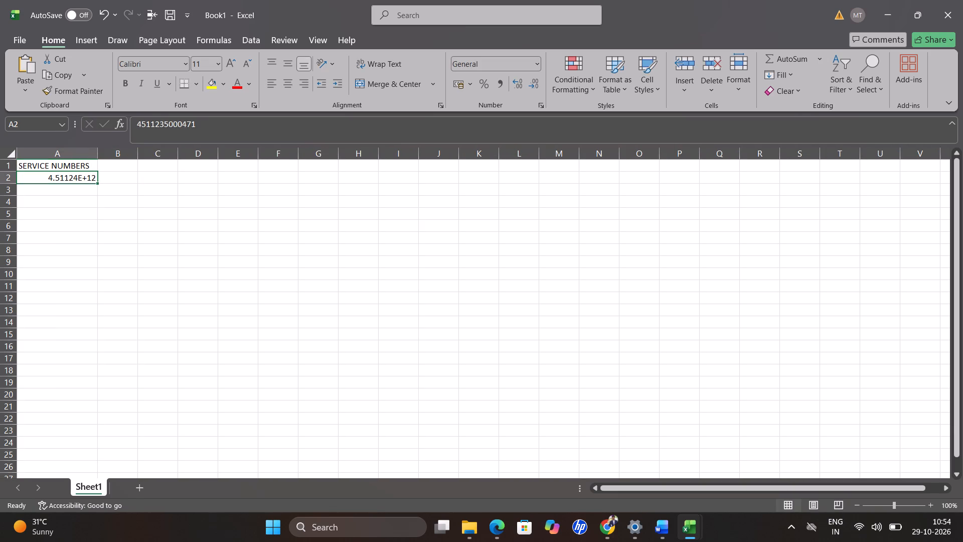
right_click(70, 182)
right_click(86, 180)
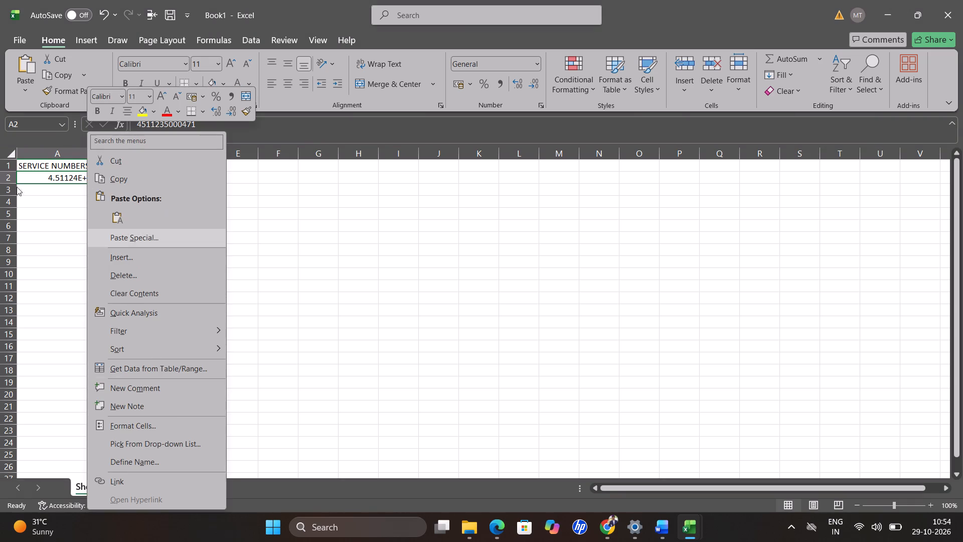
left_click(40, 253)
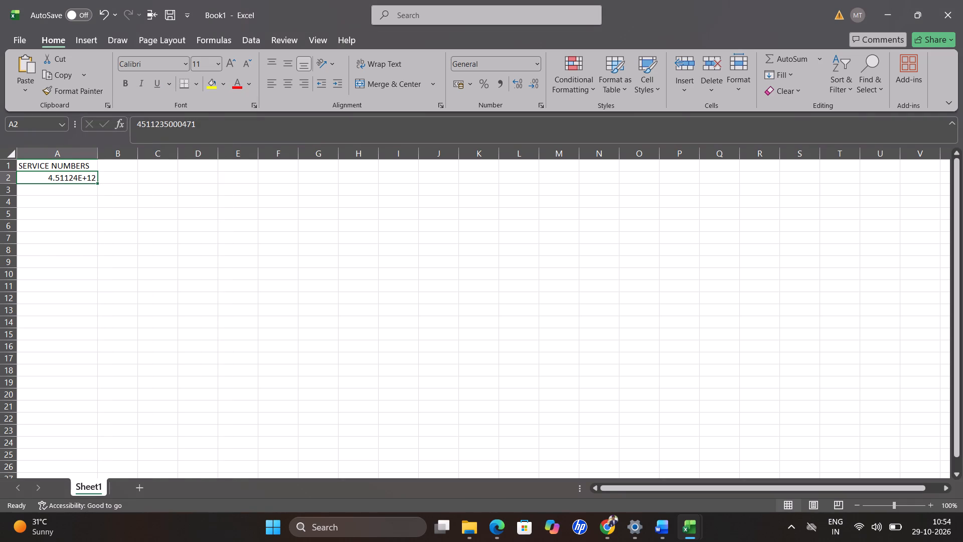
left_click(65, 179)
Widen column B to about three times column A's width and enter the heading PANEL TYPOGRAPHICAL ERROR in cell B1.
left_click(116, 168)
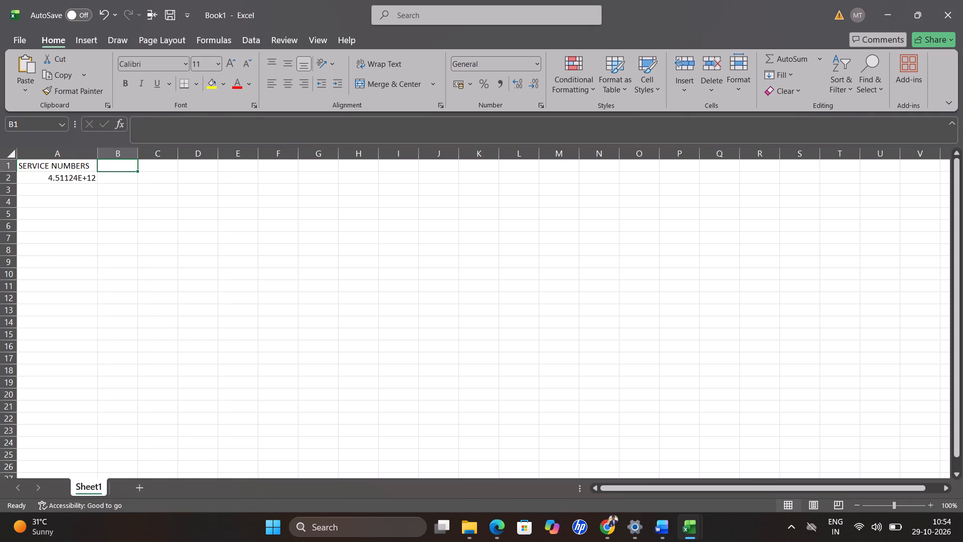
left_click_drag(137, 148, 349, 164)
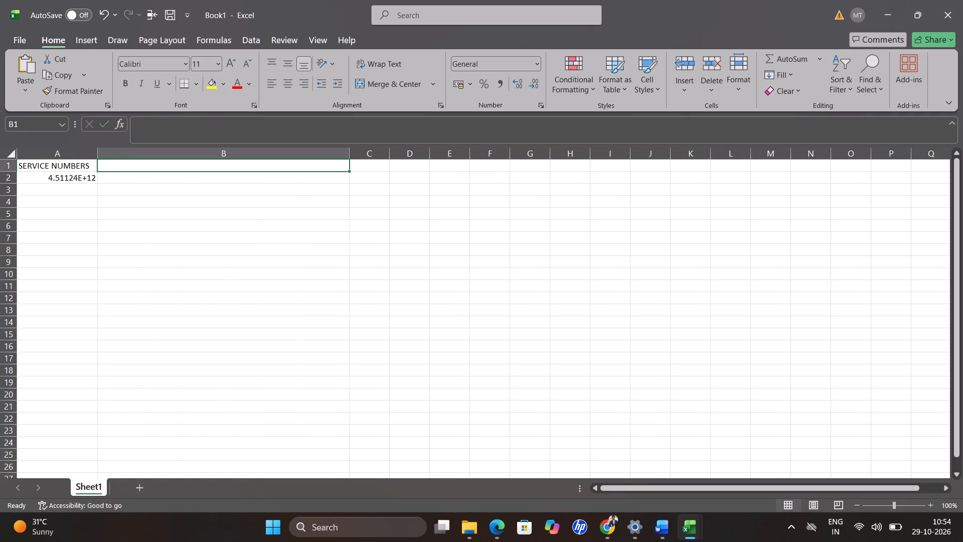
left_click(141, 165)
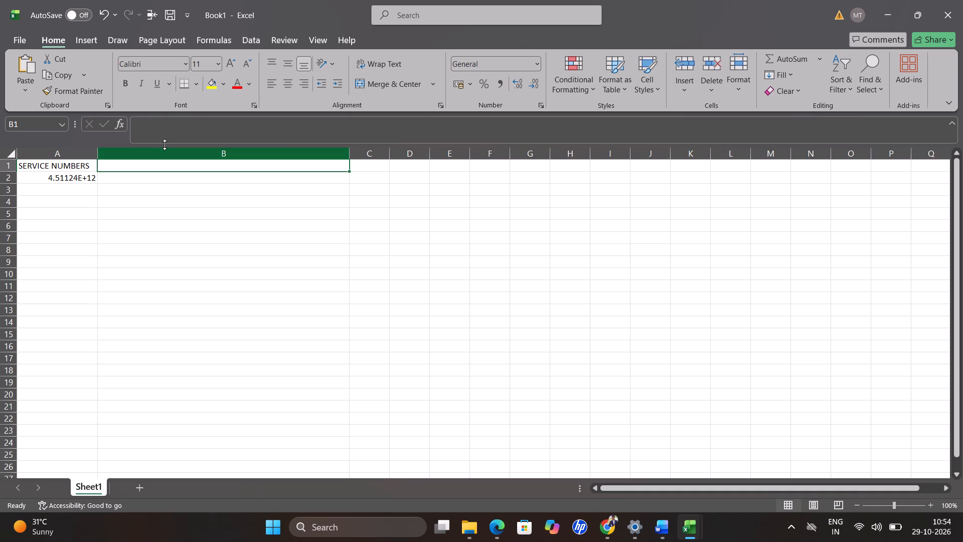
left_click(176, 132)
type("PANEL")
key("space")
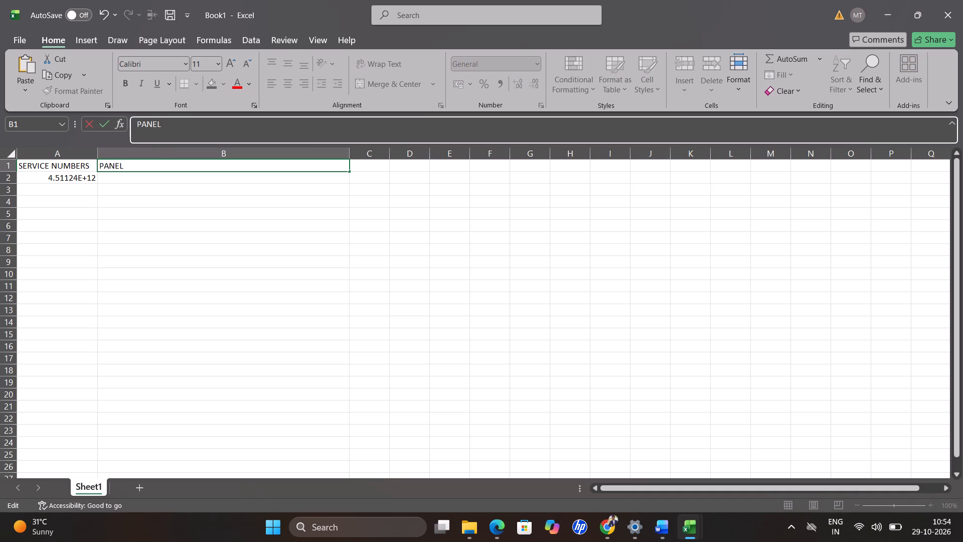
type("TYPO")
type("GRAPHICAL ERROR")
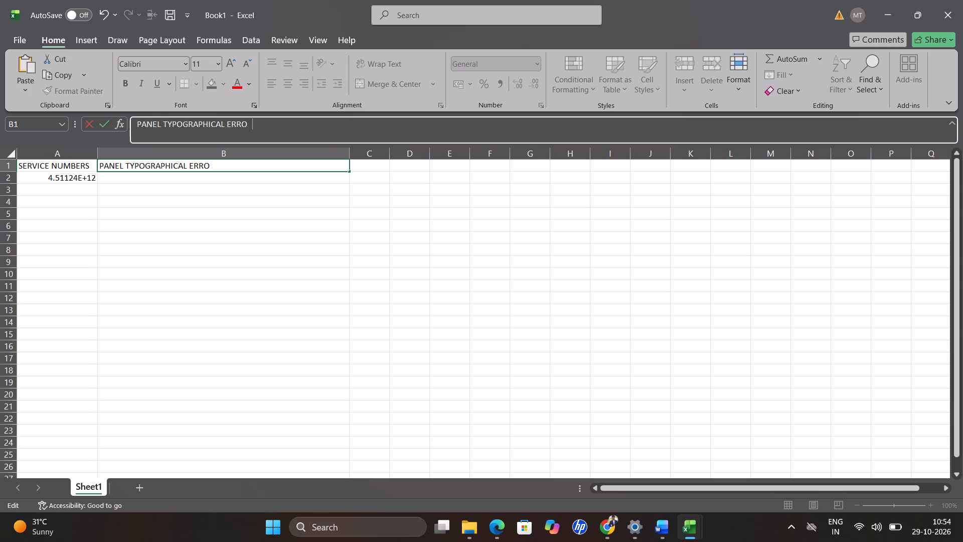
left_click(122, 177)
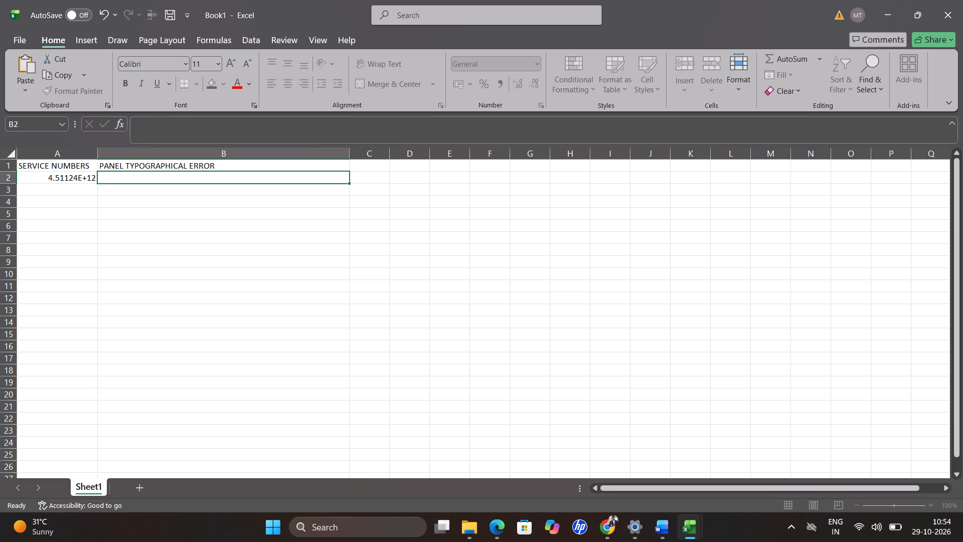
left_click(607, 528)
left_click(247, 7)
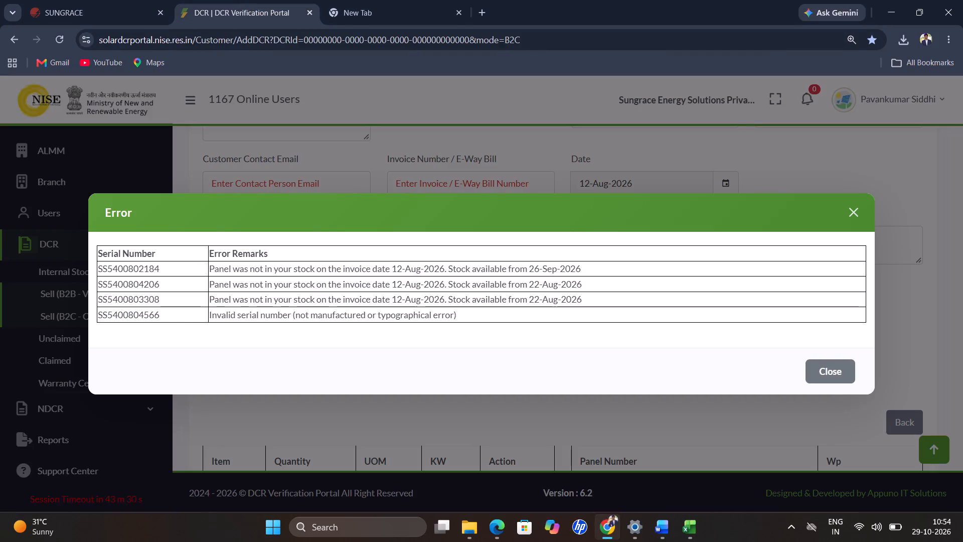
left_click_drag(163, 318, 97, 321)
key("ctrl+c")
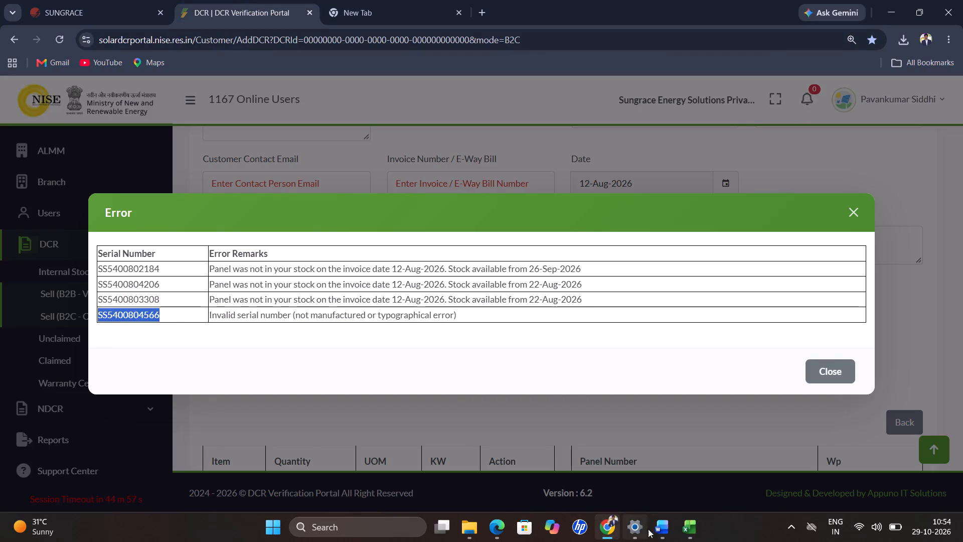
left_click(706, 480)
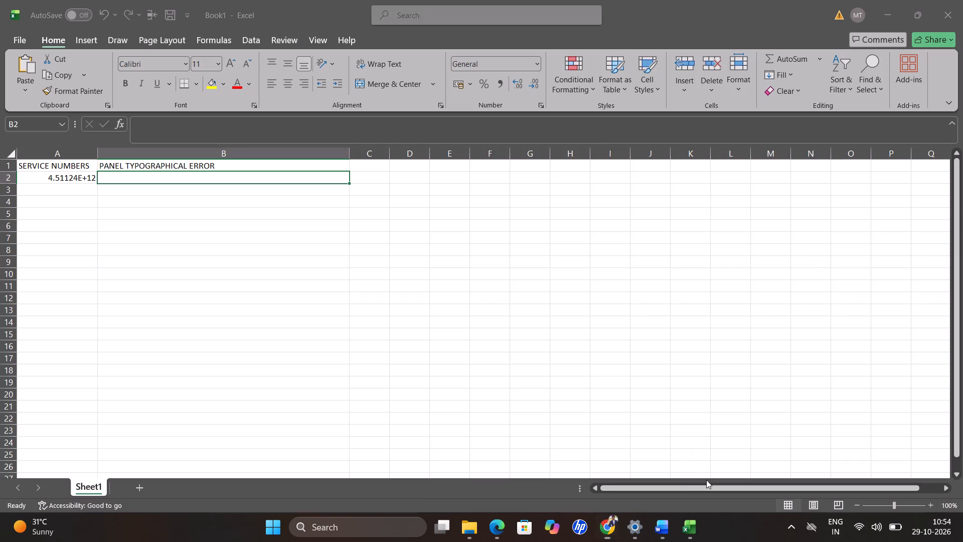
left_click(177, 177)
left_click(191, 123)
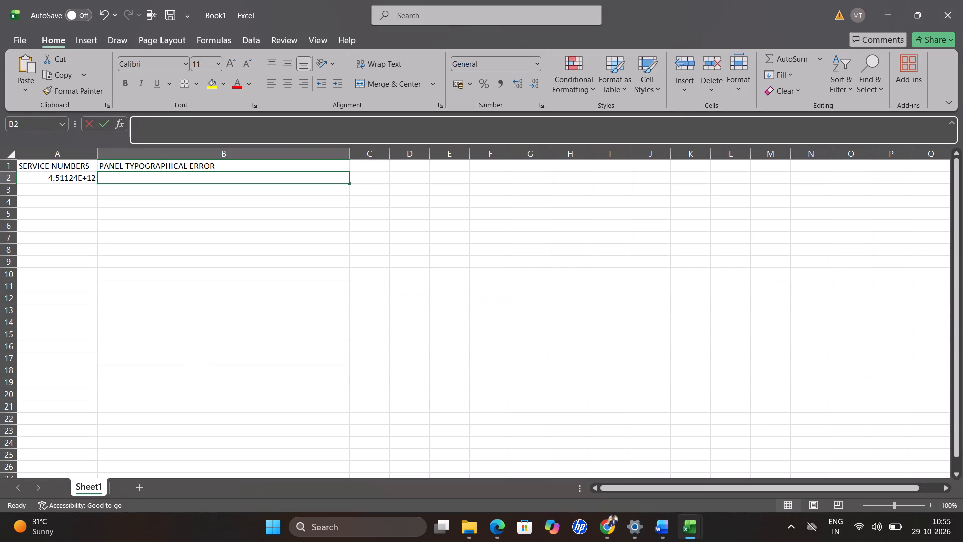
key("ctrl+v")
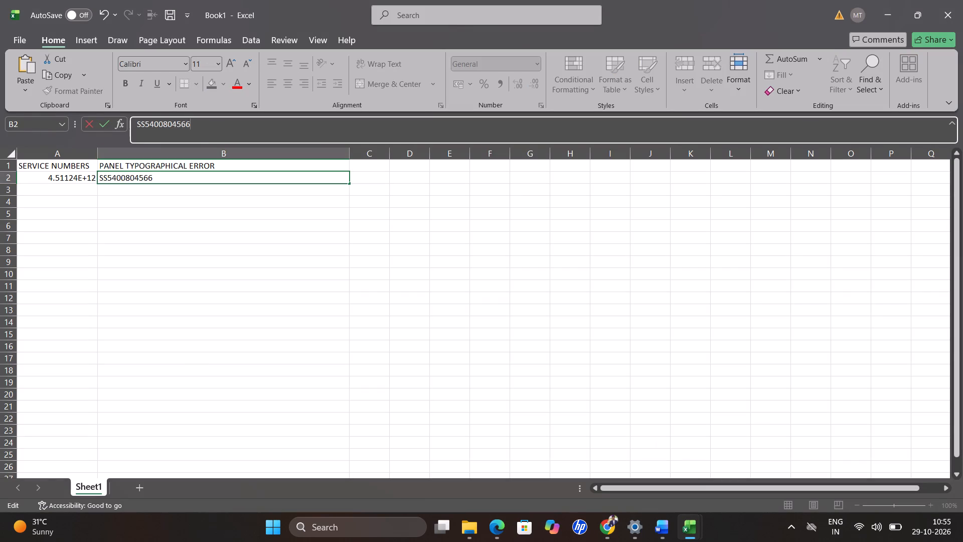
key("comma")
key("Return")
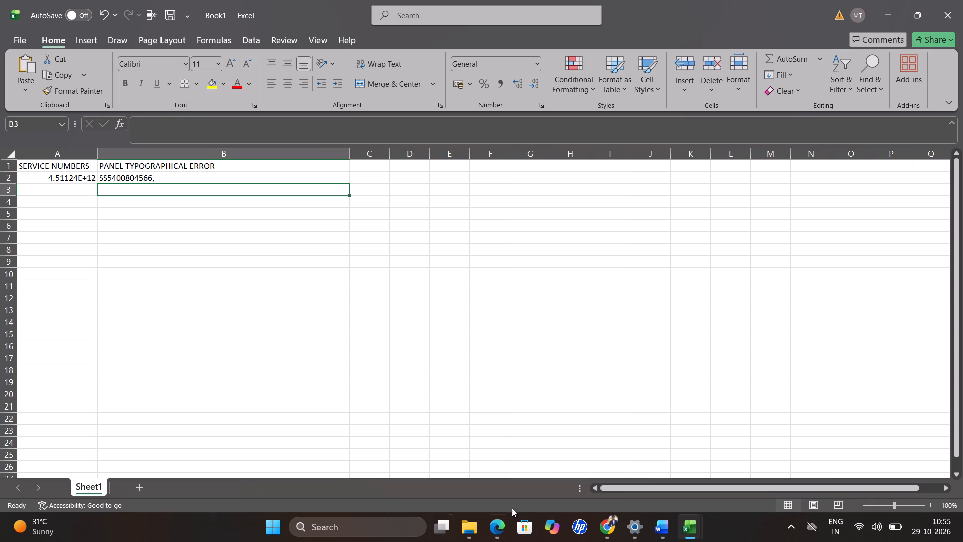
Open the Windows Start menu to reach another app.
left_click(271, 531)
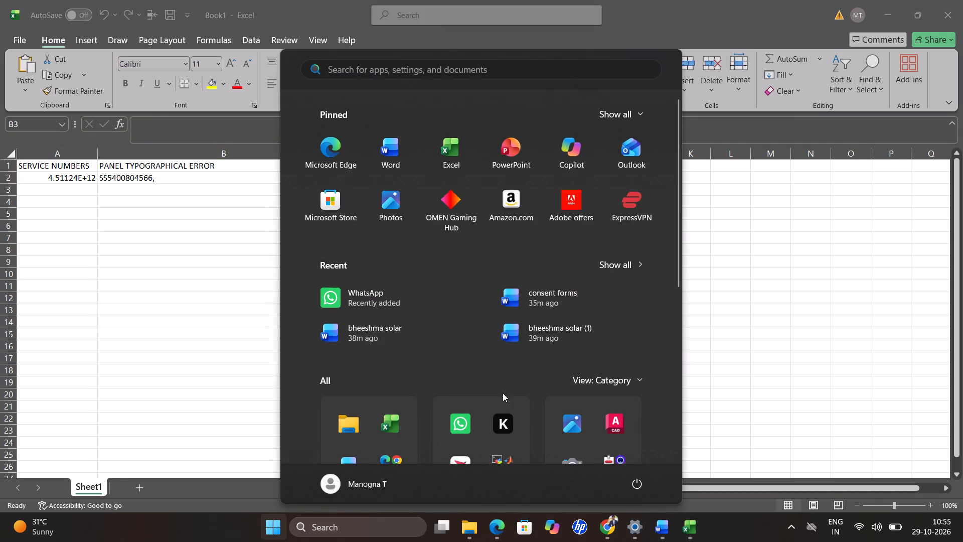
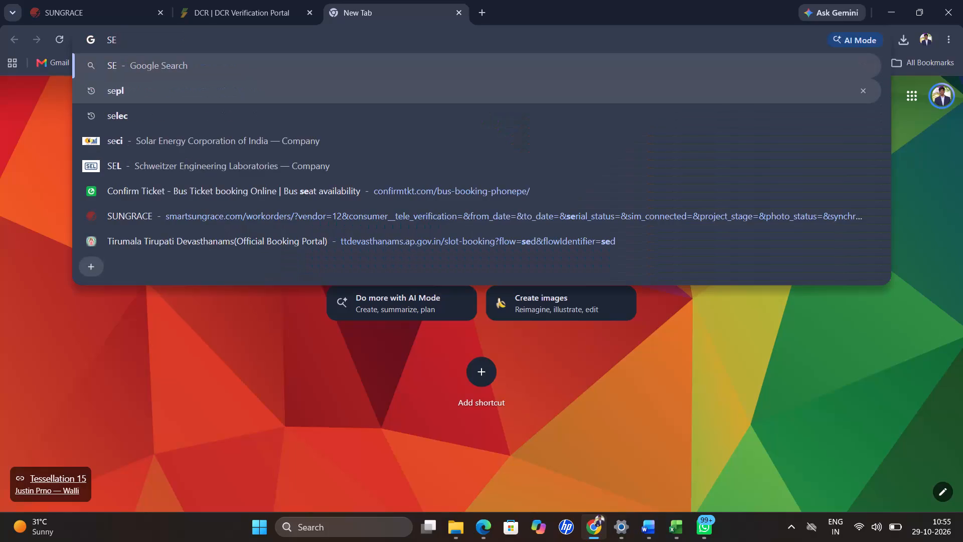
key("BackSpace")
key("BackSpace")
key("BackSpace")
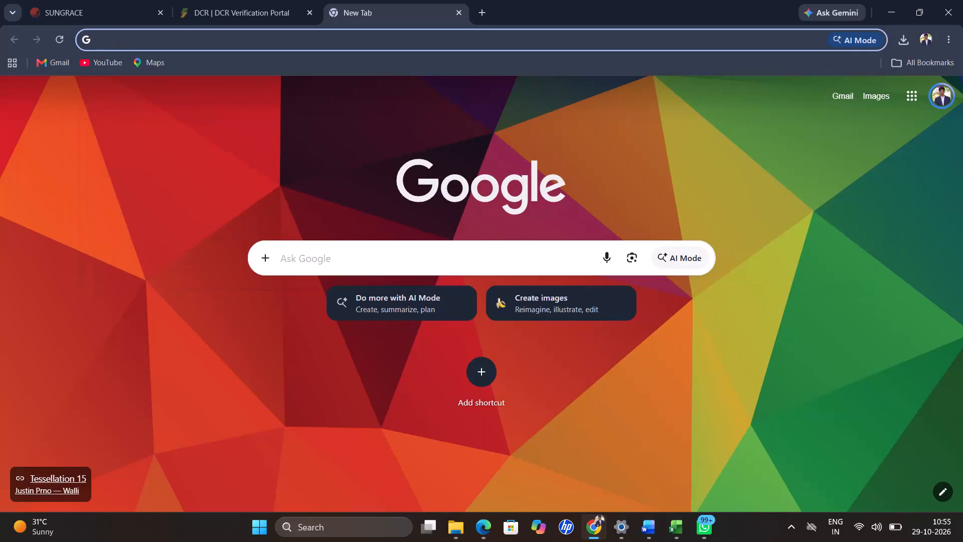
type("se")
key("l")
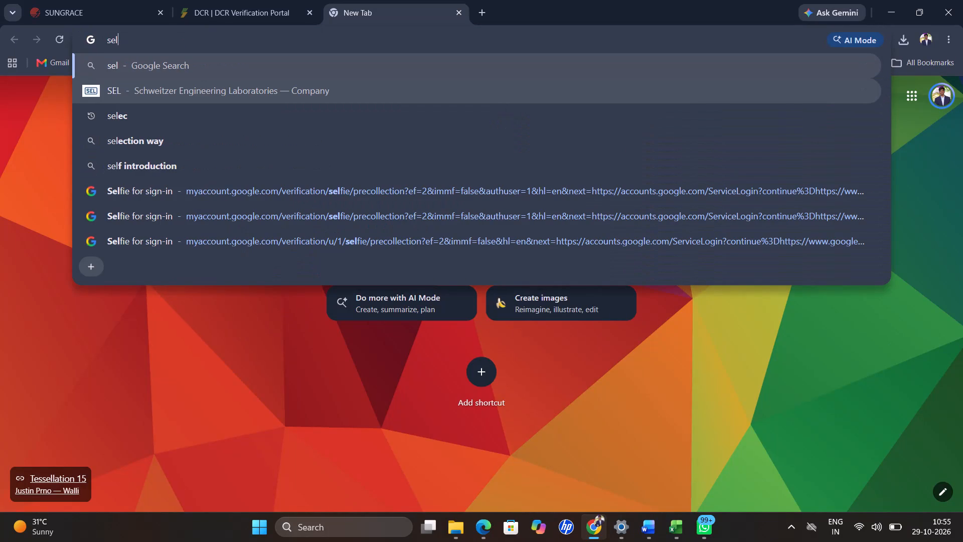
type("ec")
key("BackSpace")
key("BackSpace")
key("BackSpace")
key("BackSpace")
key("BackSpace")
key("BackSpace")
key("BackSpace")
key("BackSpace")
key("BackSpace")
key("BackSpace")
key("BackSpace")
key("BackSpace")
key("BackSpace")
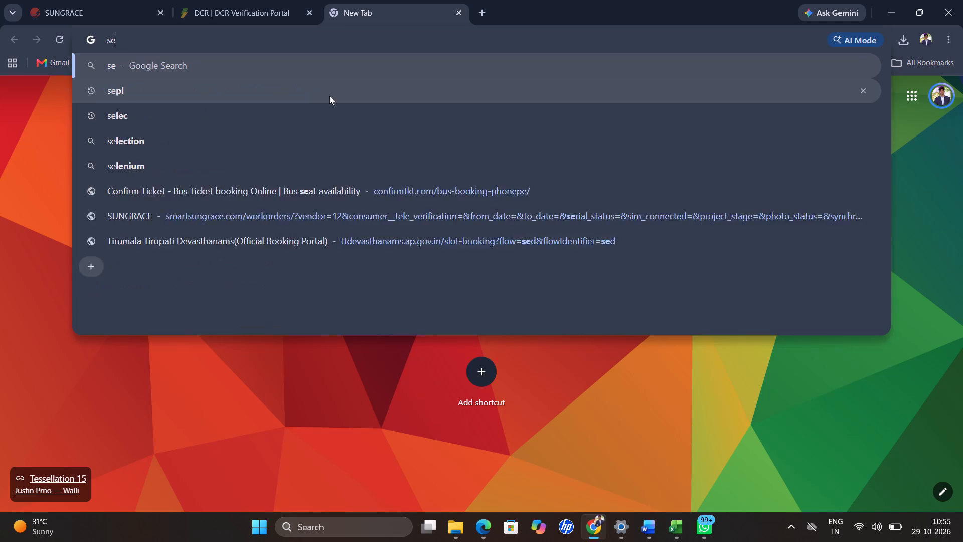
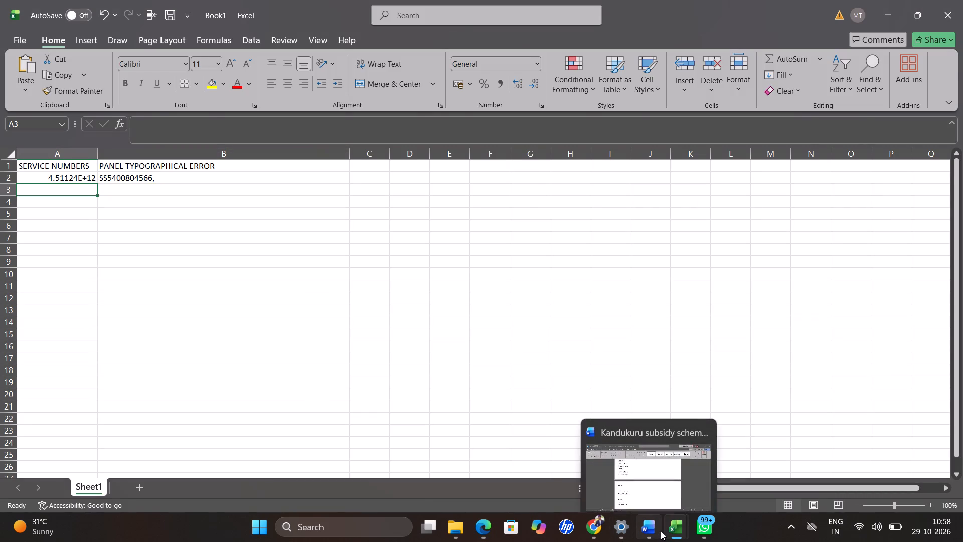
In the Installations_dcr workbook, fill the service number cell B20 with standard red and move on to the service number in B21.
left_click(85, 181)
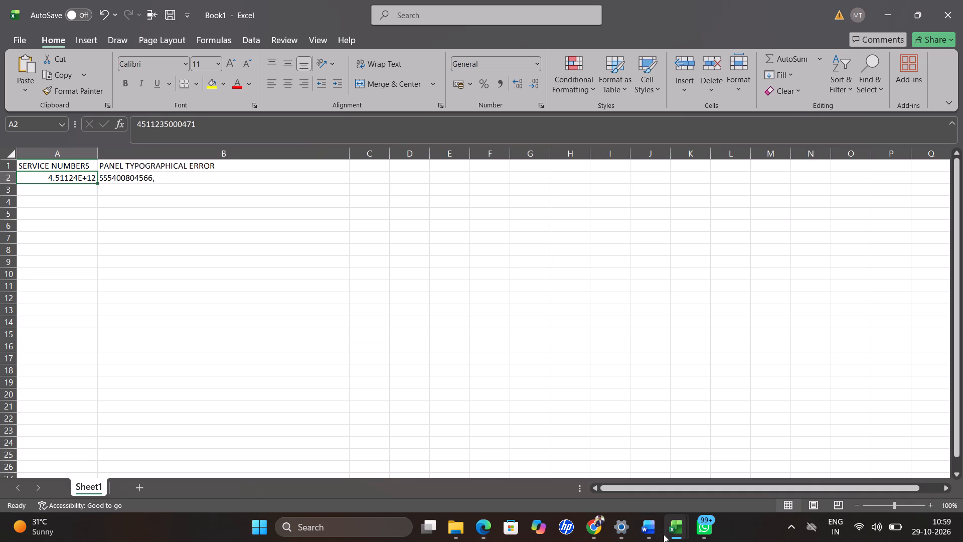
left_click(679, 527)
left_click(646, 465)
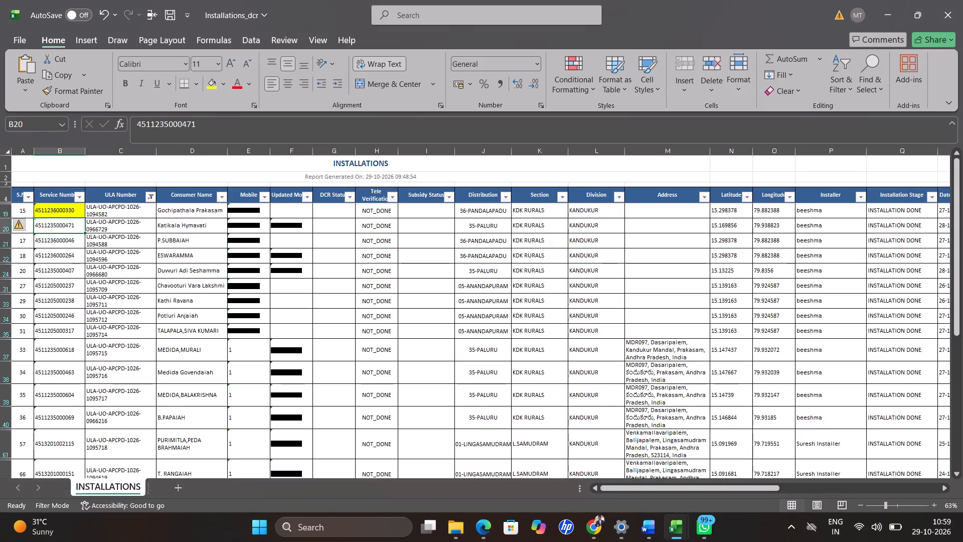
left_click(222, 82)
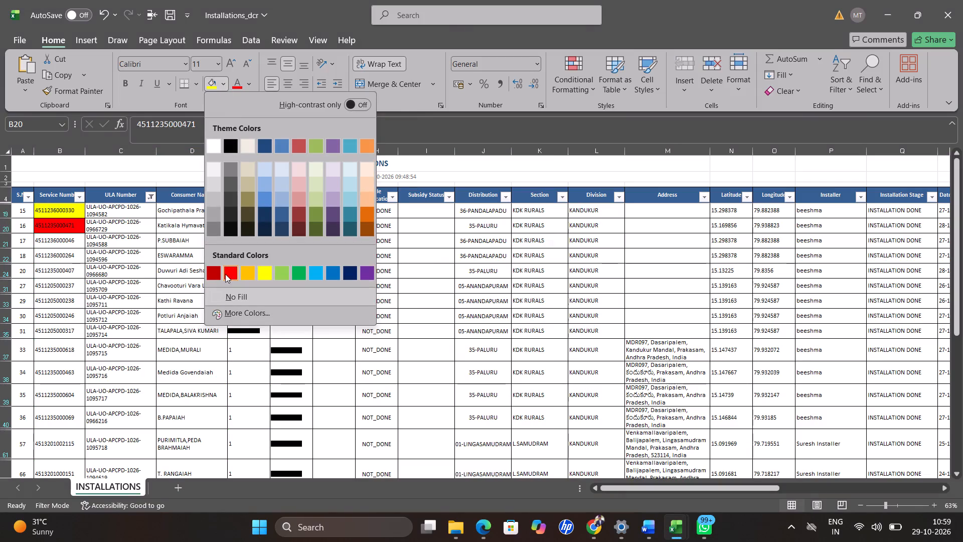
left_click(225, 273)
left_click(72, 237)
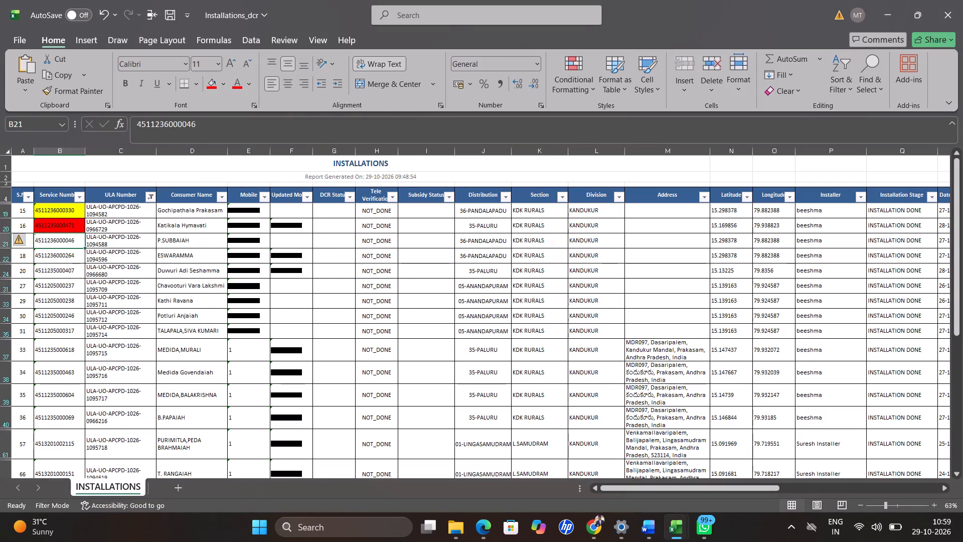
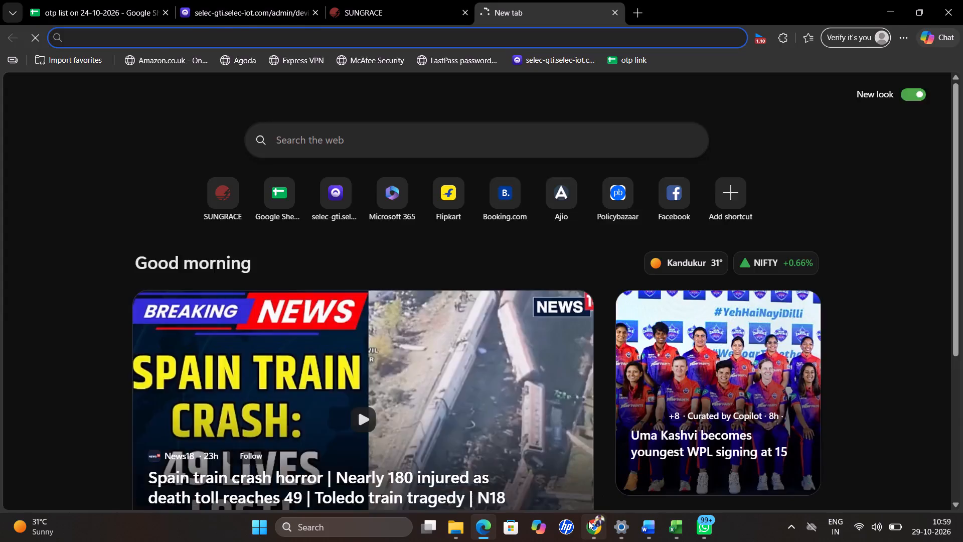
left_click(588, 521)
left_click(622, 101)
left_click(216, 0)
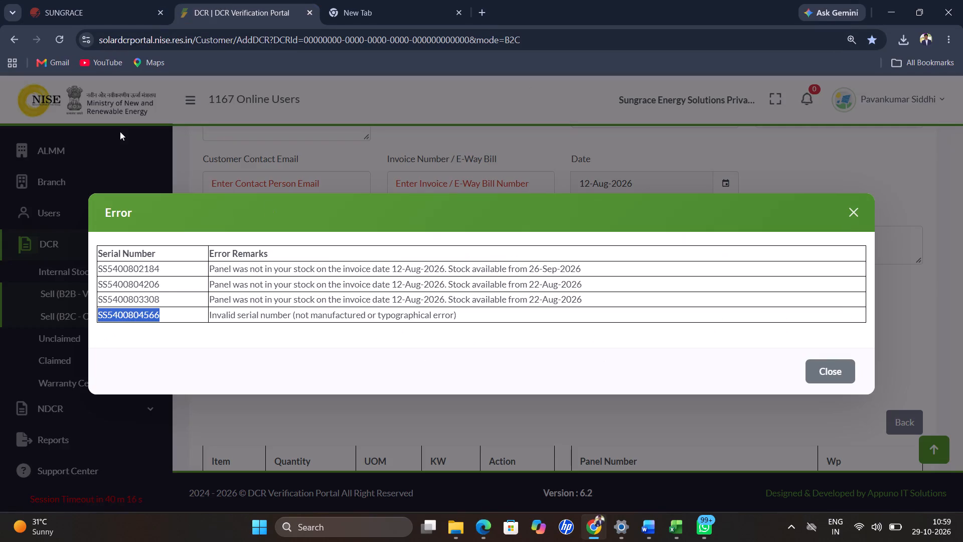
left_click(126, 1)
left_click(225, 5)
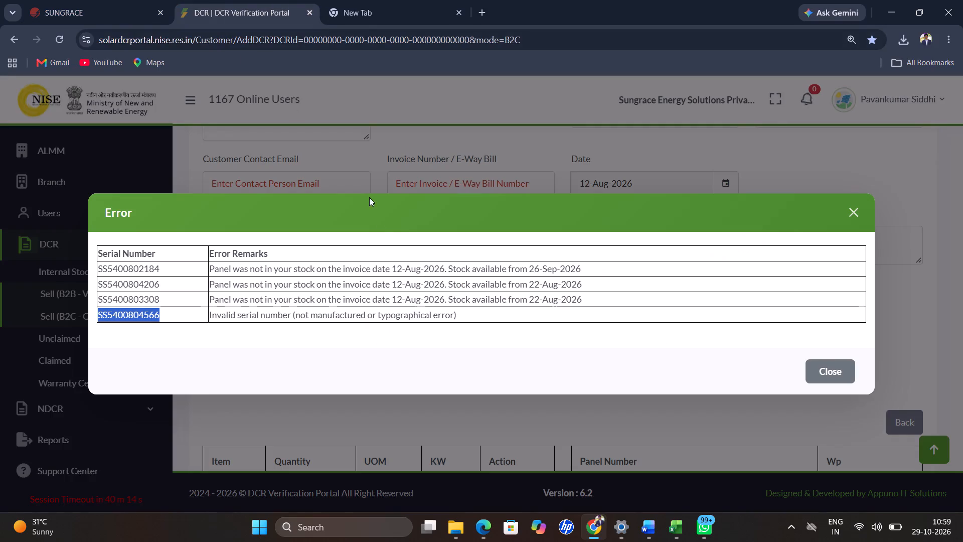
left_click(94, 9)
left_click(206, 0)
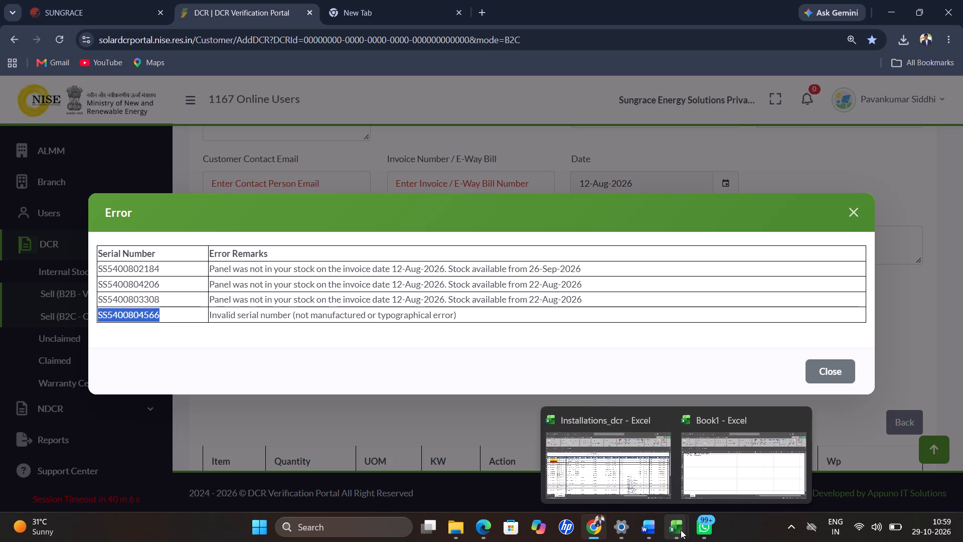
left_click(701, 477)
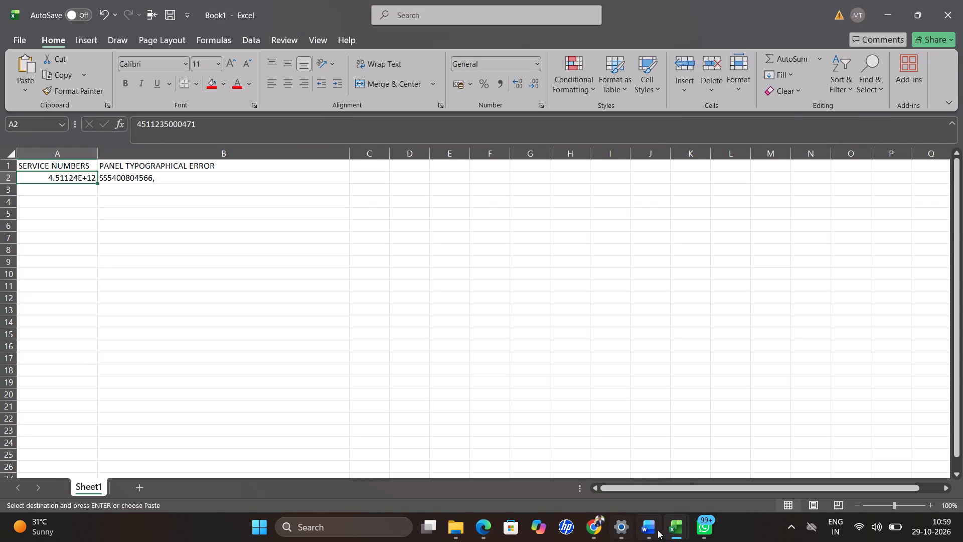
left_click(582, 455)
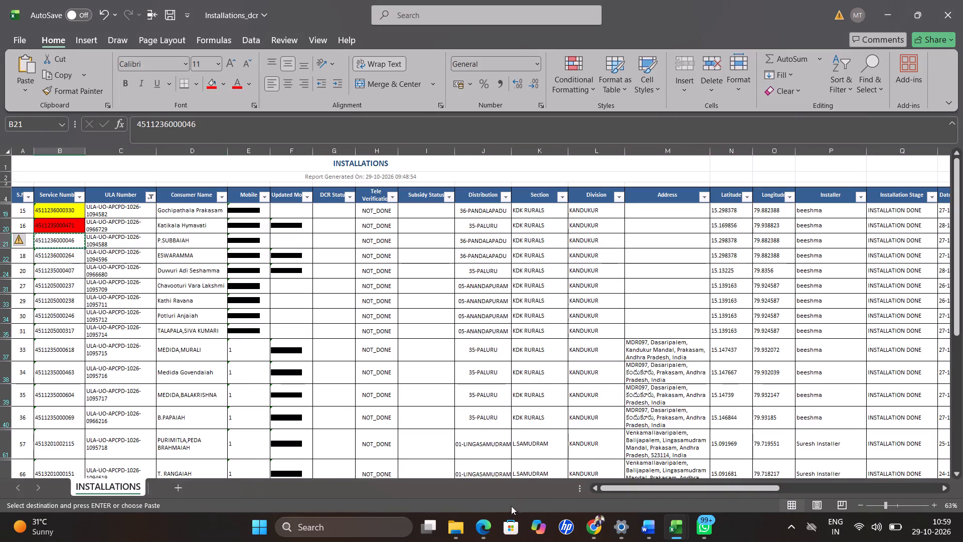
Return to the DCR Verification Portal and close the serial-number error report.
left_click(583, 527)
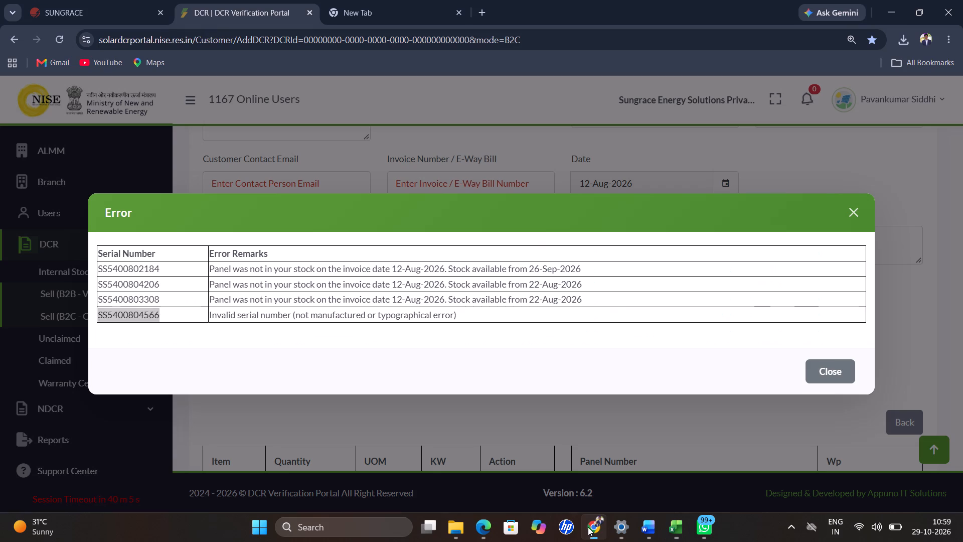
left_click(273, 166)
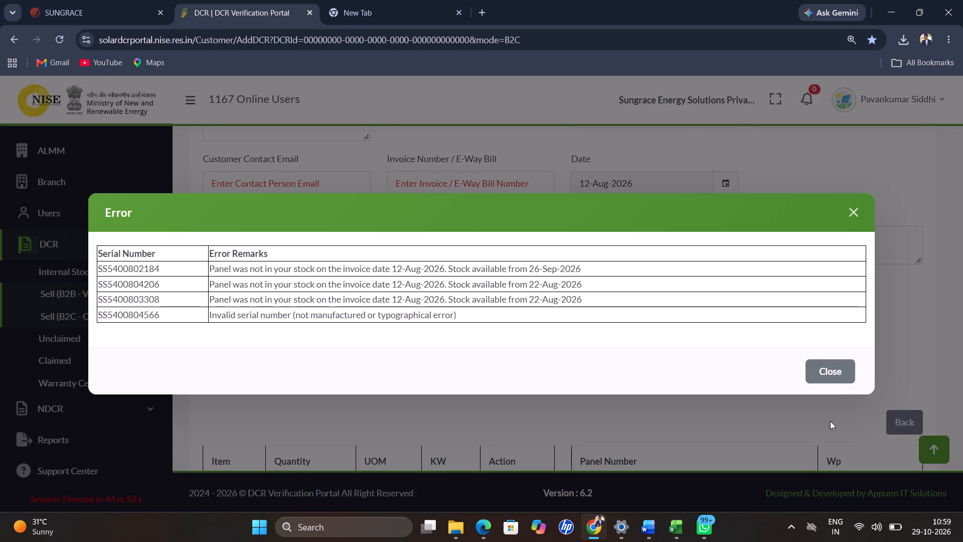
left_click(815, 378)
In SUNGRACE, search the work orders for the service number copied from B21 and open the matching installation.
left_click(53, 2)
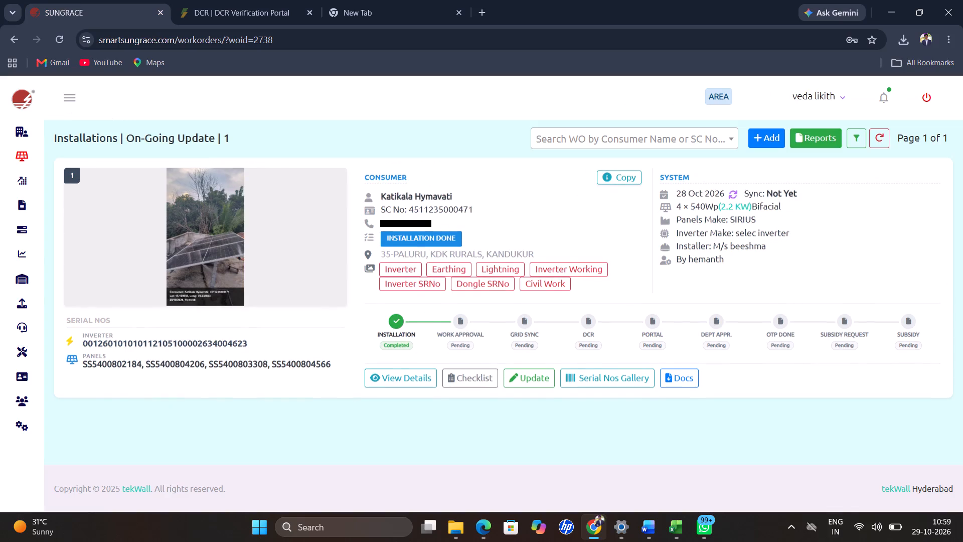
left_click(691, 142)
key("ctrl+v")
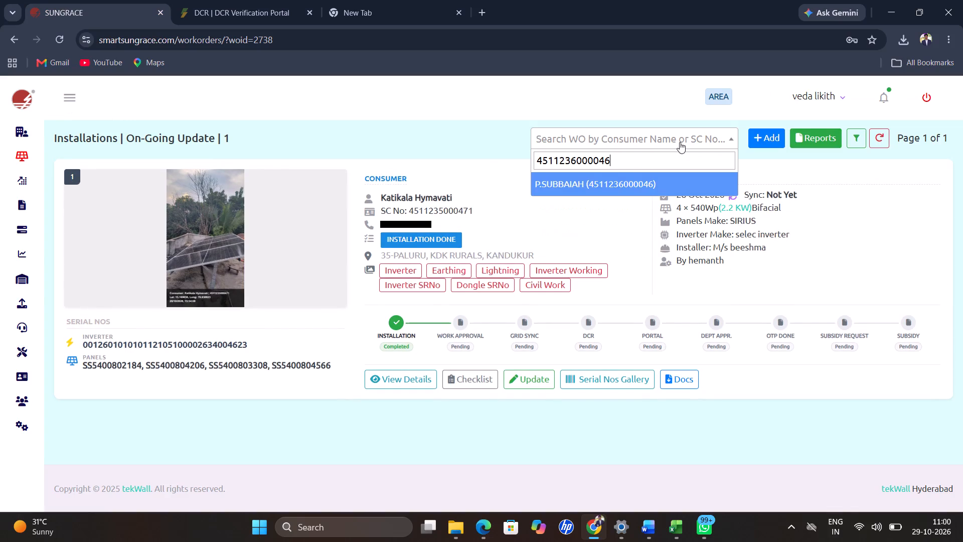
key("ctrl+Return")
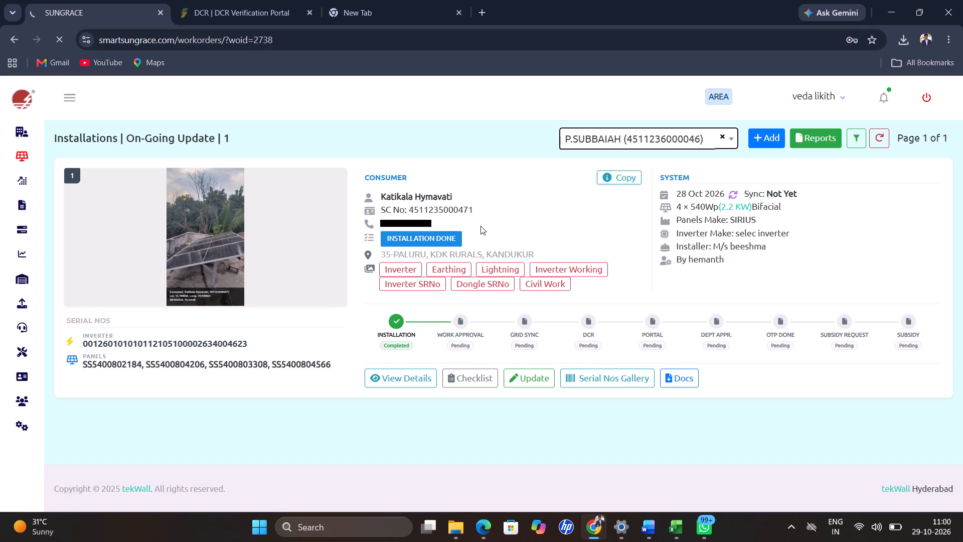
Copy the ULA number from the consumer's Quick Copy Details and replace the Consumer Application Number in the DCR form with it.
left_click(645, 165, "ctrl")
left_click_drag(641, 171, 636, 172, "ctrl")
left_click(608, 234, "ctrl")
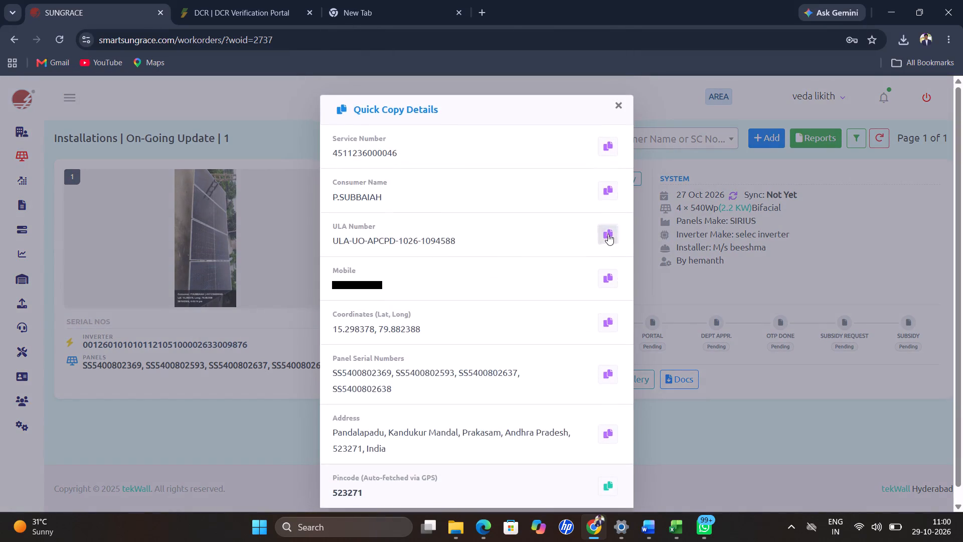
left_click_drag(591, 130, 592, 125, "ctrl")
left_click(283, 9, "ctrl")
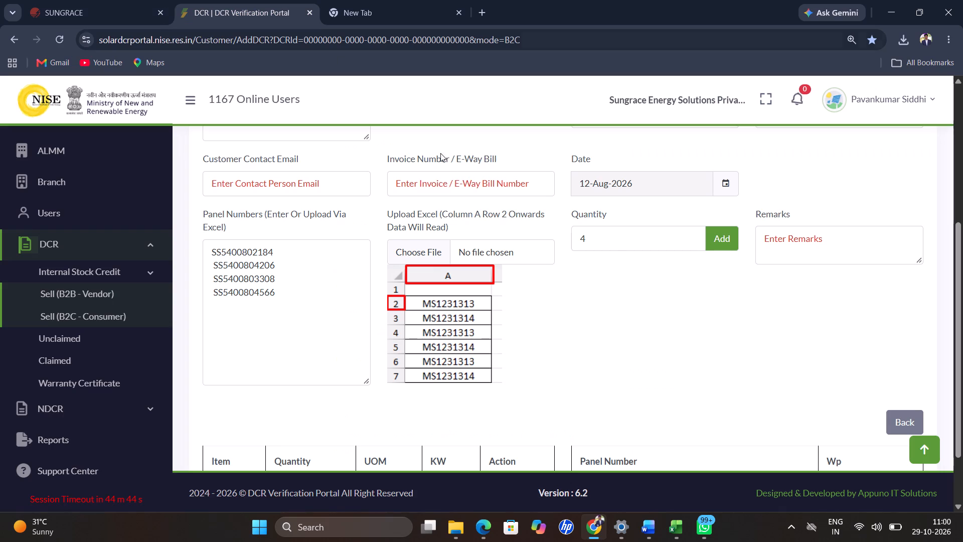
scroll(477, 186, "up", 10, "ctrl")
left_click_drag(533, 285, 398, 286, "ctrl")
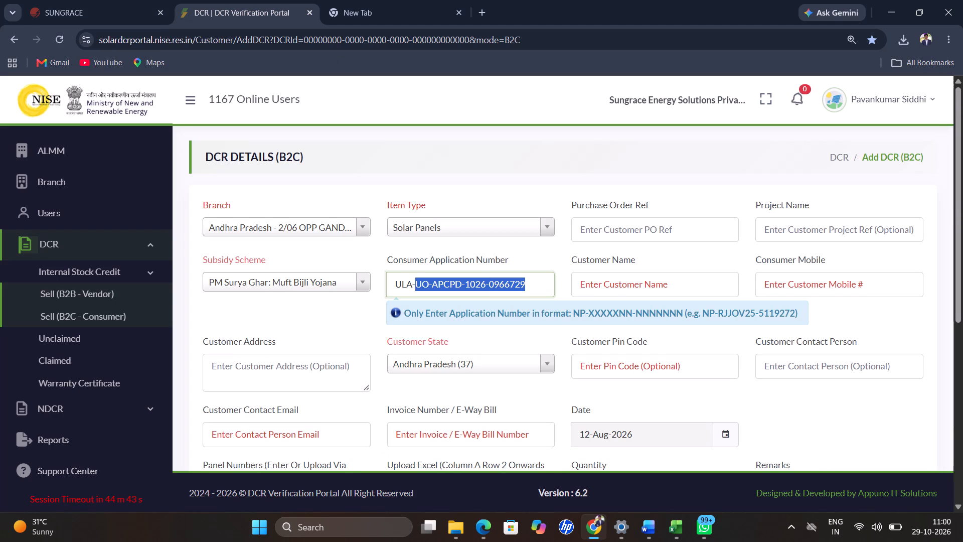
left_click_drag(398, 286, 385, 286, "ctrl")
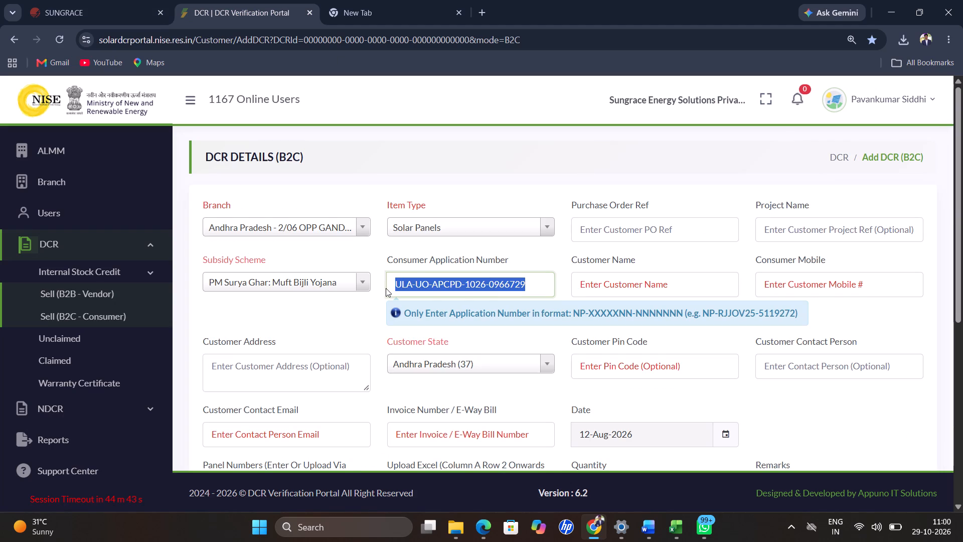
key("ctrl+v")
scroll(386, 287, "down", 6)
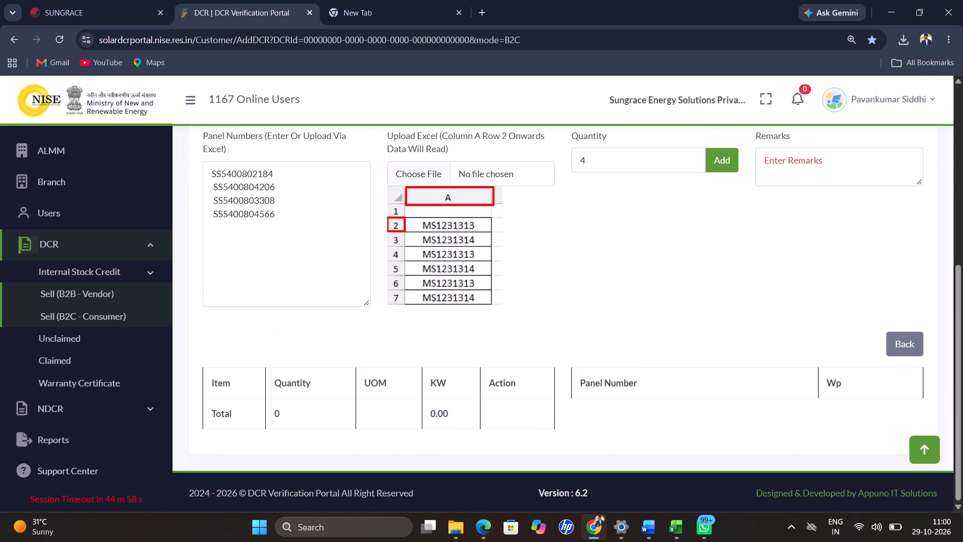
left_click_drag(277, 232, 199, 166)
key("BackSpace")
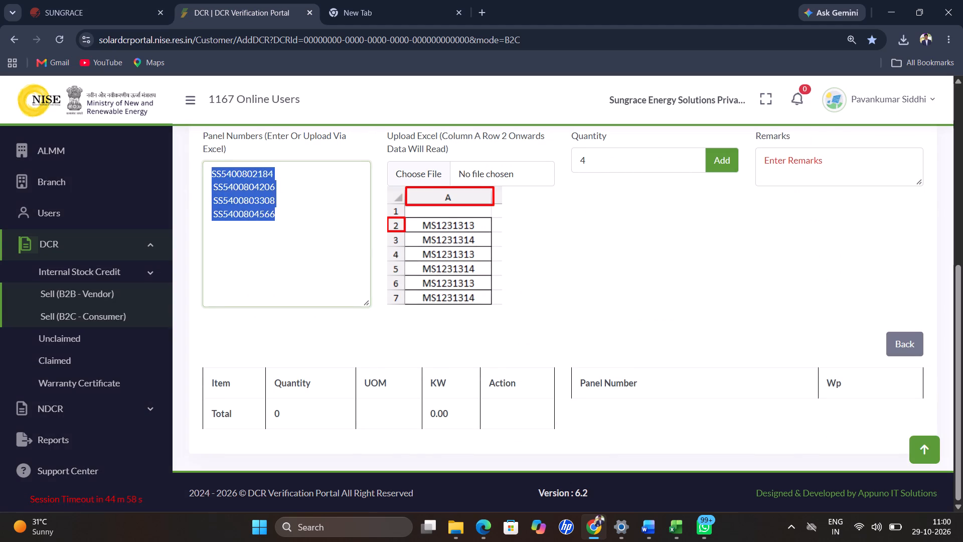
left_click(102, 0)
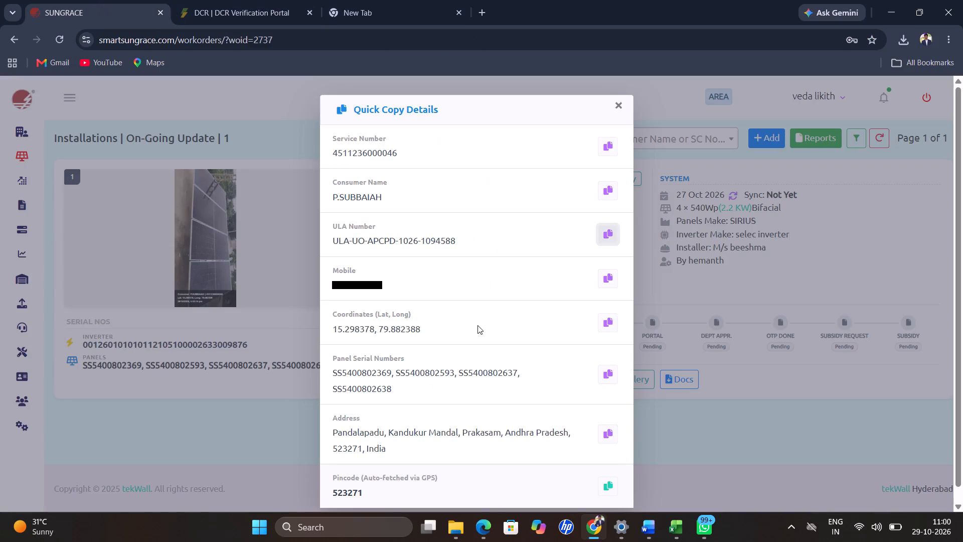
left_click(612, 377)
left_click(585, 129)
left_click(237, 5)
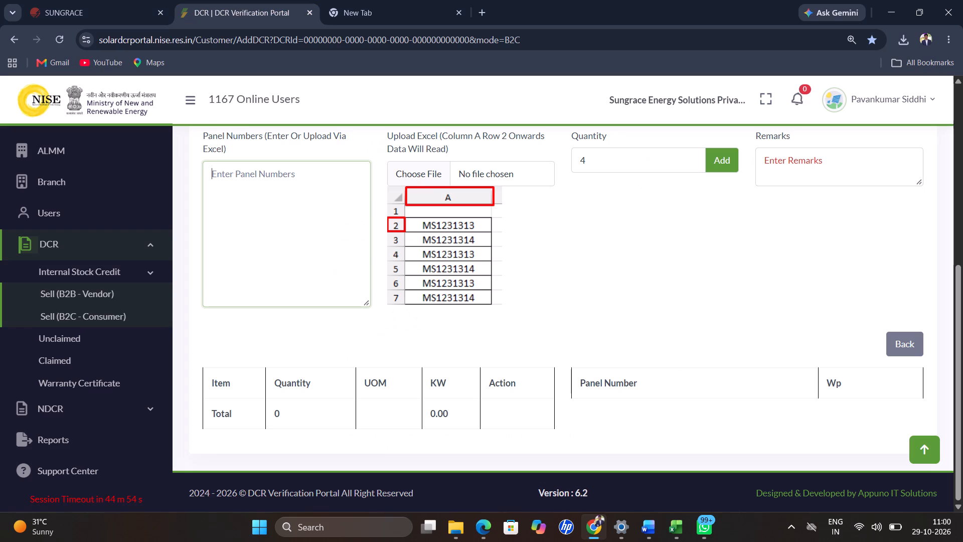
left_click(226, 171)
key("ctrl+v")
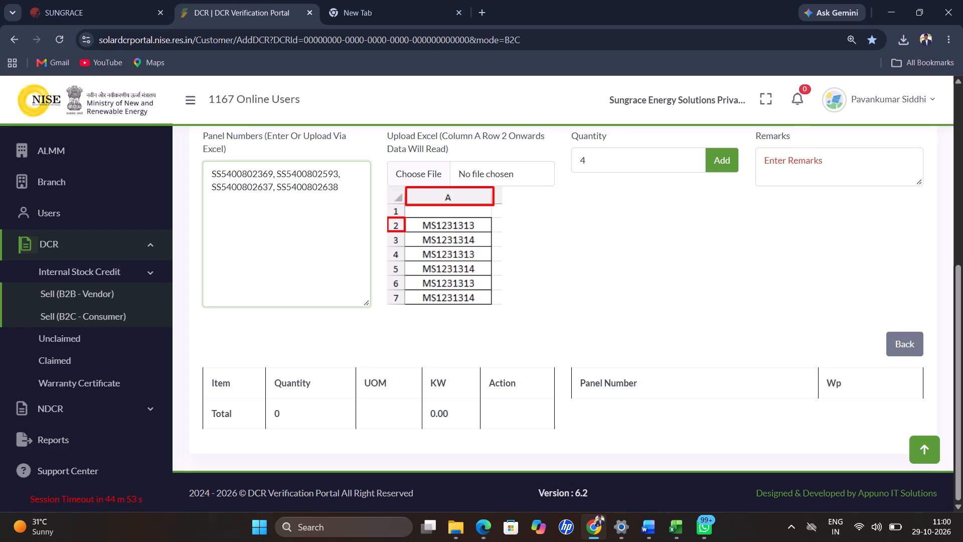
Remove the commas between the panel serial numbers and put each serial on its own line.
key("Left")
key("Left")
key("Left")
key("Left")
key("Left")
key("Left")
key("Left")
key("Left")
key("Left")
key("Left")
key("Up")
key("Left")
key("Left")
key("Left")
key("BackSpace")
key("Return")
key("Right")
key("Right")
key("Right")
key("Right")
key("Right")
key("Right")
key("Right")
key("Right")
key("Right")
key("Right")
key("Right")
key("Right")
key("Right")
key("Right")
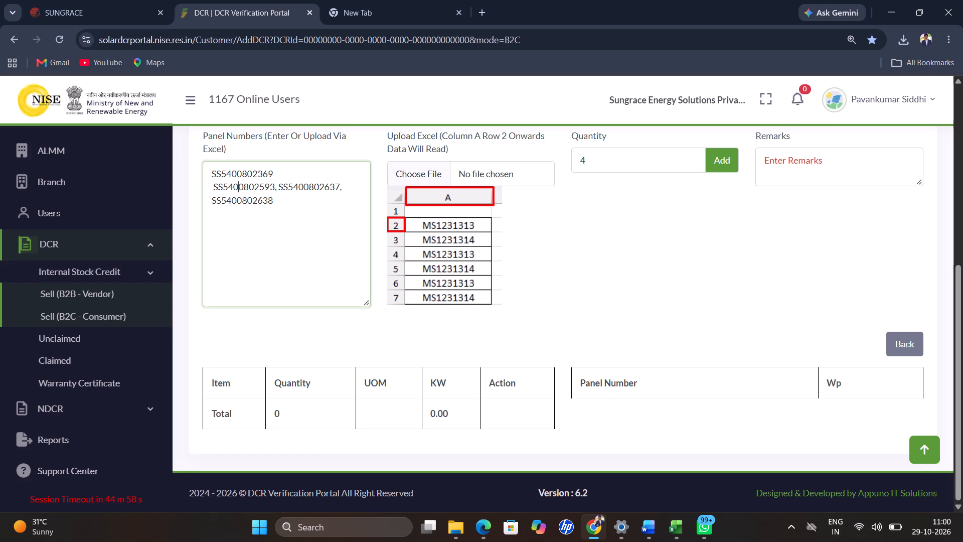
key("Right")
key("Left")
key("BackSpace")
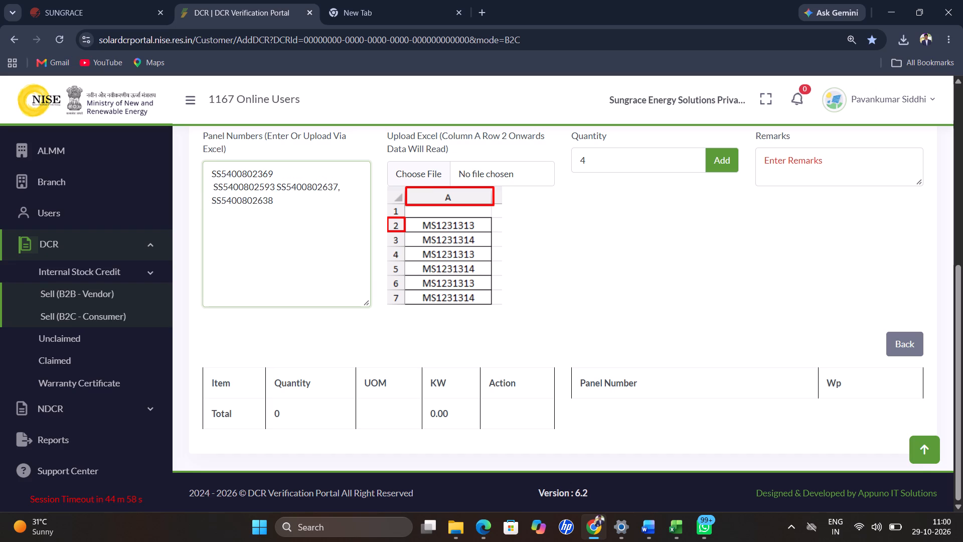
key("Return")
key("Right")
key("Right")
key("Right")
key("Right")
key("Right")
key("Right")
key("Right")
key("Right")
key("Right")
key("Right")
key("Right")
key("Right")
key("Right")
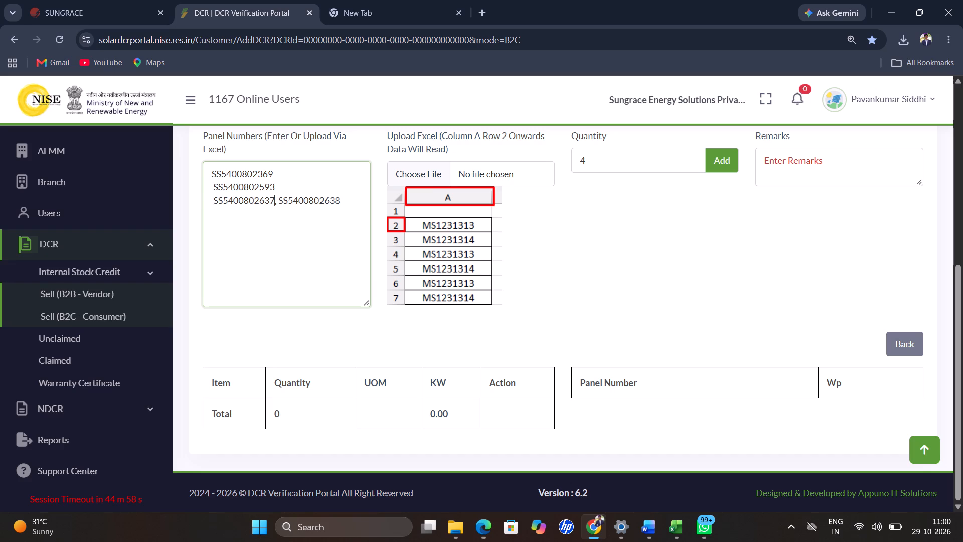
key("Right")
key("BackSpace")
key("Return")
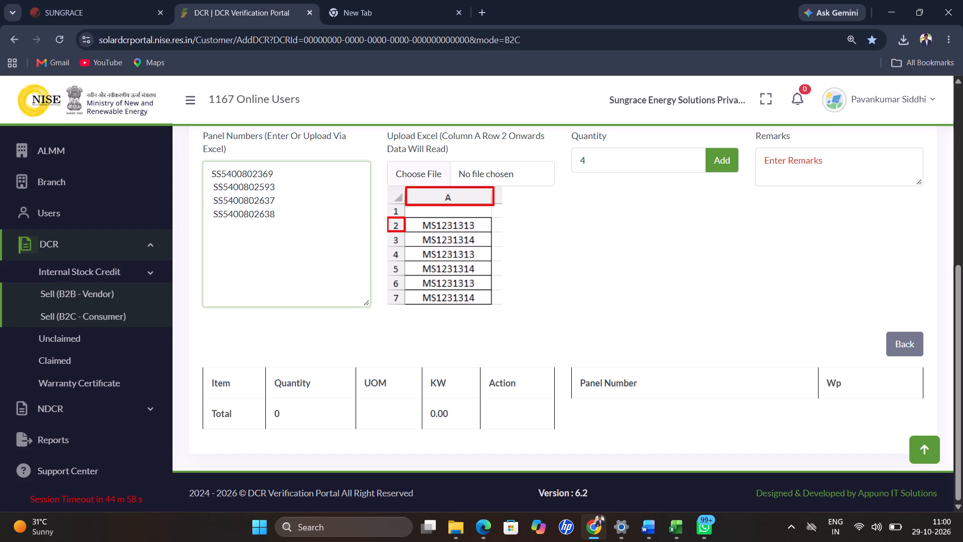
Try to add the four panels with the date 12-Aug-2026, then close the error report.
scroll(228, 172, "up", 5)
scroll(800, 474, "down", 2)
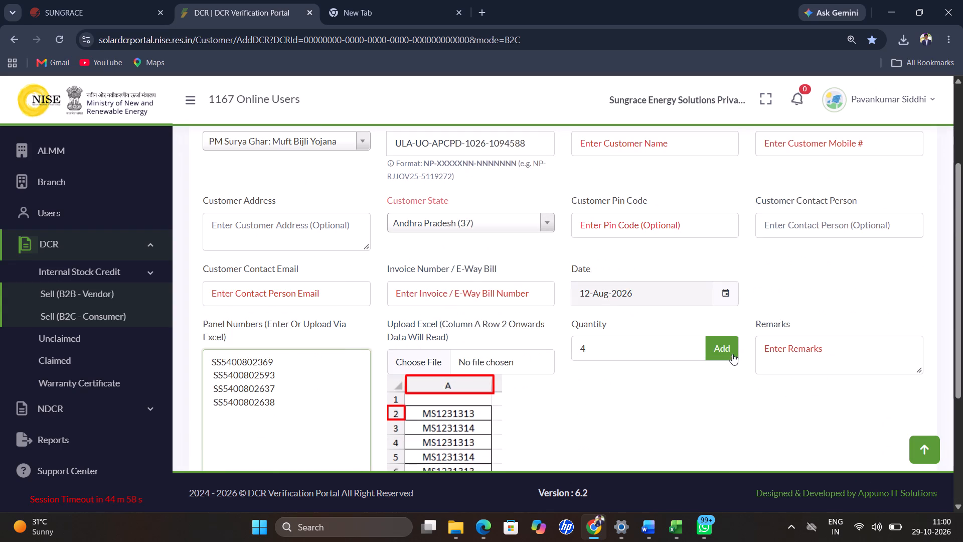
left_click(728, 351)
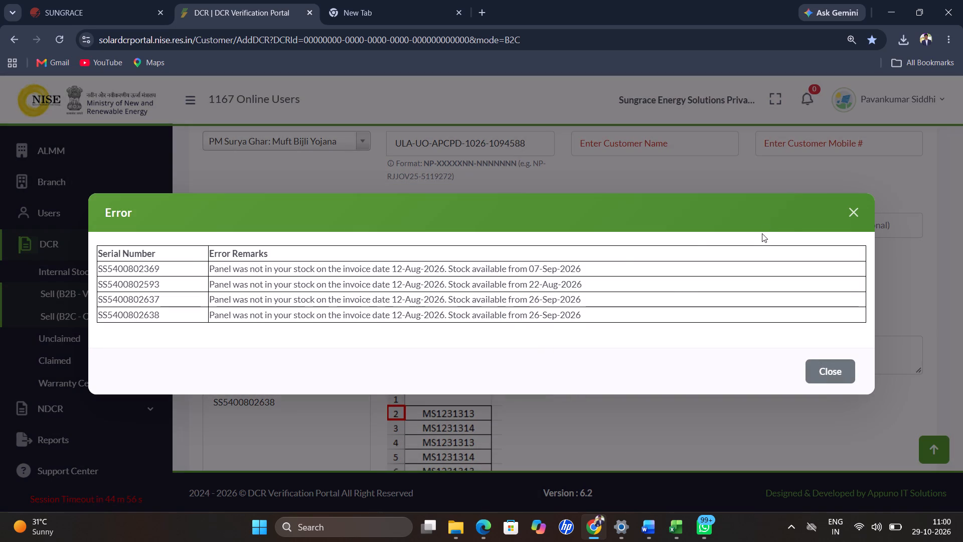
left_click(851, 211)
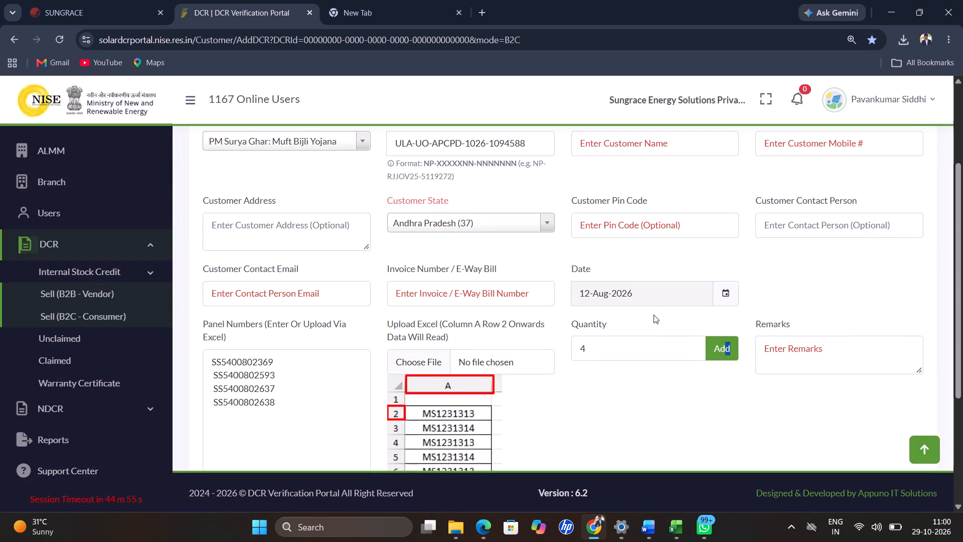
Set the invoice date to 30-Sep-2026 and add the four panels to the DCR.
left_click(657, 295)
double_click(712, 311)
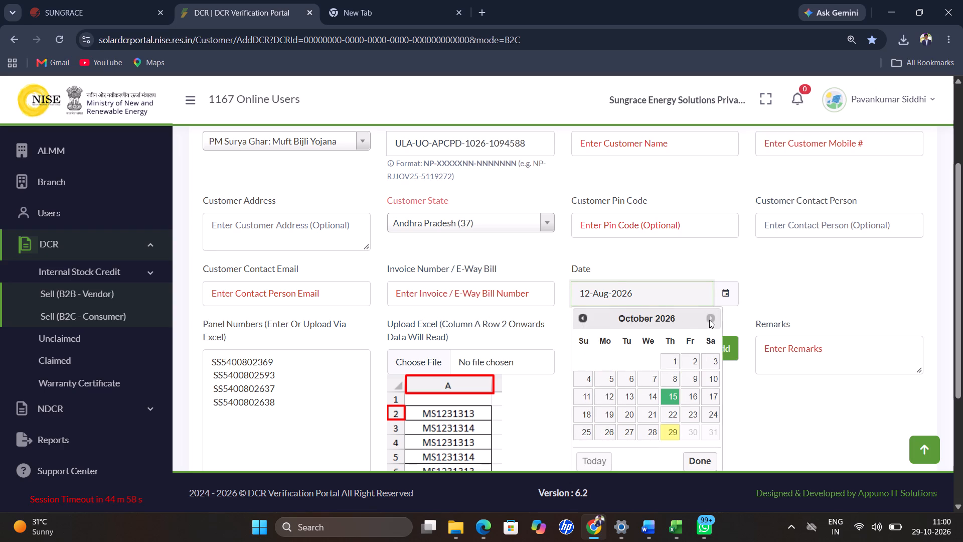
left_click(585, 312)
left_click(651, 440)
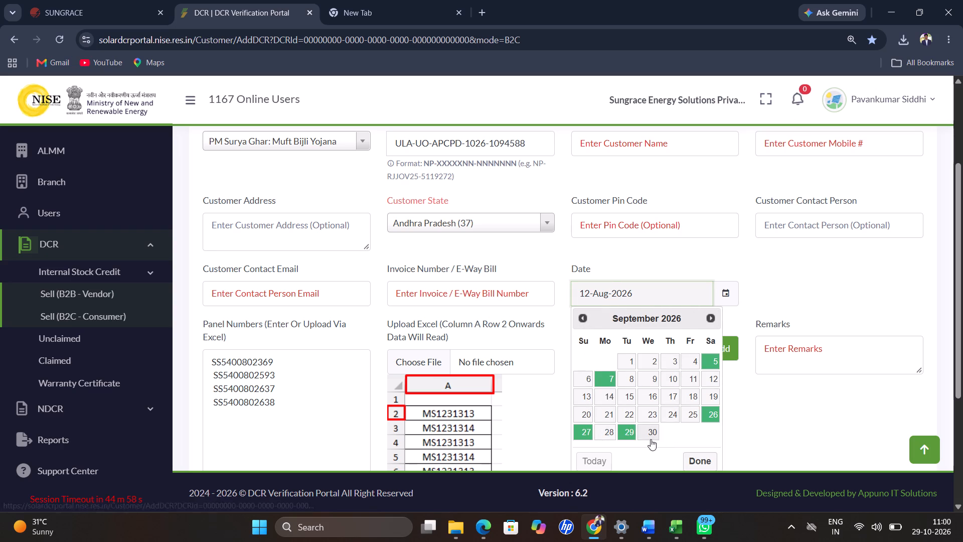
scroll(656, 420, "down", 5)
scroll(690, 355, "up", 3)
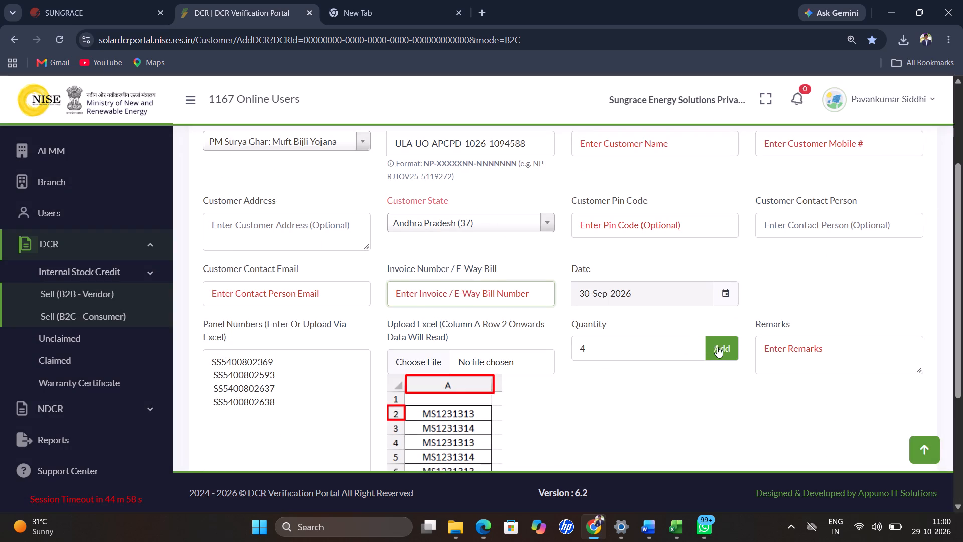
left_click(718, 346)
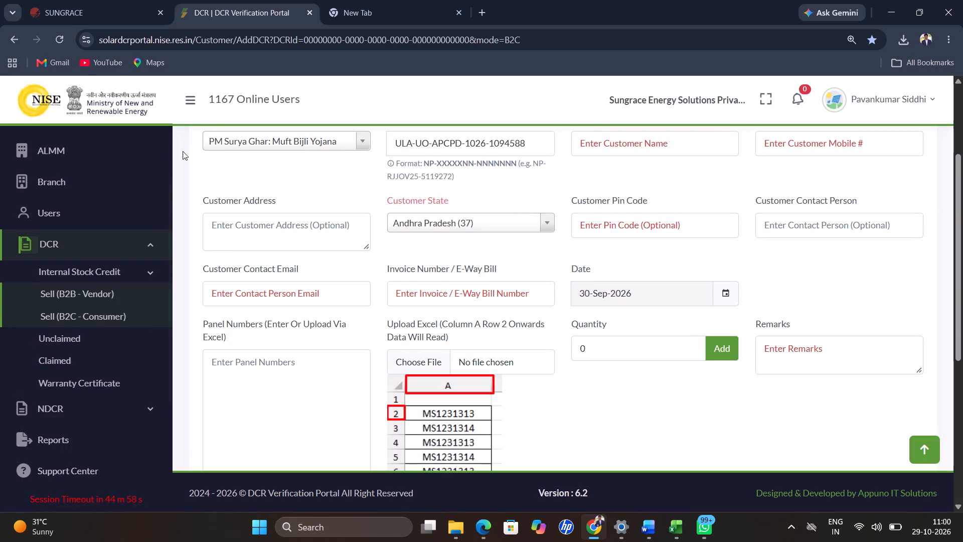
In File Explorer, create a new folder named 241 inside the DCR009 folder of dcr crf.
left_click(451, 529)
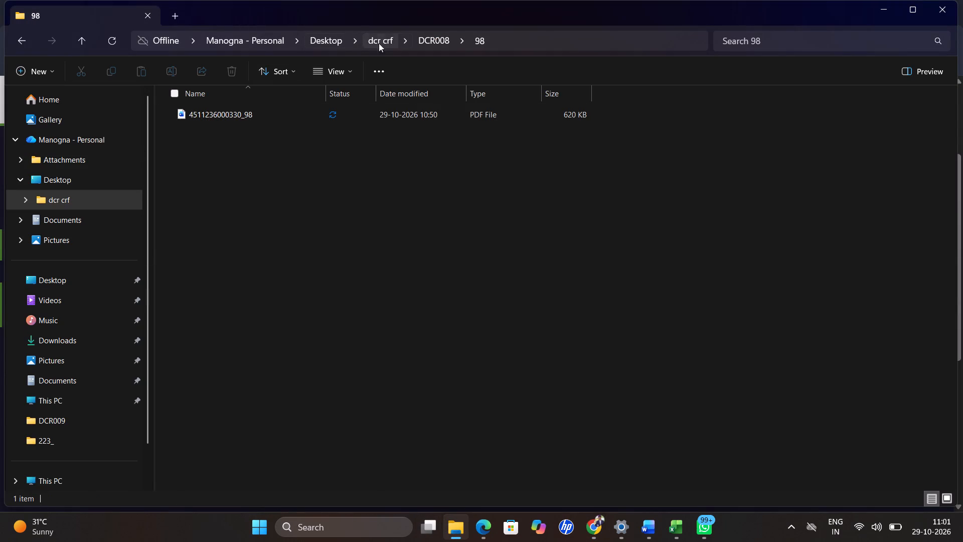
left_click(403, 42)
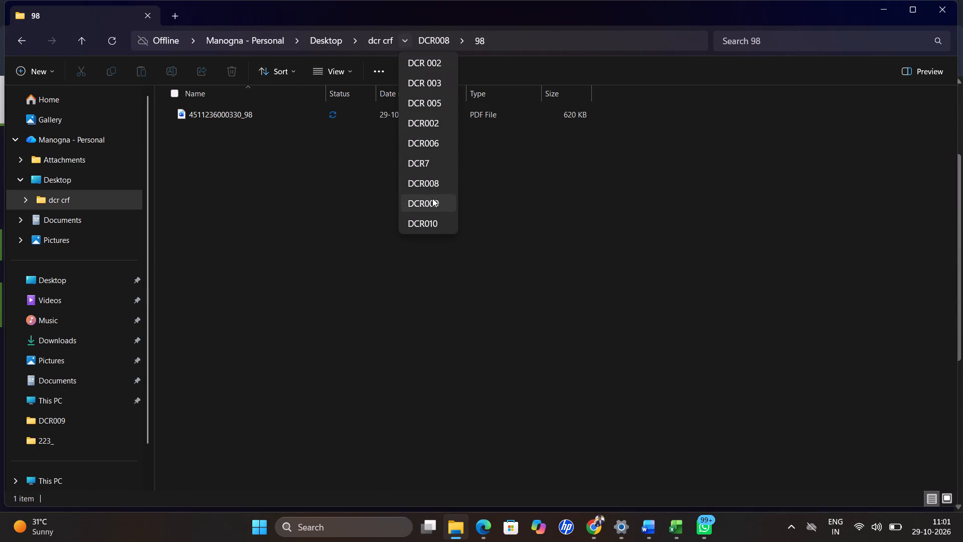
left_click(424, 211)
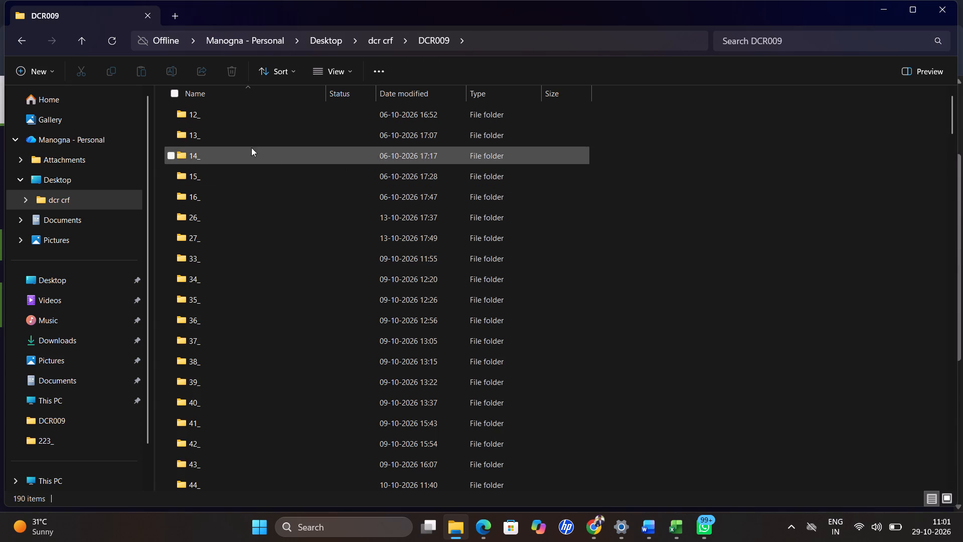
scroll(271, 151, "down", 15)
left_click(283, 142)
scroll(299, 295, "down", 20)
scroll(299, 295, "down", 2)
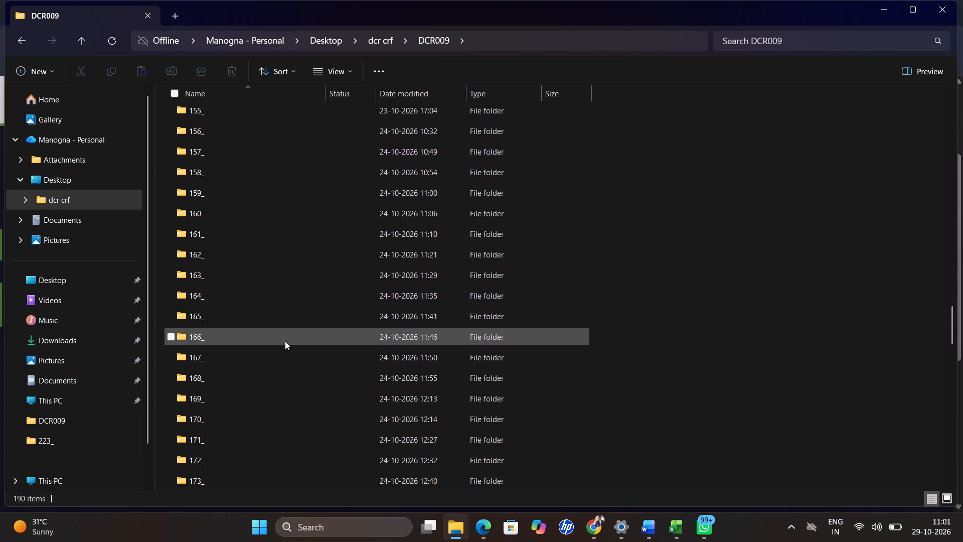
scroll(285, 341, "down", 17)
scroll(453, 299, "up", 1)
scroll(450, 301, "down", 18)
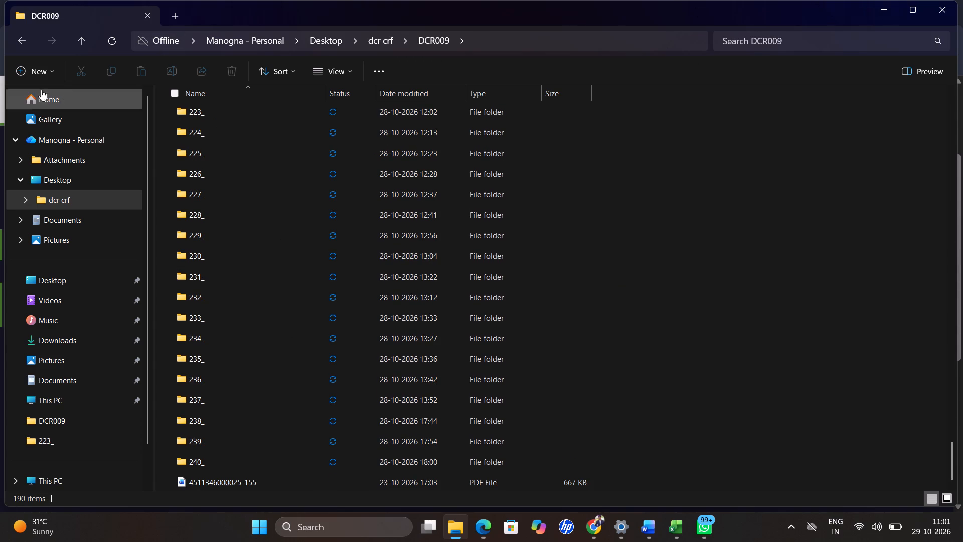
left_click(30, 67)
left_click(71, 104)
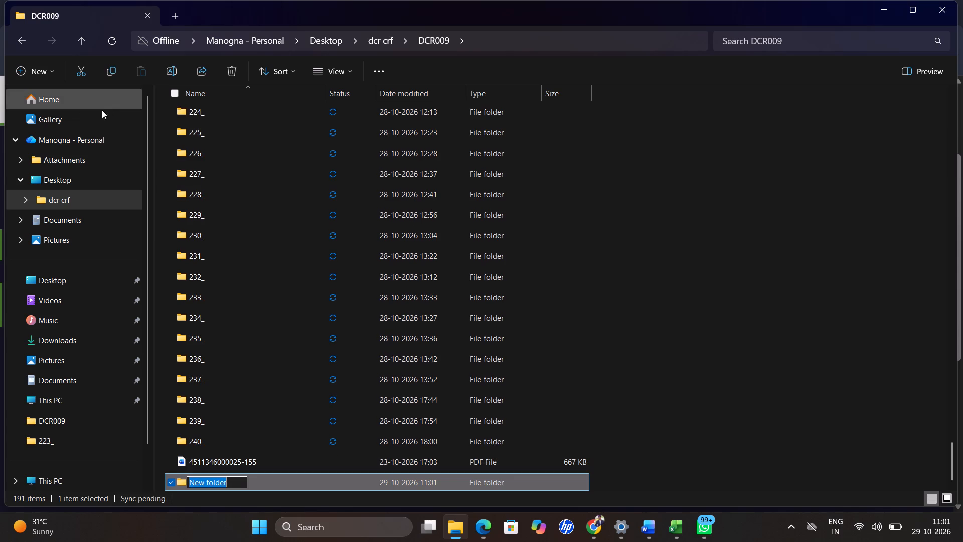
key("BackSpace")
type("241")
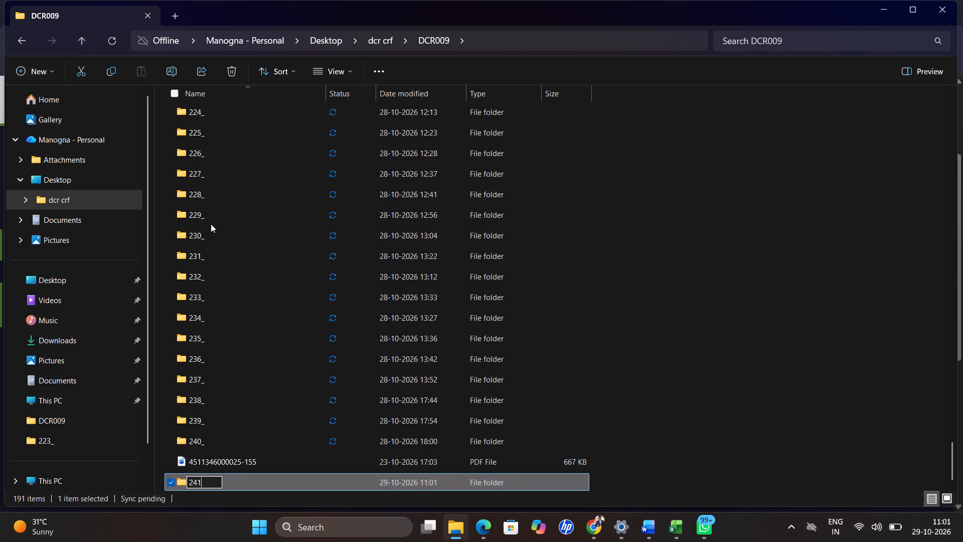
key("Return")
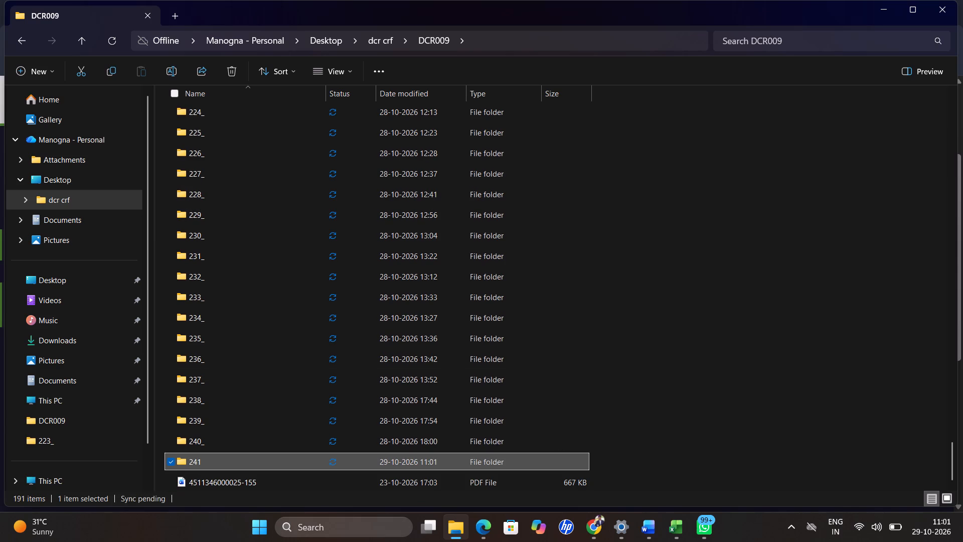
Copy the invoice 9 prefix AP/GST/26-27/009- from the Word document and enter AP/GST/26-27/009-241 as the DCR form's invoice number.
left_click(596, 527)
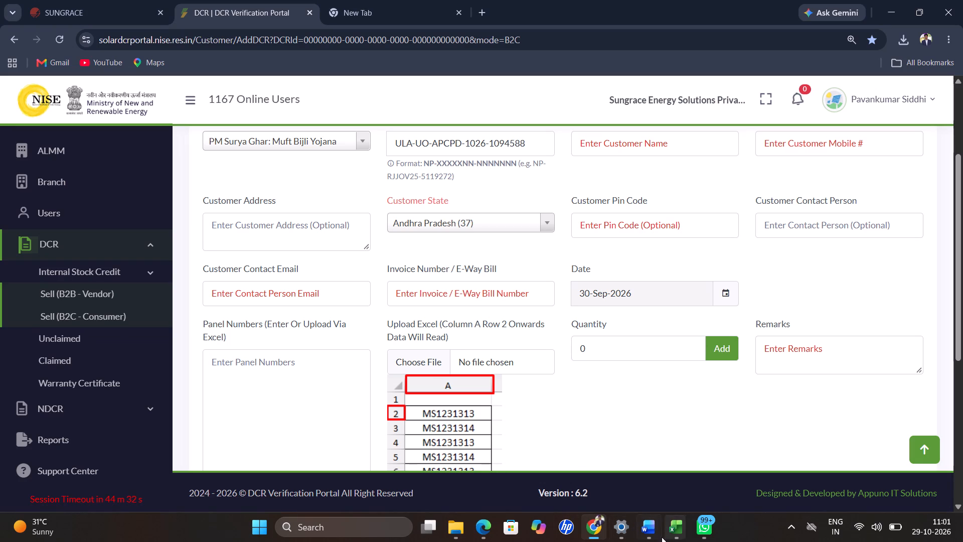
left_click(653, 527)
scroll(286, 375, "up", 2)
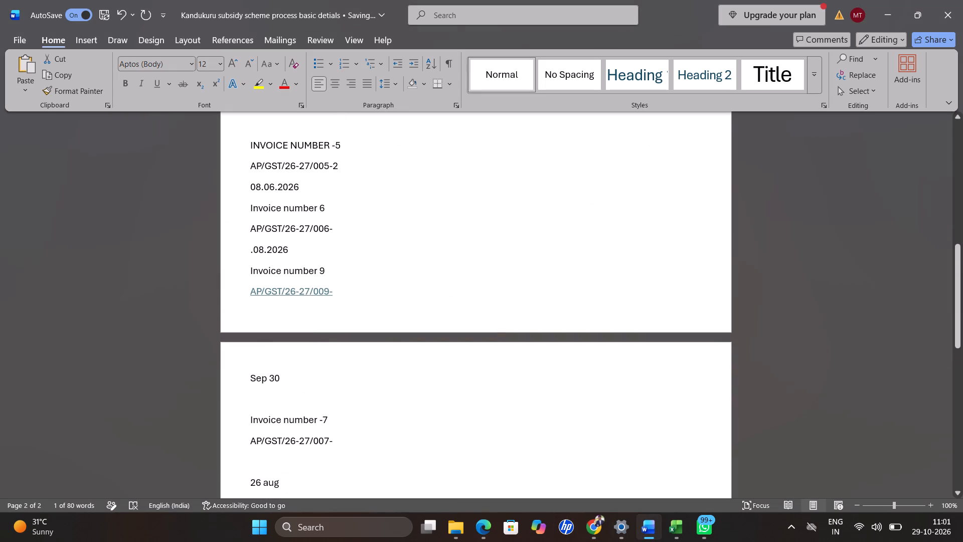
scroll(340, 306, "up", 1)
left_click_drag(341, 327, 187, 326)
key("ctrl+c")
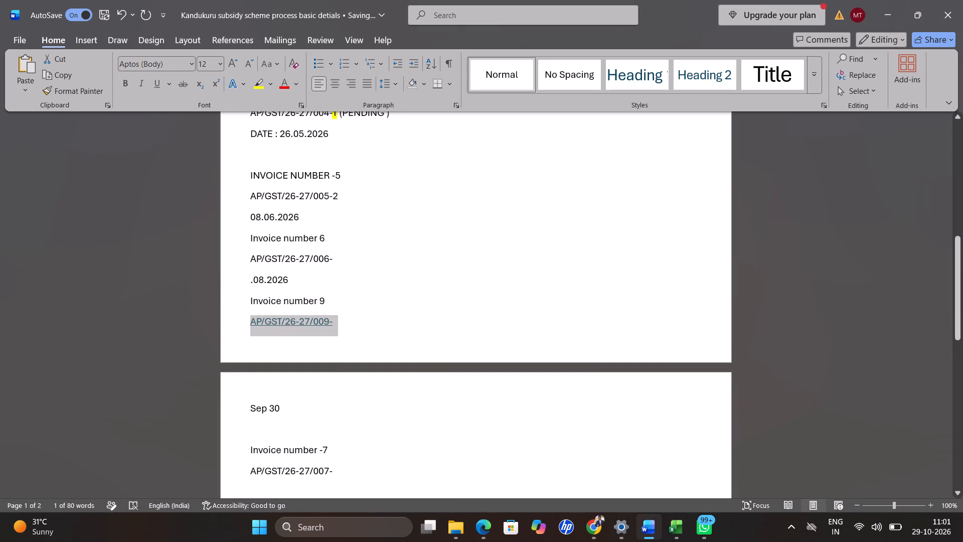
left_click(593, 524)
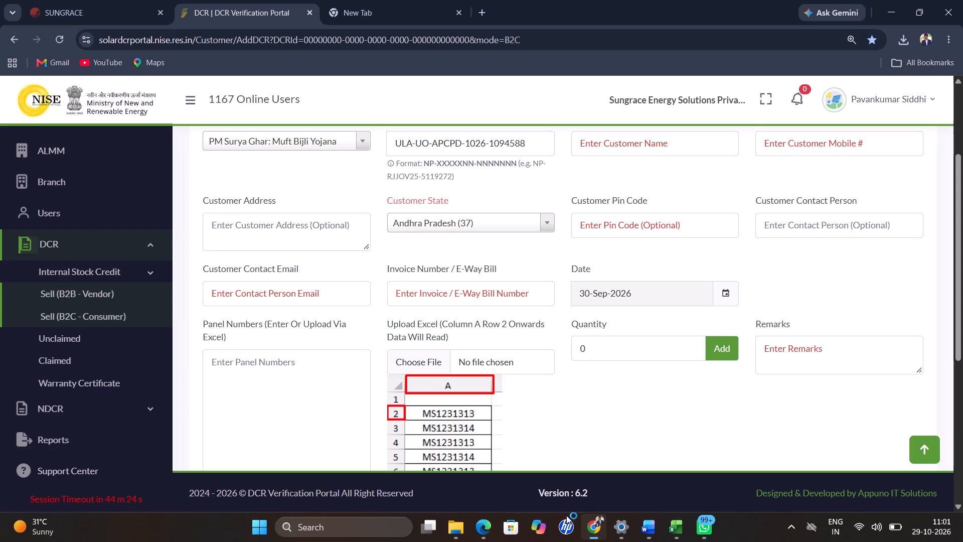
left_click(476, 298)
key("ctrl+v")
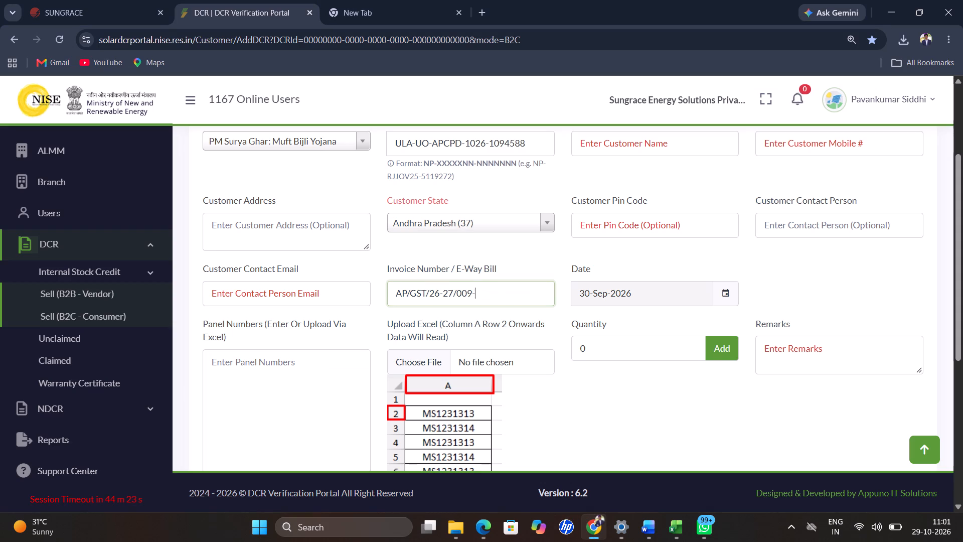
type("241")
Copy the consumer's address from the SUNGRACE work order's quick copy details into the DCR form's Remarks.
scroll(477, 299, "up", 3)
scroll(519, 337, "down", 5)
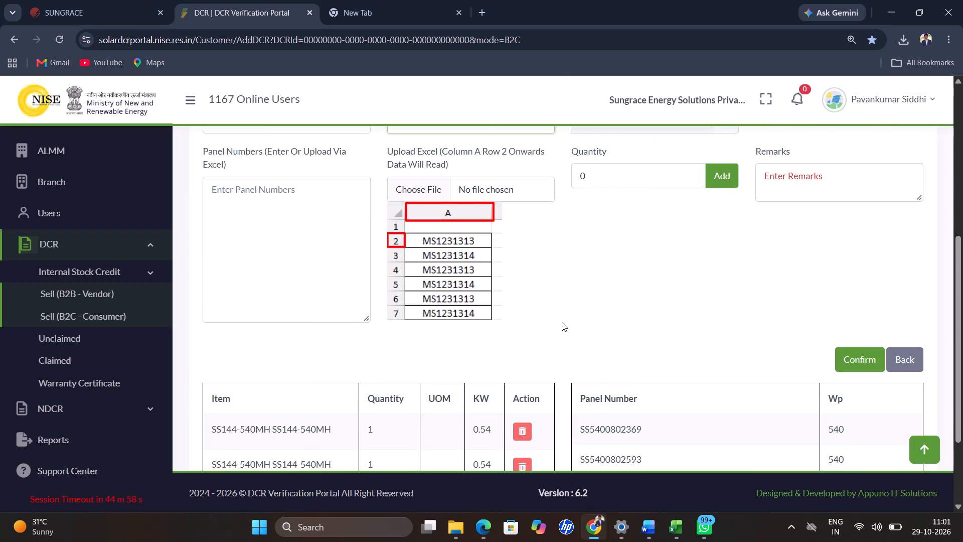
scroll(562, 321, "up", 5)
scroll(447, 310, "down", 2)
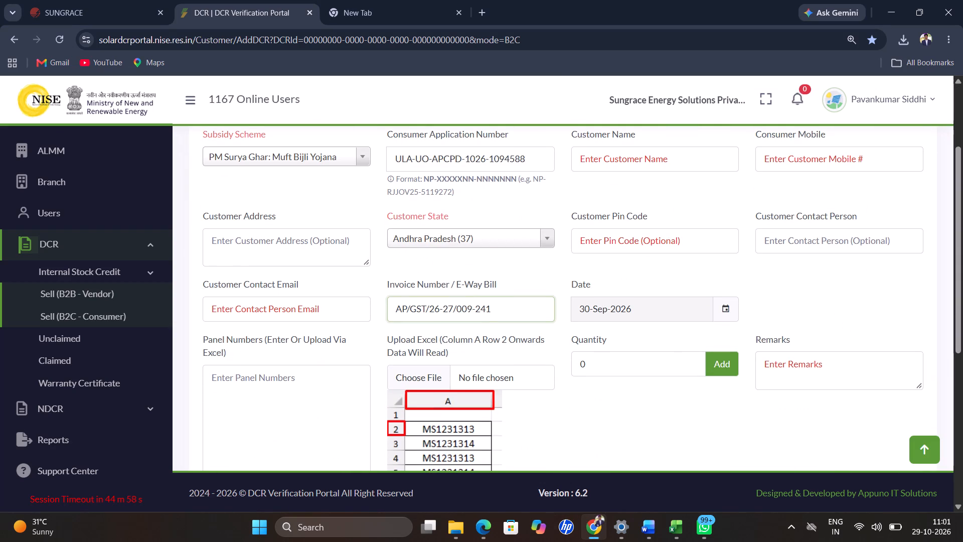
left_click(52, 2)
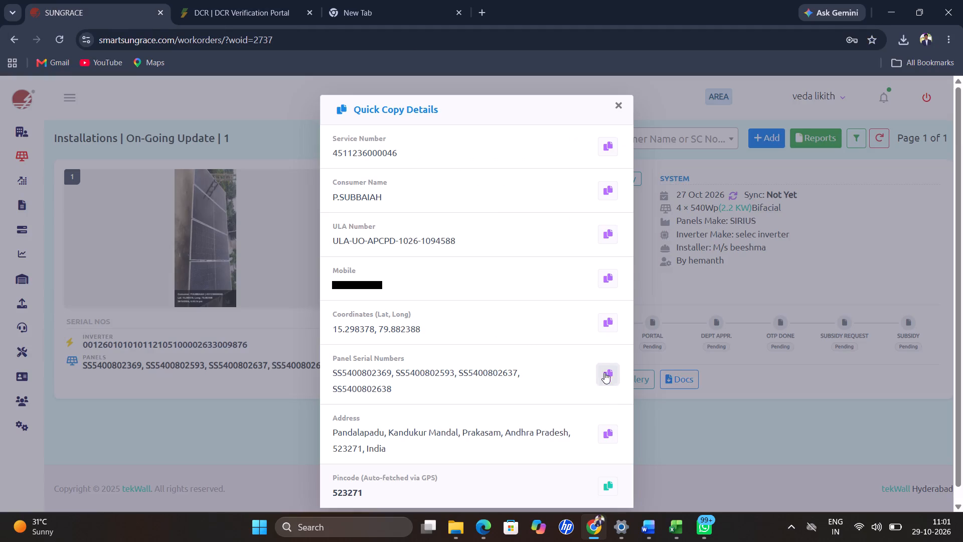
left_click(613, 431)
left_click(585, 134)
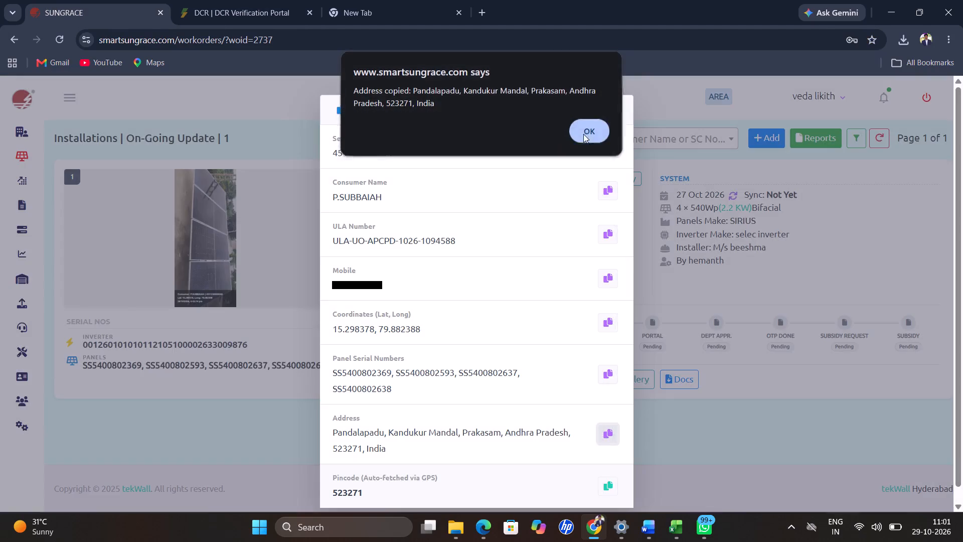
left_click(210, 9)
left_click(796, 366)
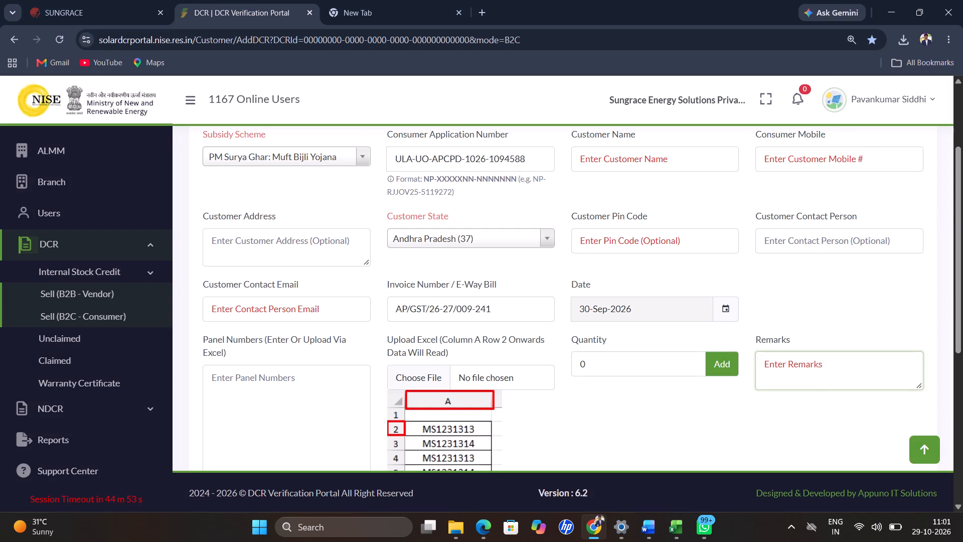
key("ctrl+v")
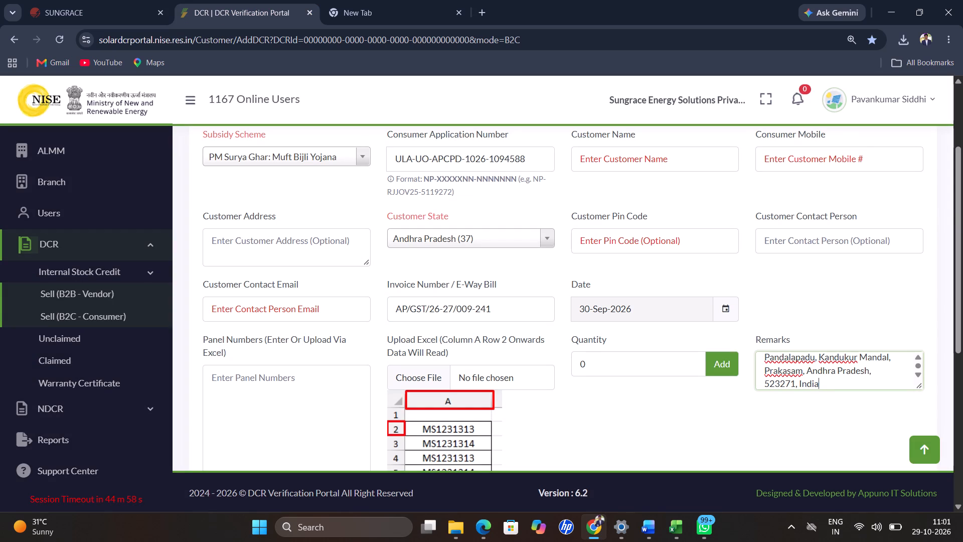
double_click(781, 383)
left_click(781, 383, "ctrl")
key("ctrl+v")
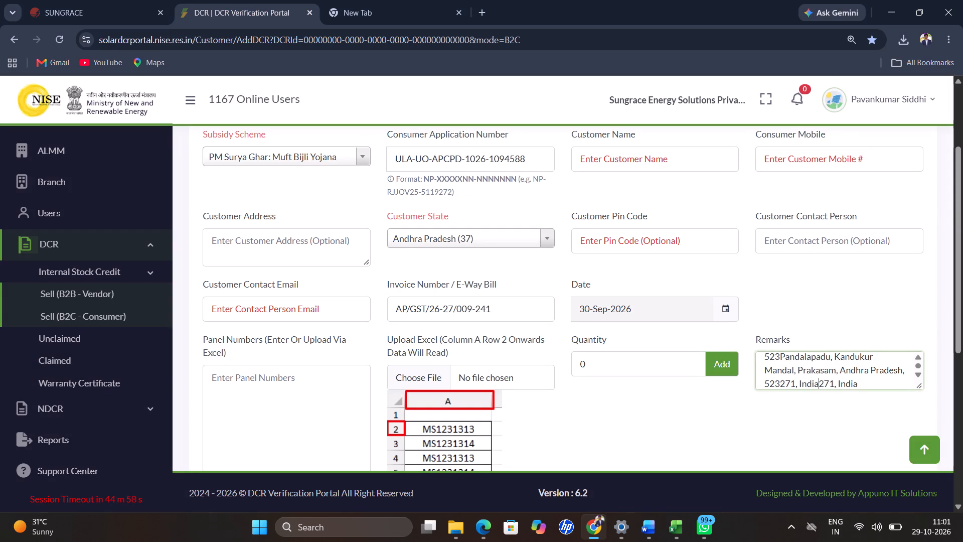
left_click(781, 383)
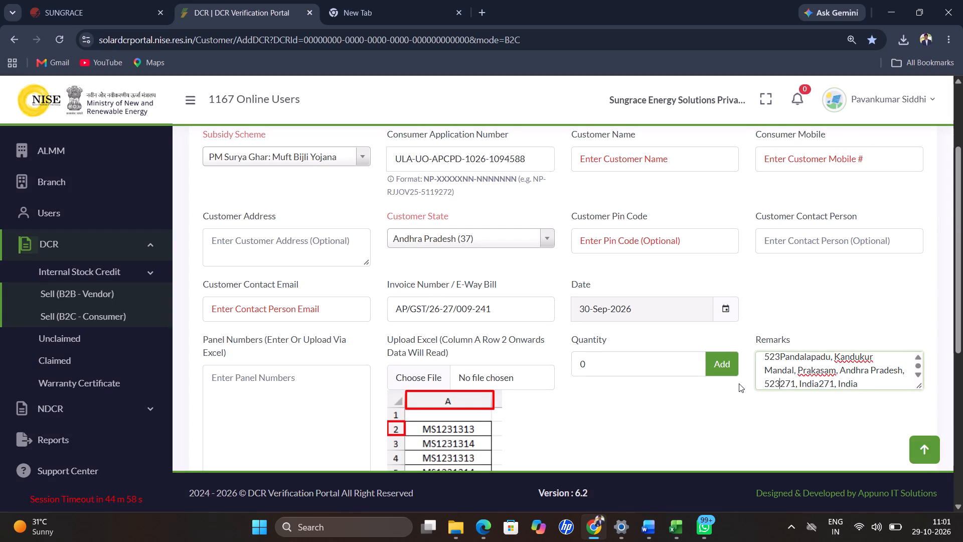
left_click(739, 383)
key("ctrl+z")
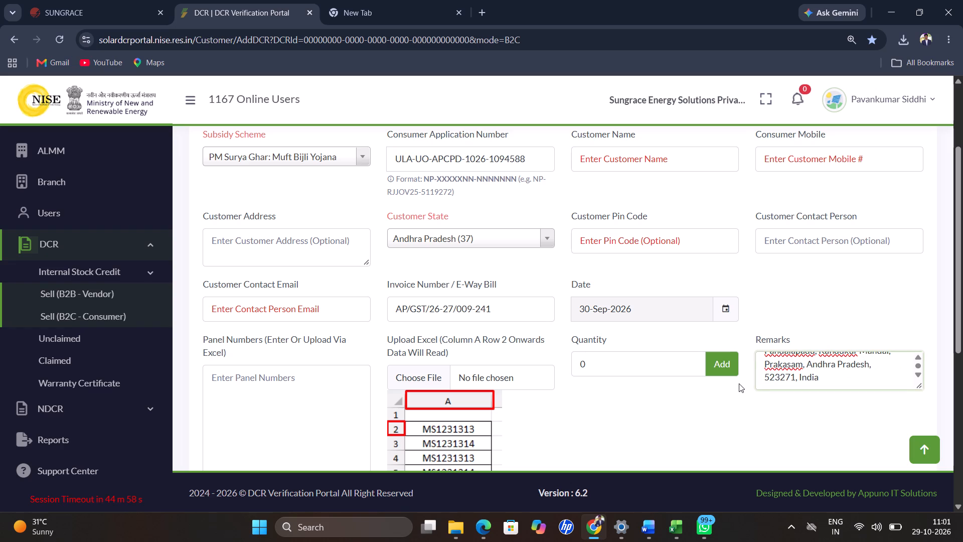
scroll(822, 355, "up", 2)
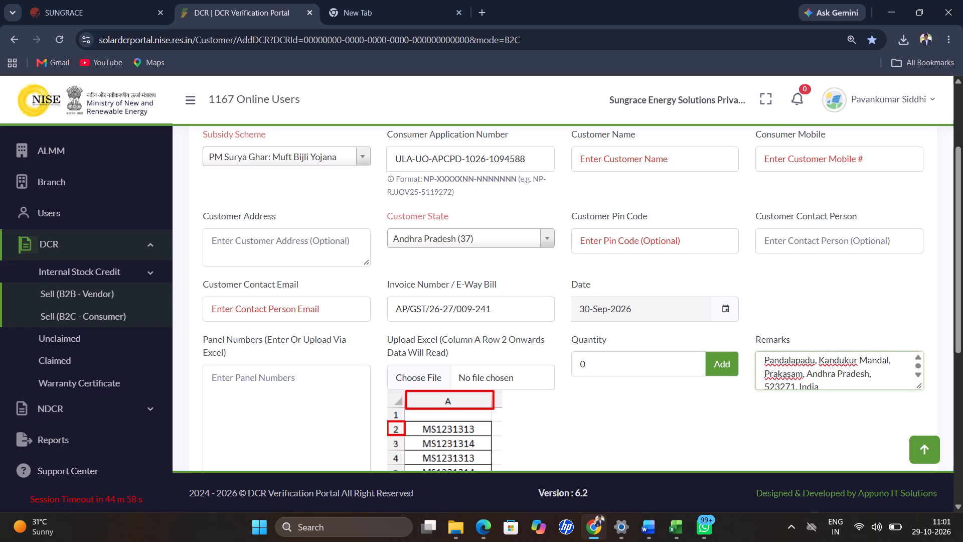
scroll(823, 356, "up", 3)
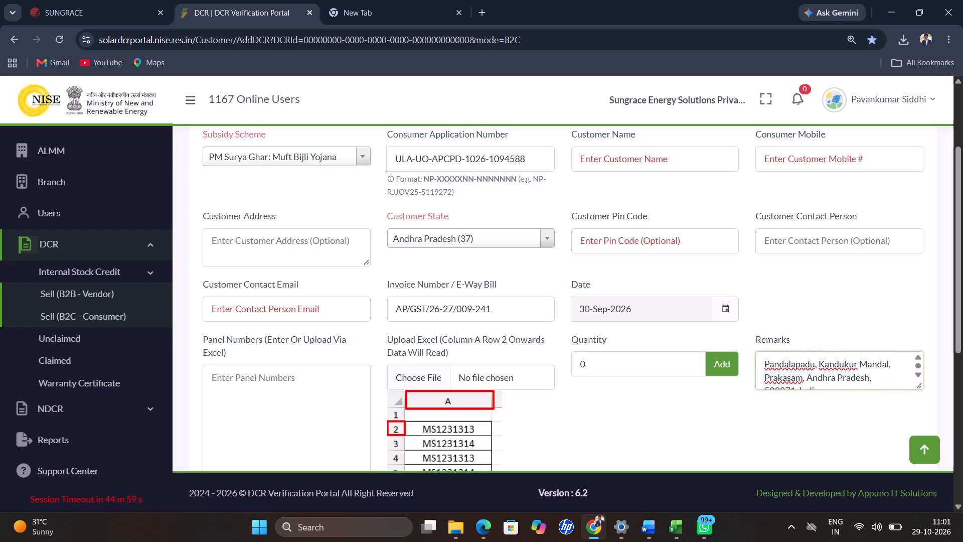
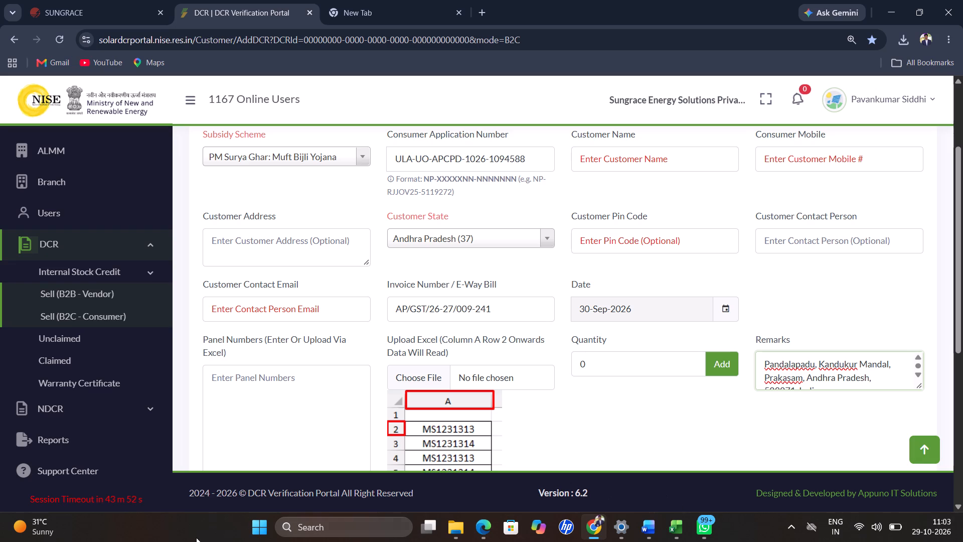
scroll(366, 424, "up", 4)
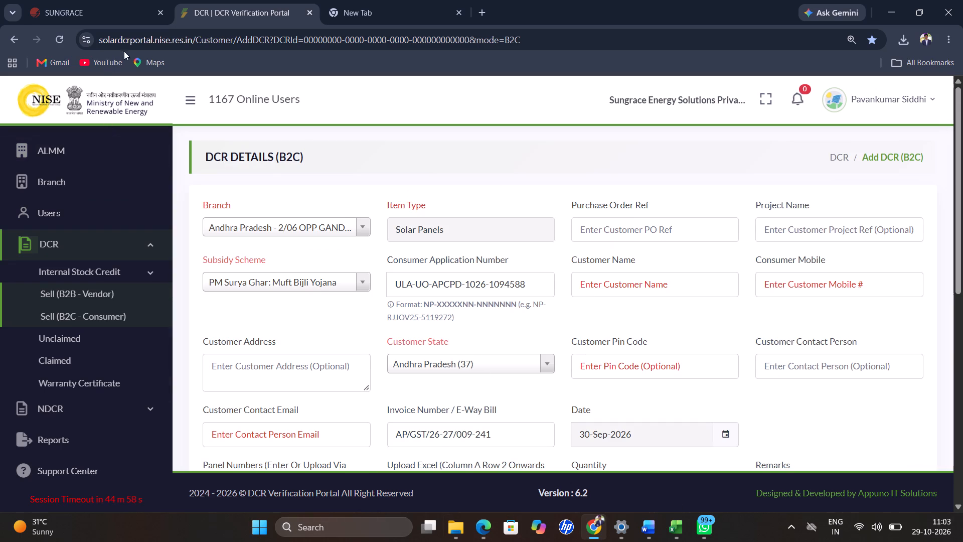
scroll(725, 232, "down", 3)
scroll(779, 326, "down", 2)
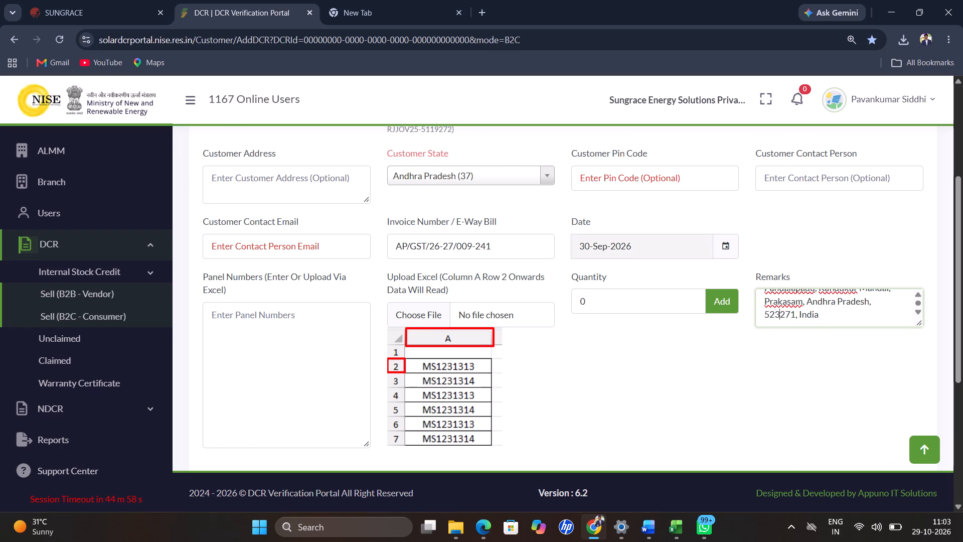
double_click(782, 319)
key("ctrl+c")
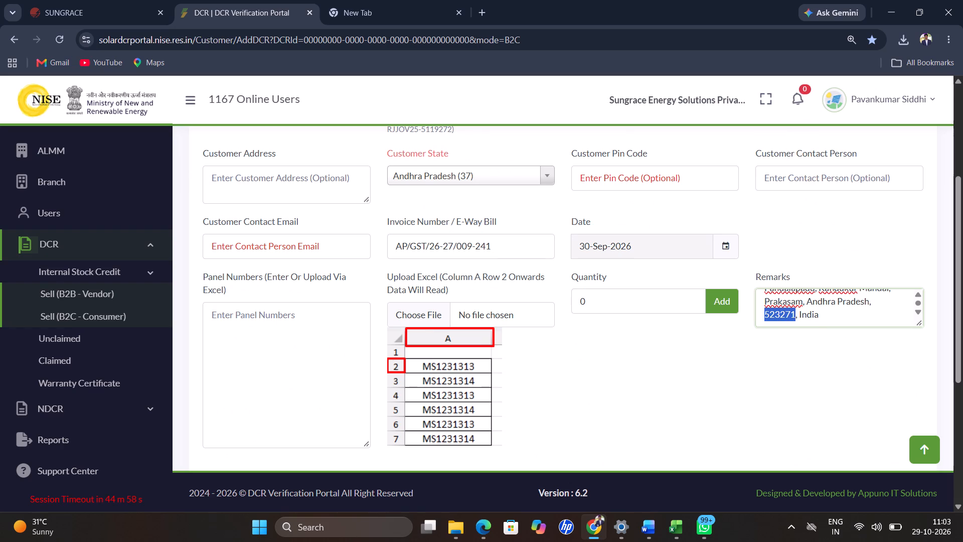
left_click(712, 173)
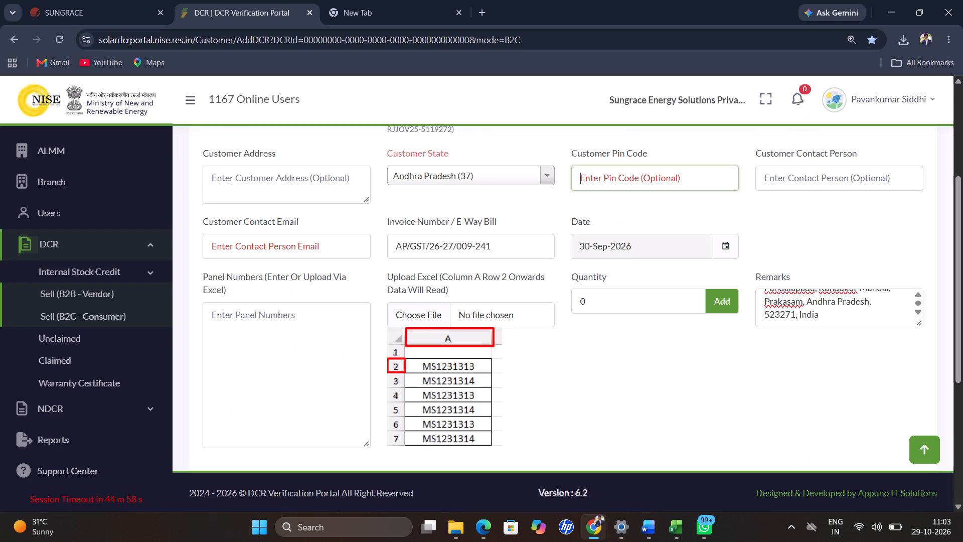
key("ctrl+v")
scroll(713, 173, "up", 4)
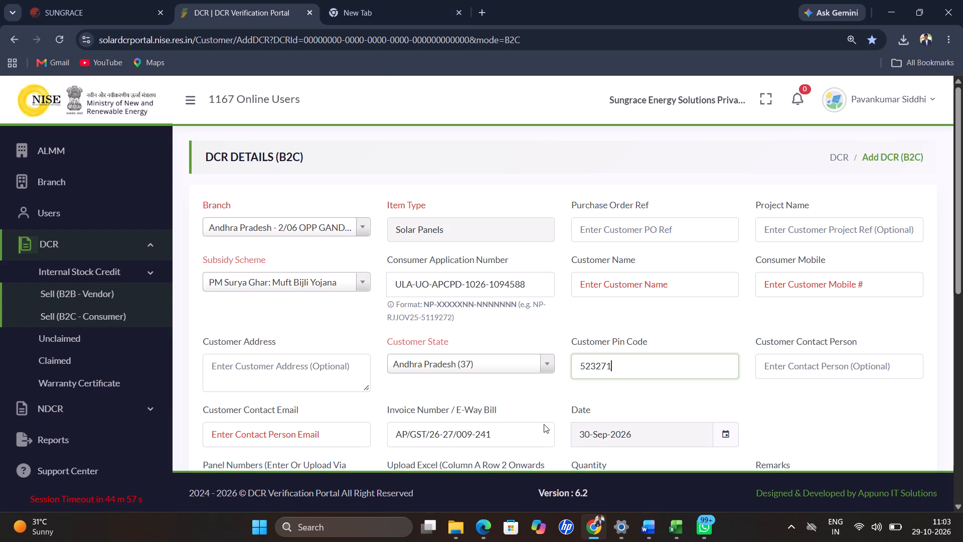
left_click(641, 524)
scroll(376, 204, "up", 7)
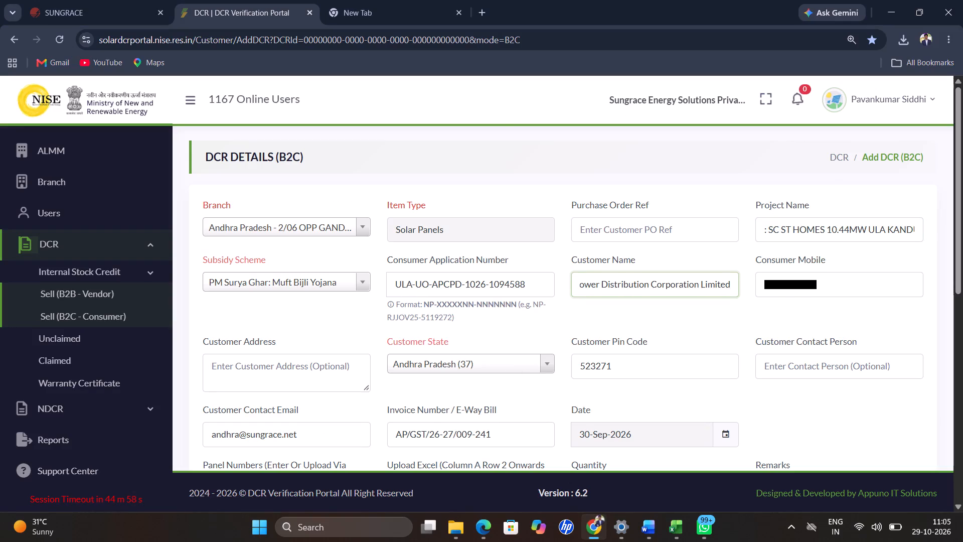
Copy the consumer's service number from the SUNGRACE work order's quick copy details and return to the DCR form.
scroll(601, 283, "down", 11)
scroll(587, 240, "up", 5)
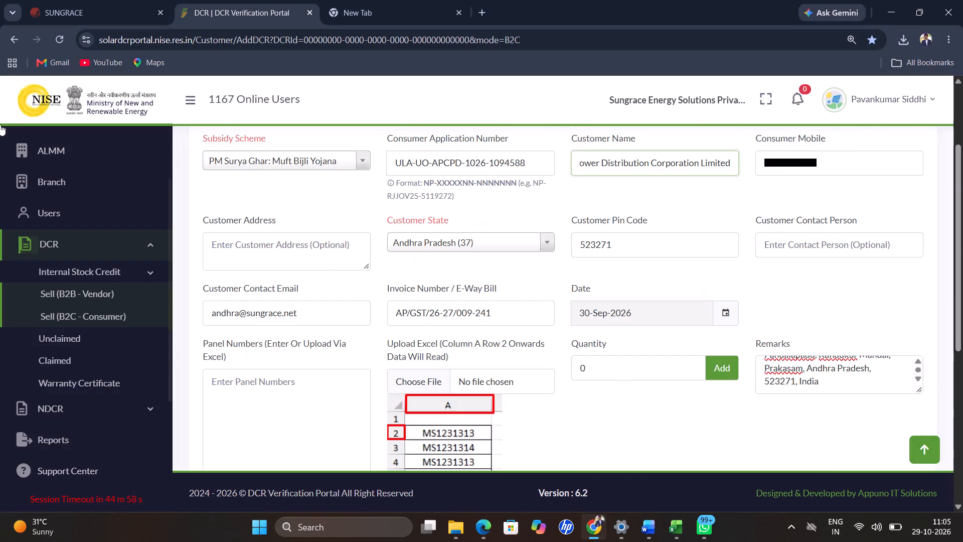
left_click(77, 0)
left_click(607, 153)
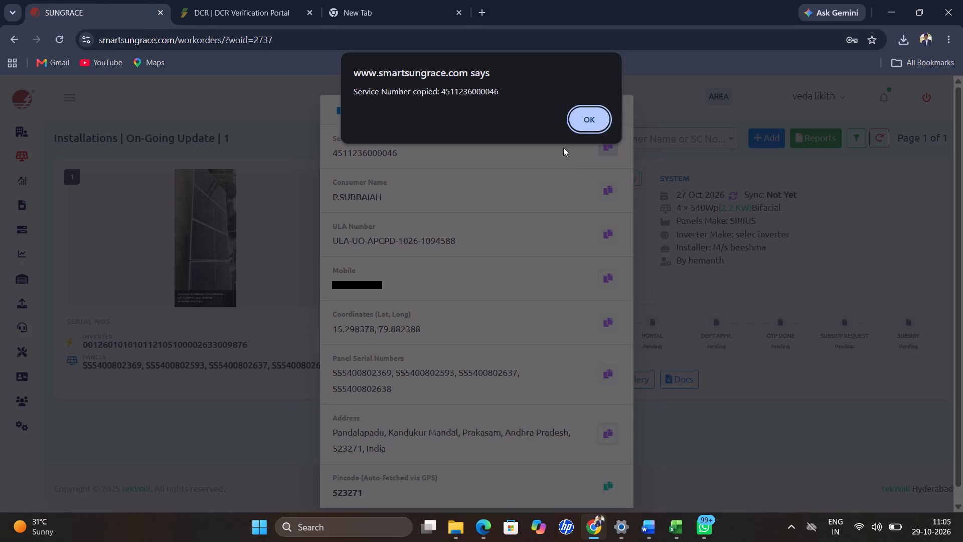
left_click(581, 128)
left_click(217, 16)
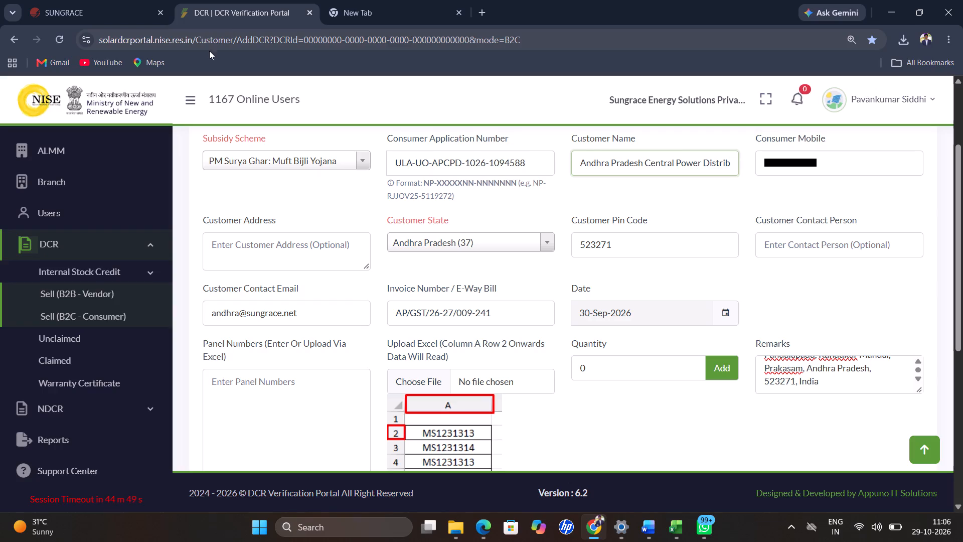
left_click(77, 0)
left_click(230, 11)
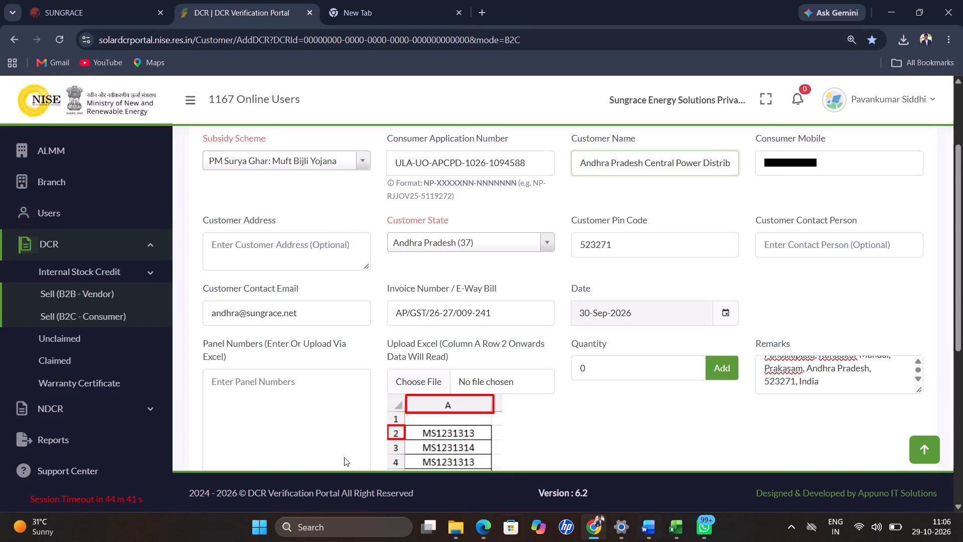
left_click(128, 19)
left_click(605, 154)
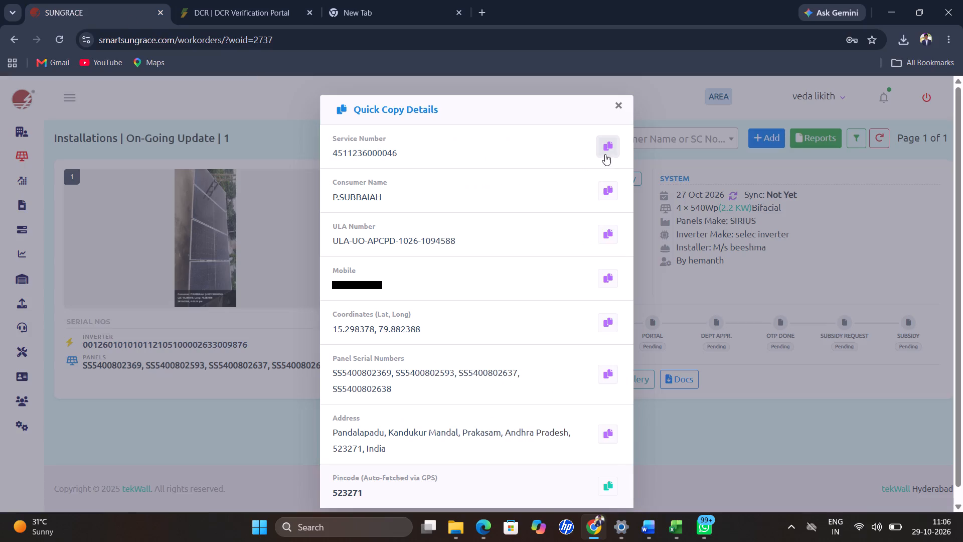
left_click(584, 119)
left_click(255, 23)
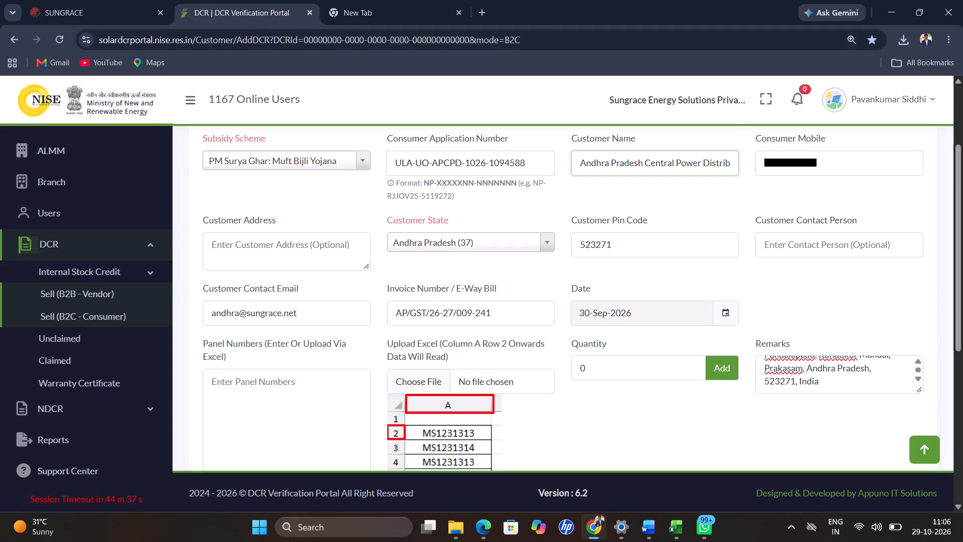
Check the filled B2C form and its panel list, and confirm the DCR to submit it.
scroll(730, 350, "down", 4)
double_click(850, 300)
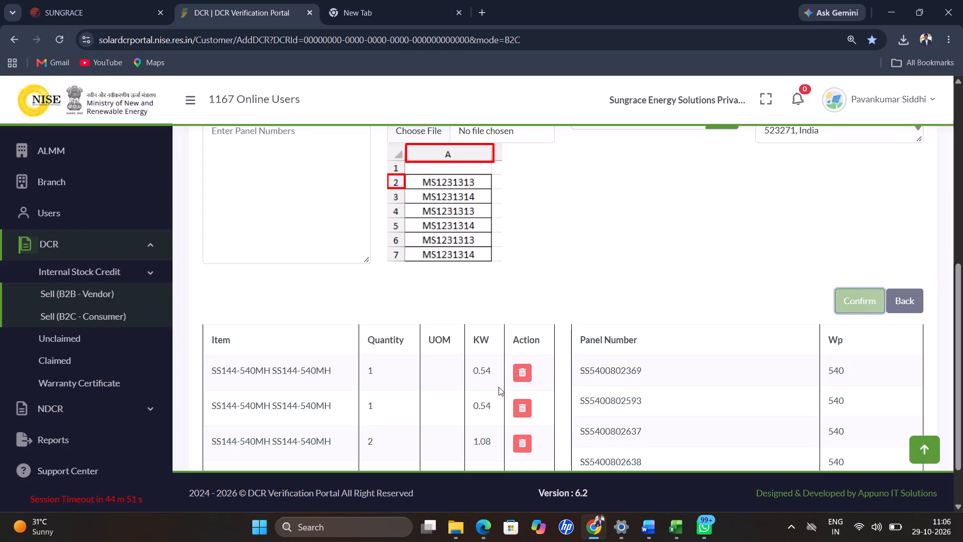
scroll(851, 281, "up", 9)
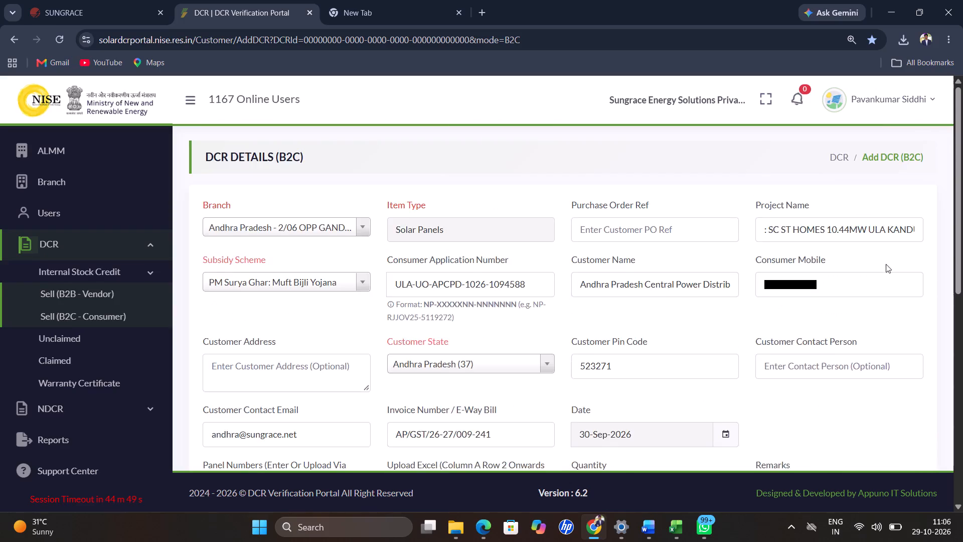
scroll(886, 264, "down", 9)
left_click(866, 242)
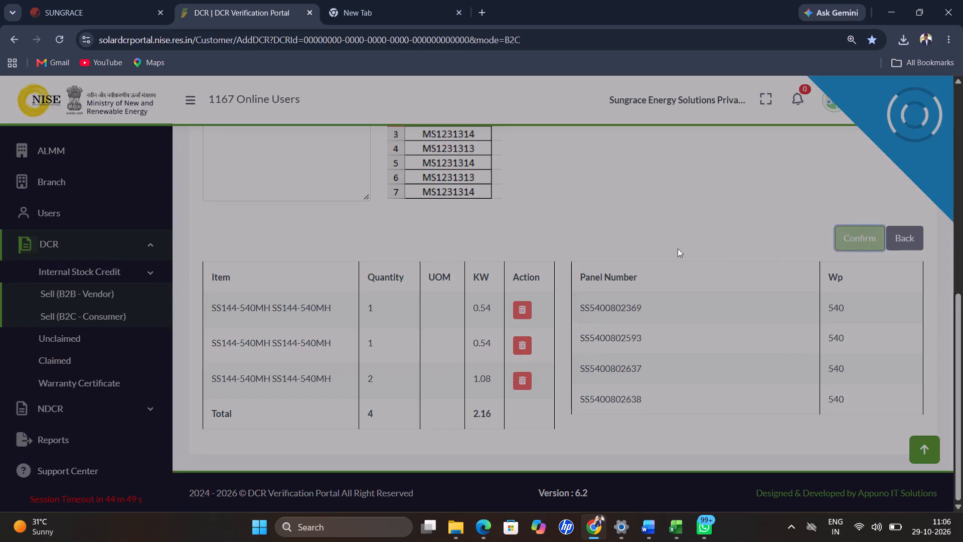
left_click(616, 380)
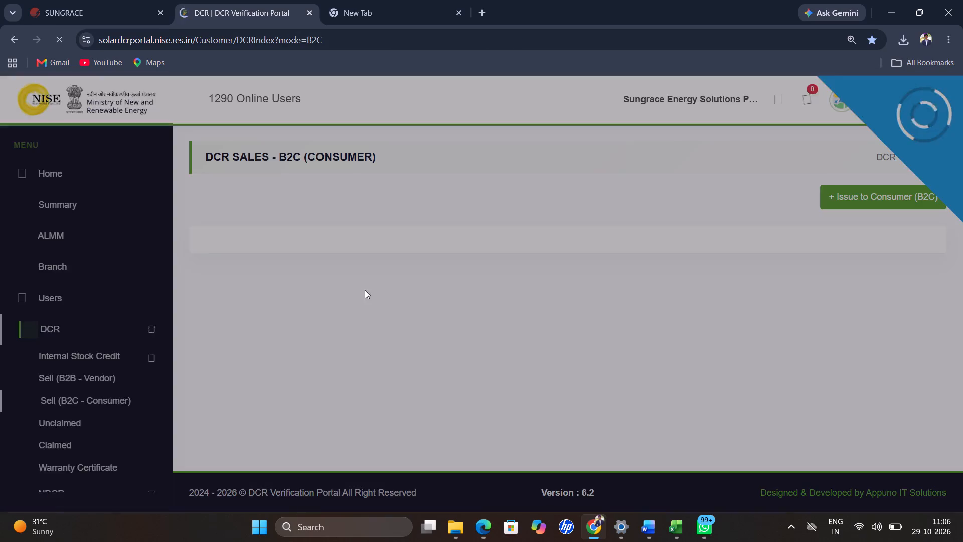
Copy the consumer's service number from the SUNGRACE quick copy details and switch back to the DCR portal.
left_click(99, 20)
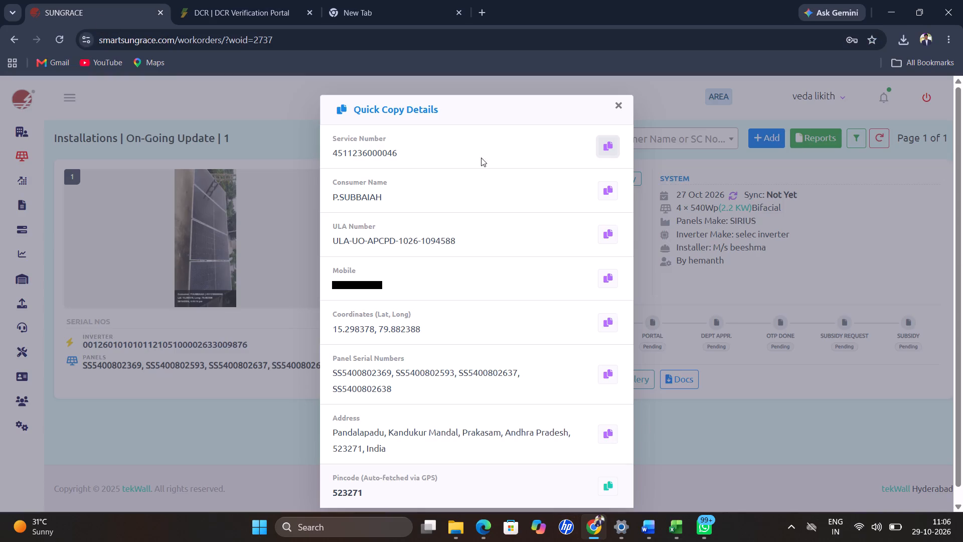
left_click(605, 145)
left_click(594, 123)
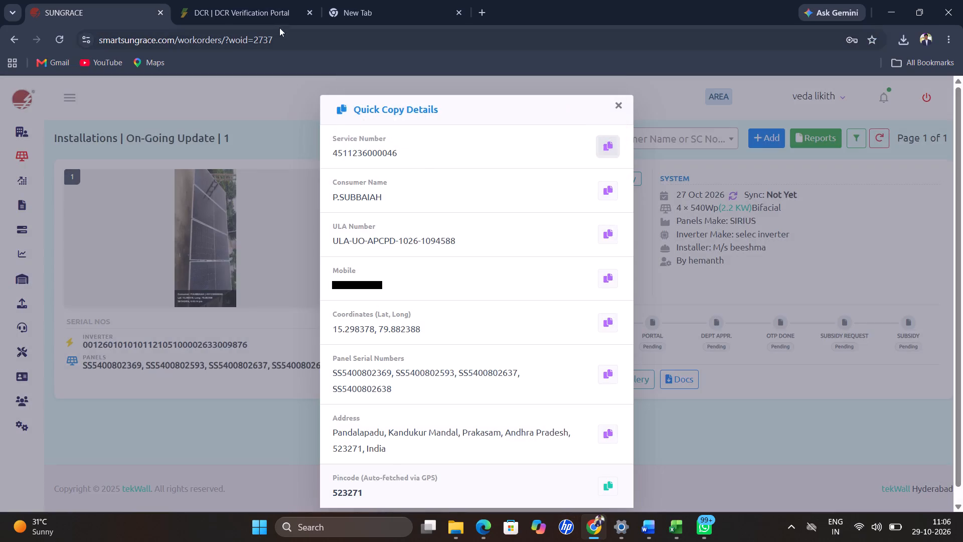
left_click(277, 19)
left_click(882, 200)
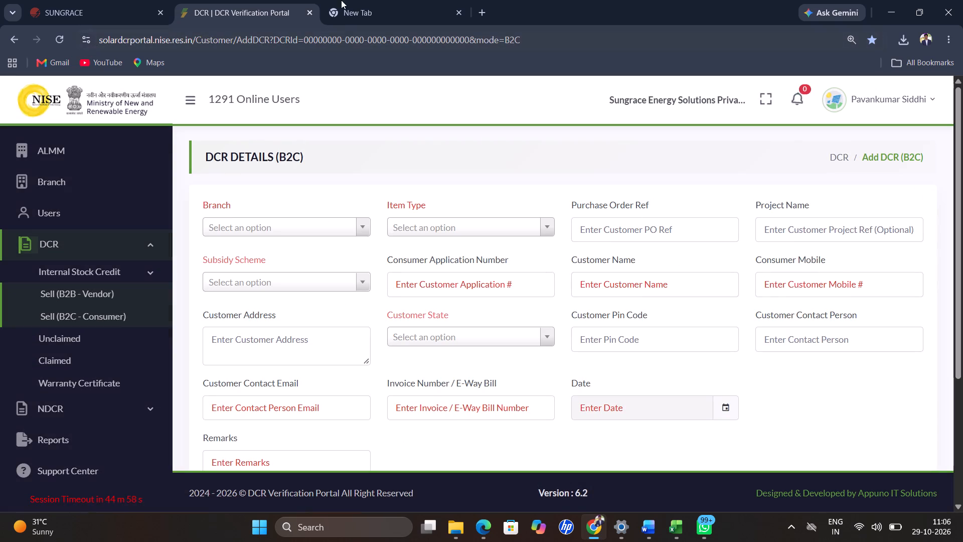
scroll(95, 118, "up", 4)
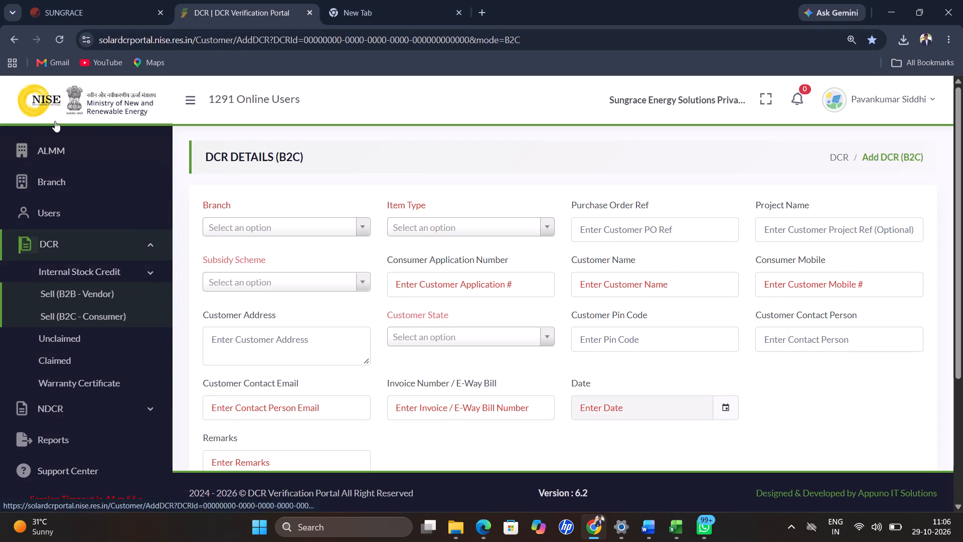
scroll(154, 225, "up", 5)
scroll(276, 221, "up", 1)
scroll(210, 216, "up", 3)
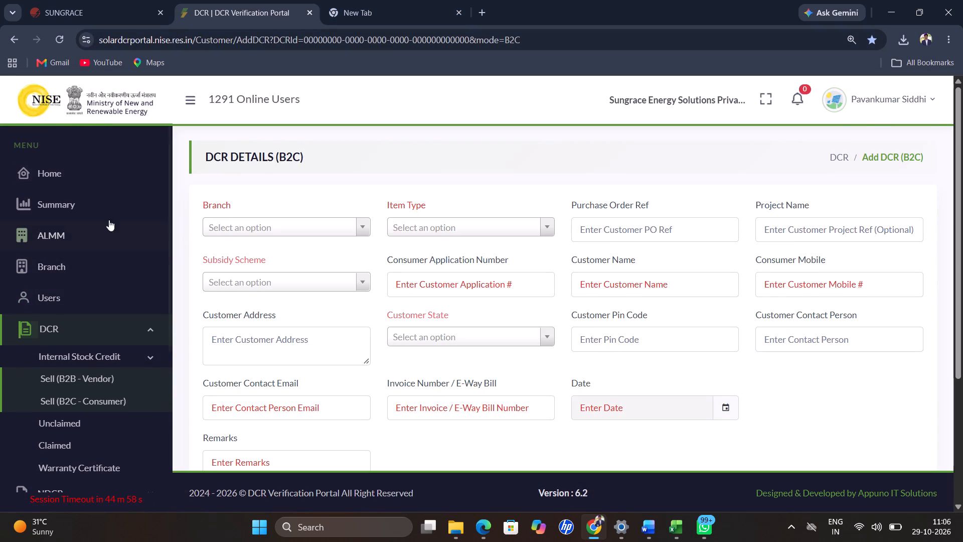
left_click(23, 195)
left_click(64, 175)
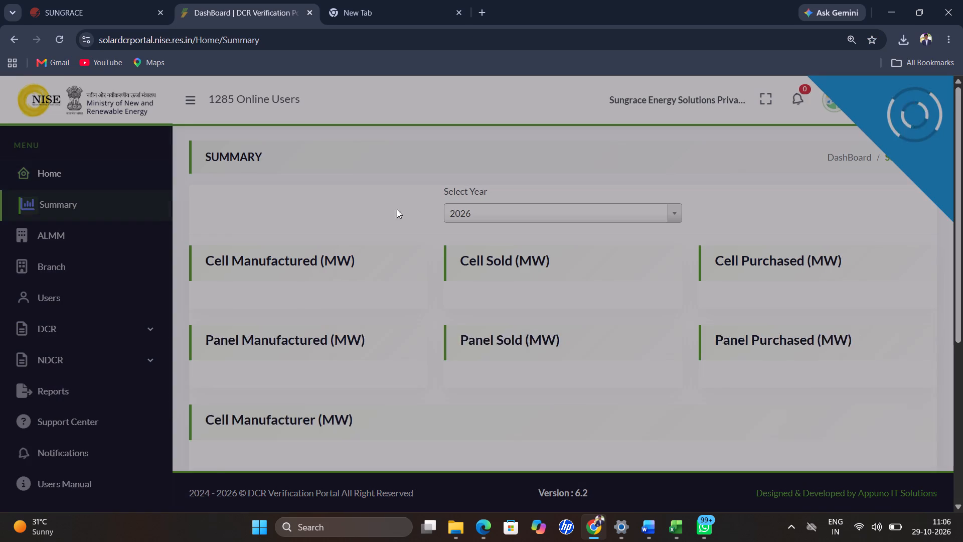
Open the DCR portal's Sell (B2C - Consumer) listing.
left_click(77, 318)
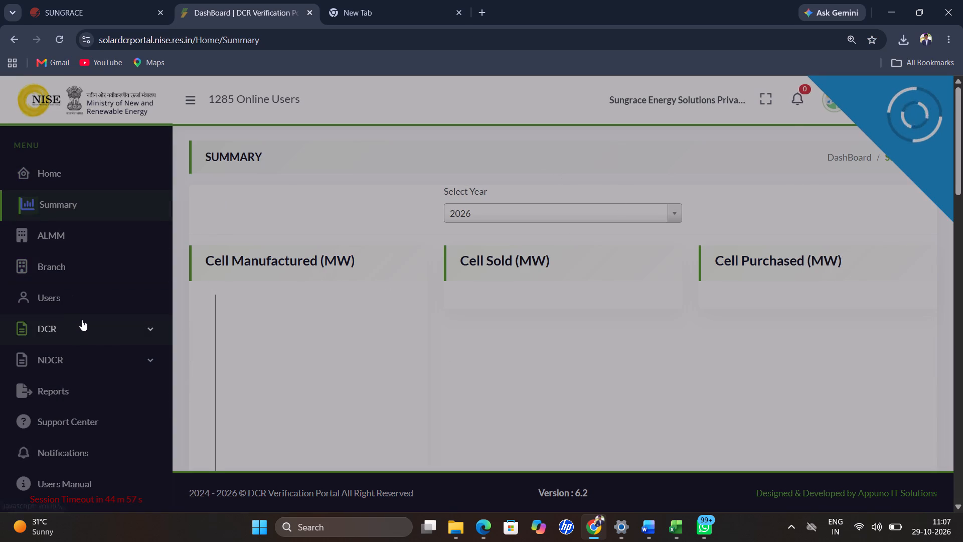
left_click(115, 398)
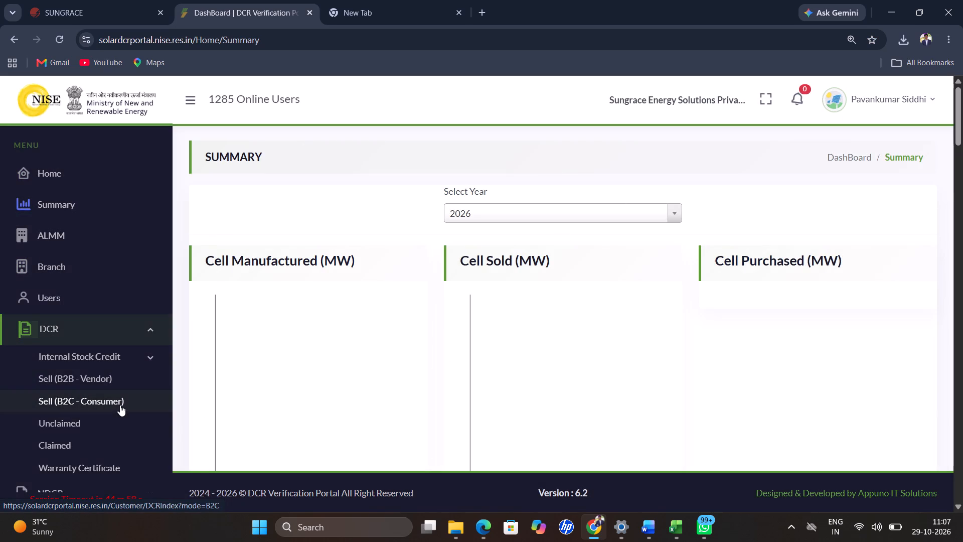
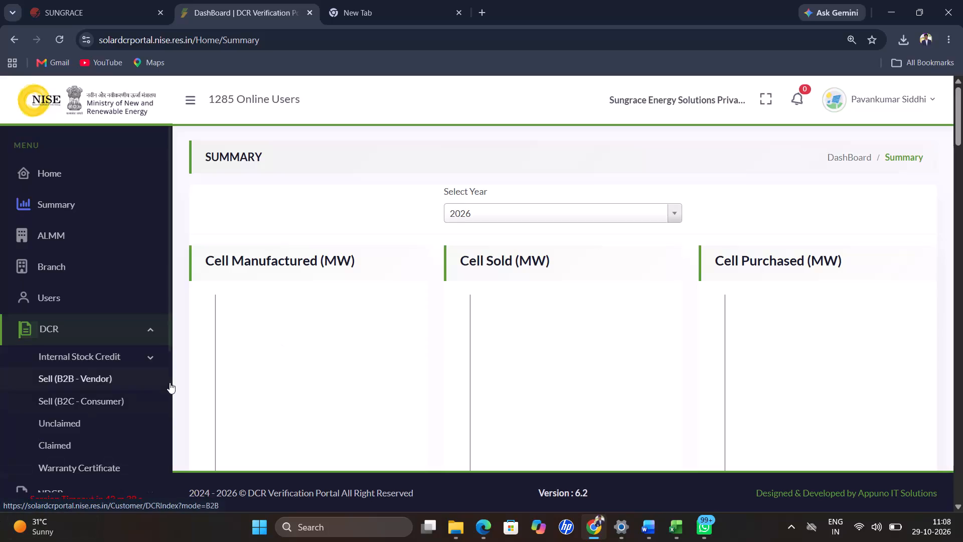
Open the Sell (B2C - Consumer) listing in the DCR portal and check its most recent certificate entries.
left_click(132, 395)
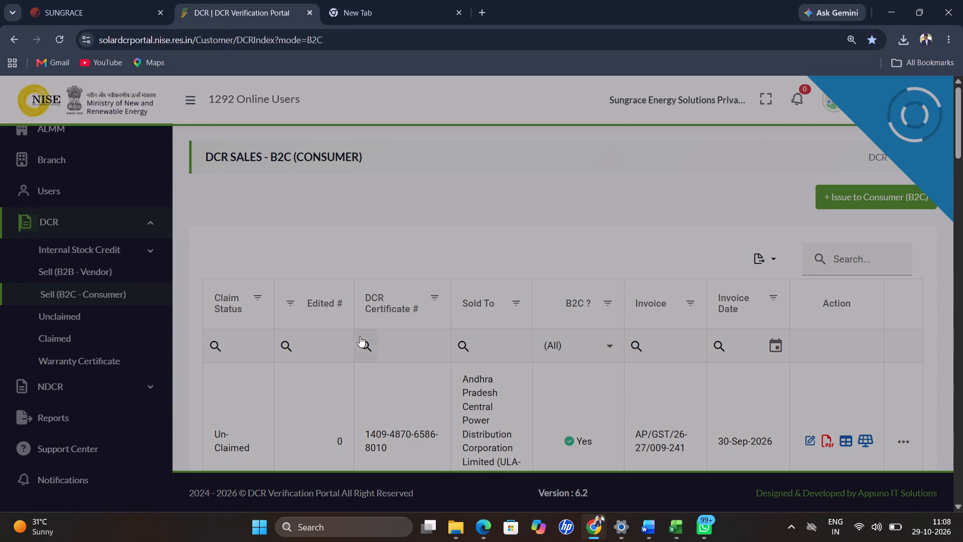
scroll(476, 342, "down", 5)
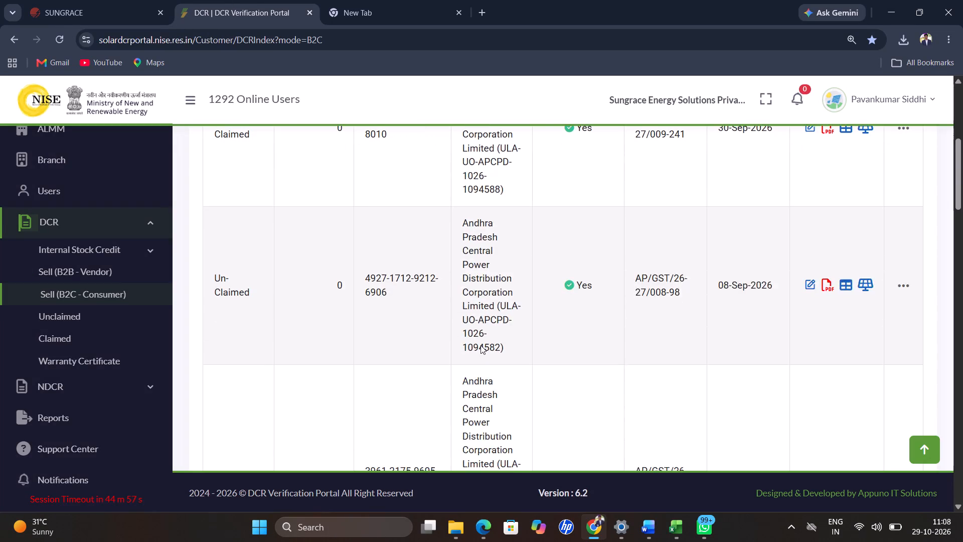
scroll(480, 345, "up", 4)
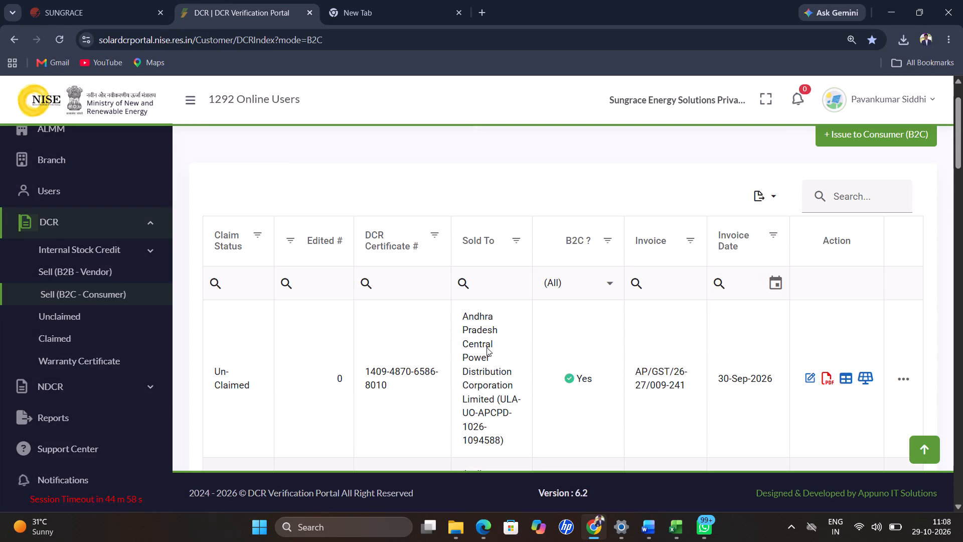
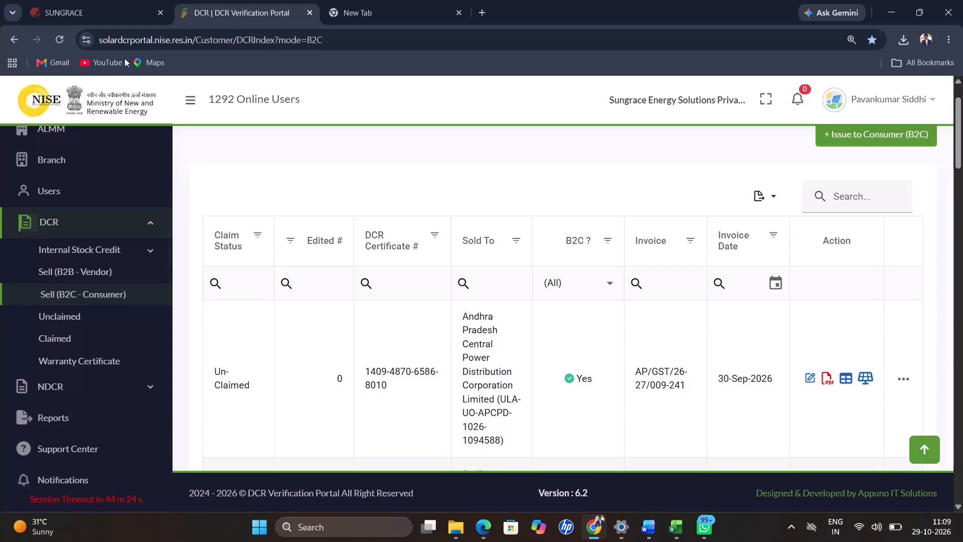
Copy the consumer's service number and save the newest B2C certificate PDF in DCR009 folder 241, named service number plus _241.
left_click(127, 10)
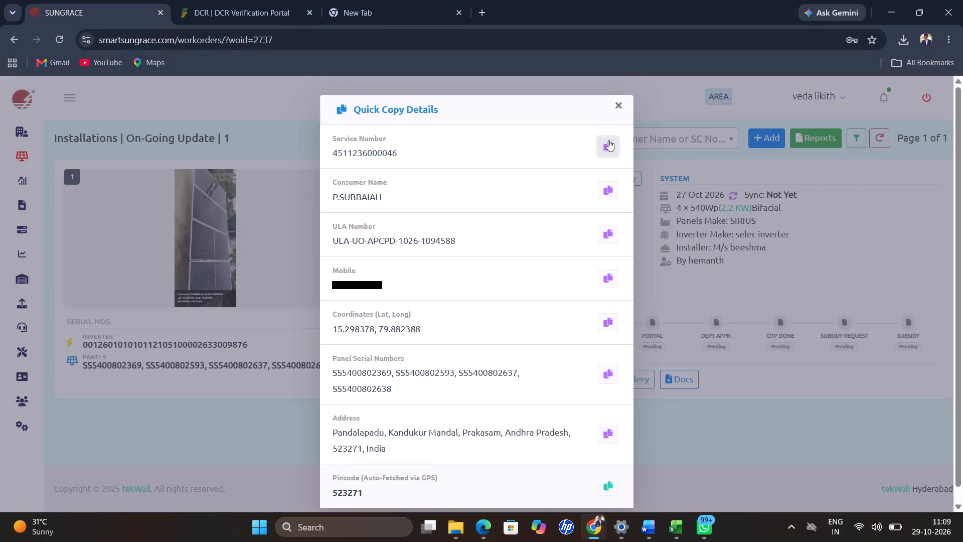
left_click(608, 141)
left_click(596, 115)
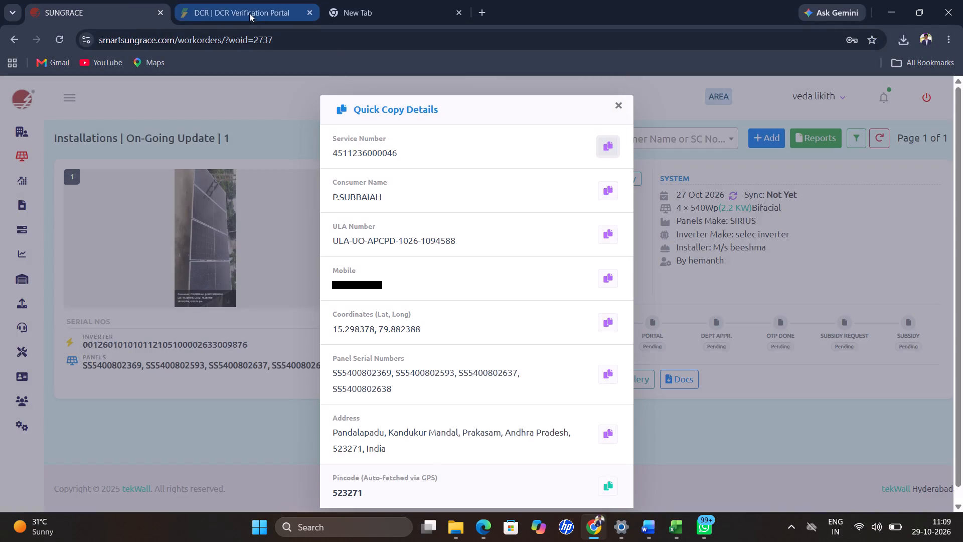
left_click(253, 6)
left_click(828, 379)
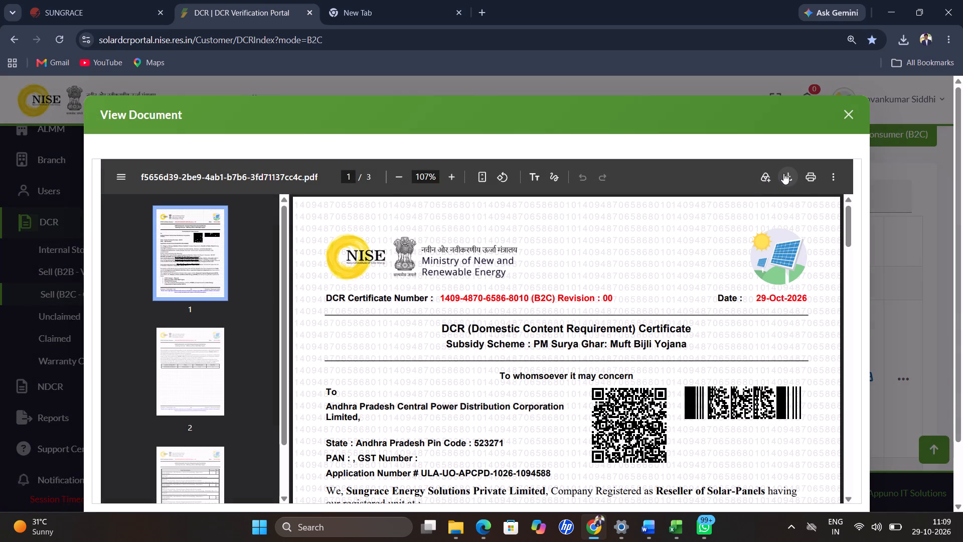
left_click(783, 173)
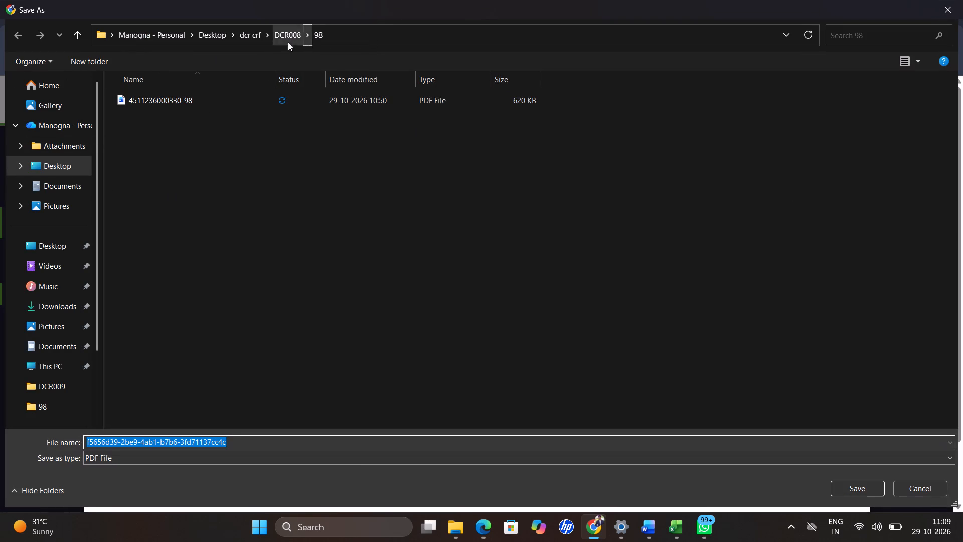
left_click(269, 30)
left_click(273, 140)
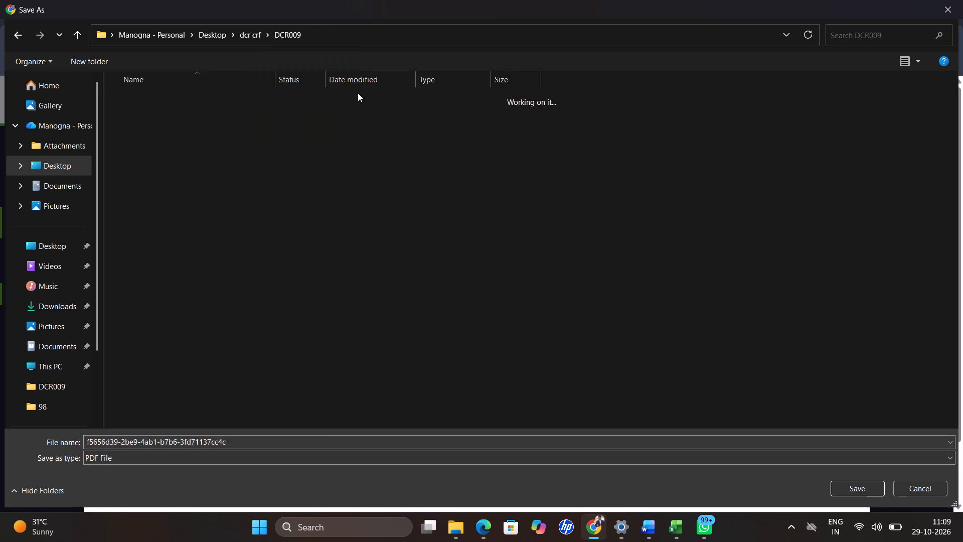
left_click_drag(953, 103, 962, 356)
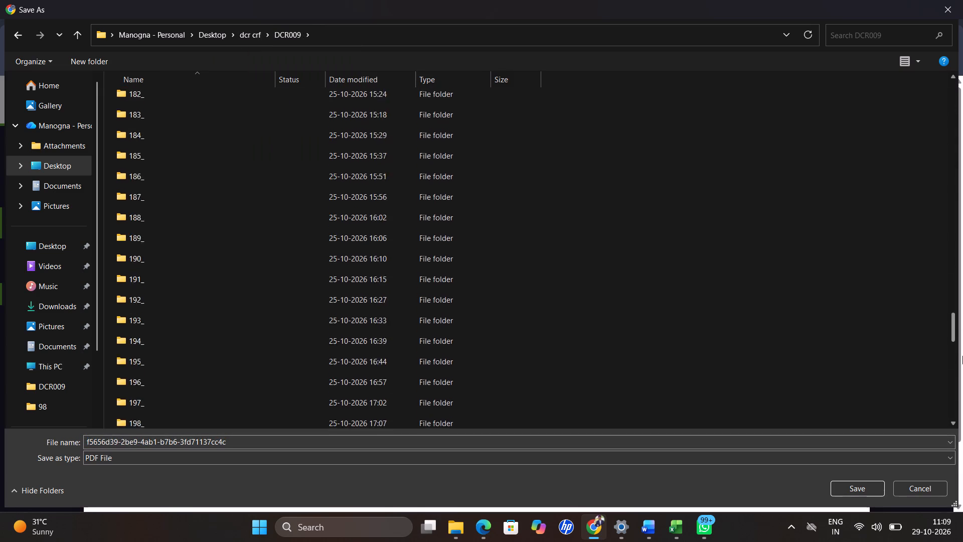
left_click_drag(962, 356, 962, 427)
double_click(150, 388)
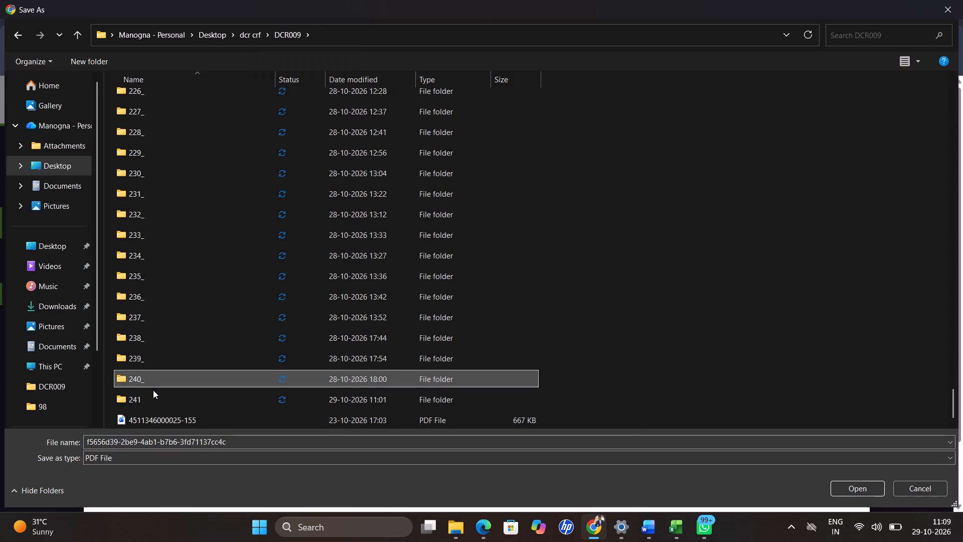
double_click(153, 395)
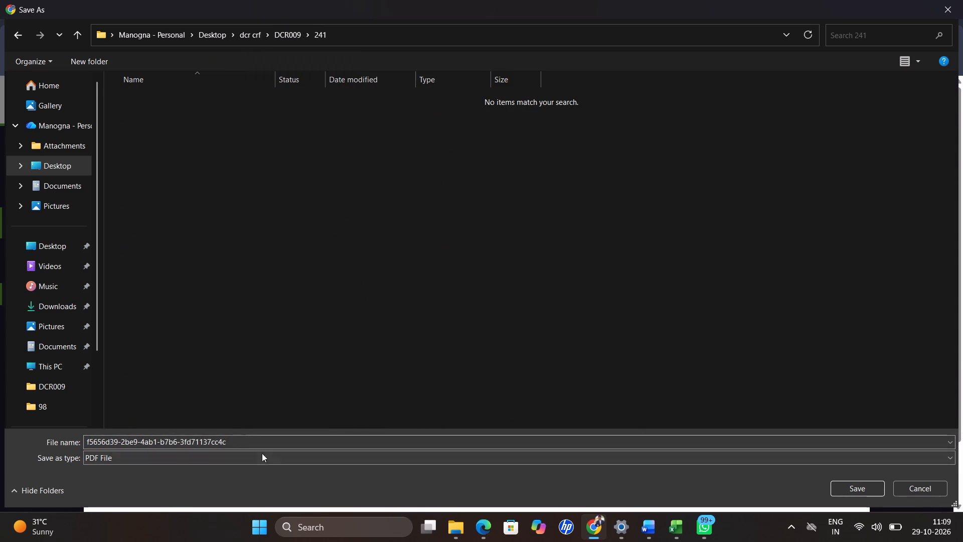
left_click(260, 444)
key("BackSpace")
key("ctrl+v")
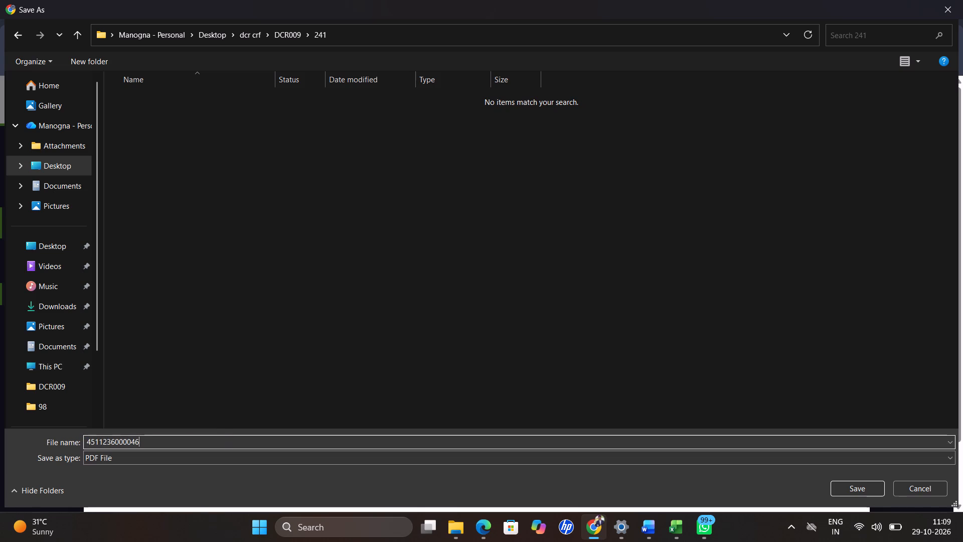
type("_241")
key("Return")
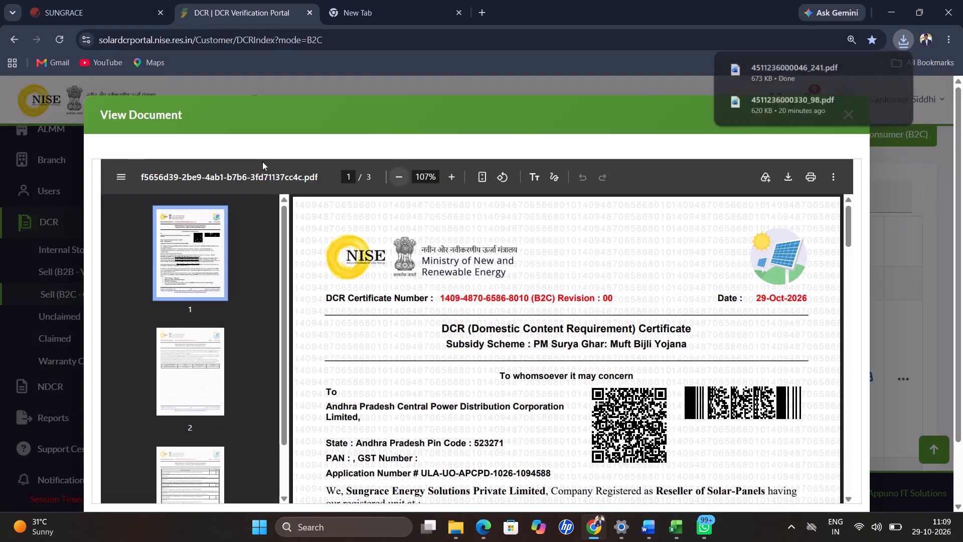
Attach the saved _241 certificate PDF from DCR009 folder 241 as the DCR upload in the SUNGRACE work order's Project Stage form and submit it.
left_click(69, 1)
left_click(623, 94)
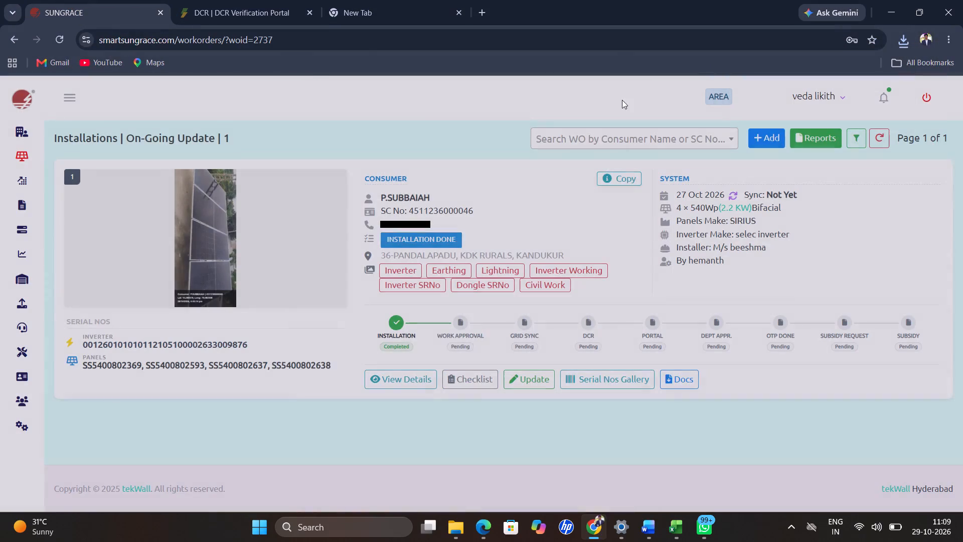
left_click(517, 376)
left_click(438, 327)
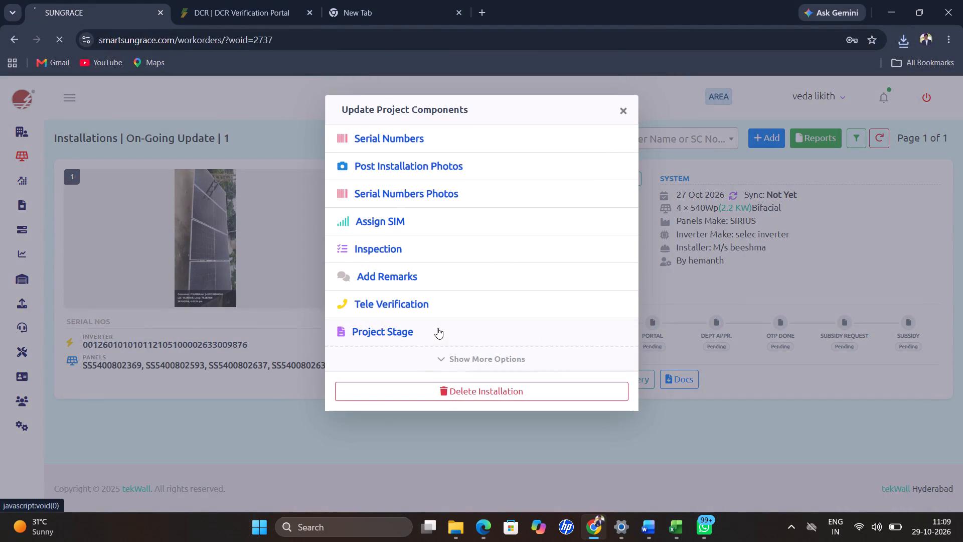
scroll(418, 291, "down", 6)
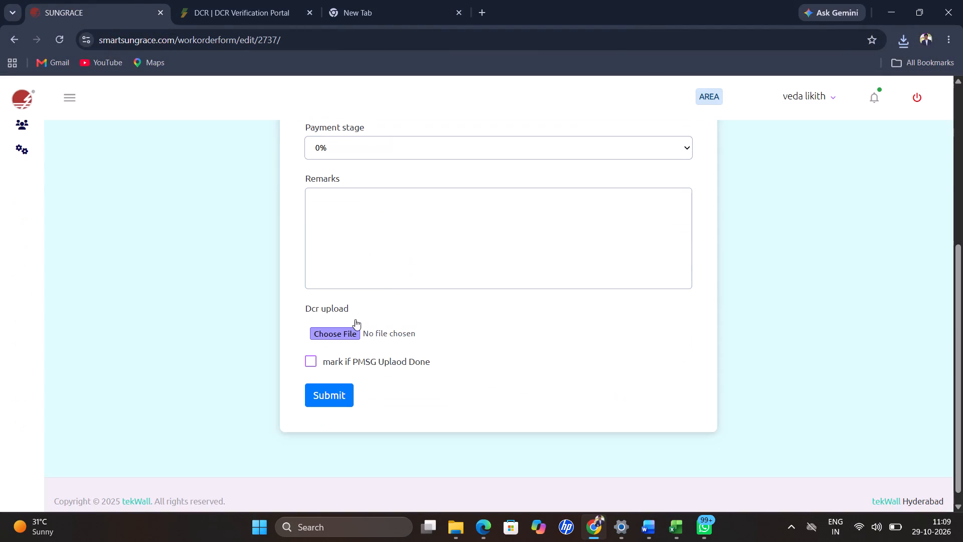
left_click(349, 326)
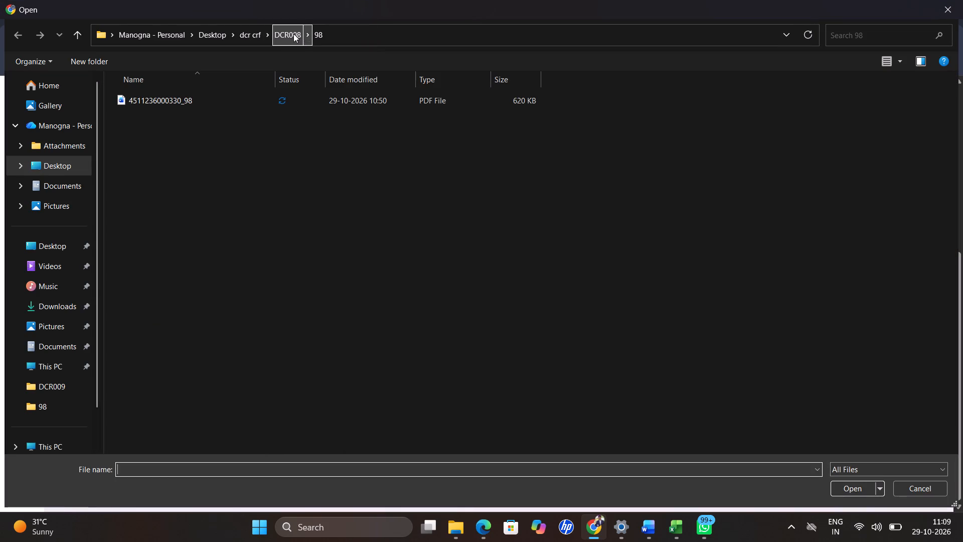
left_click(270, 37)
left_click(293, 135)
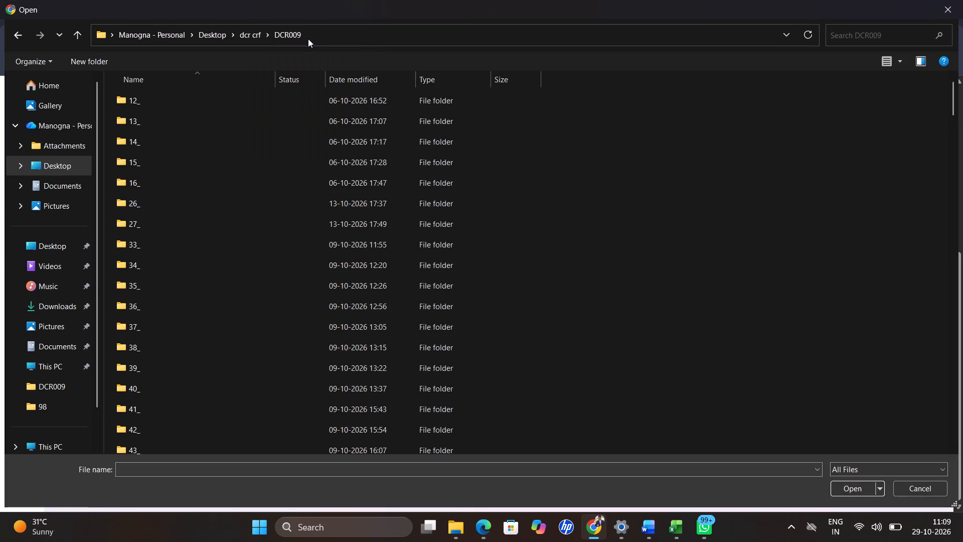
left_click(310, 30)
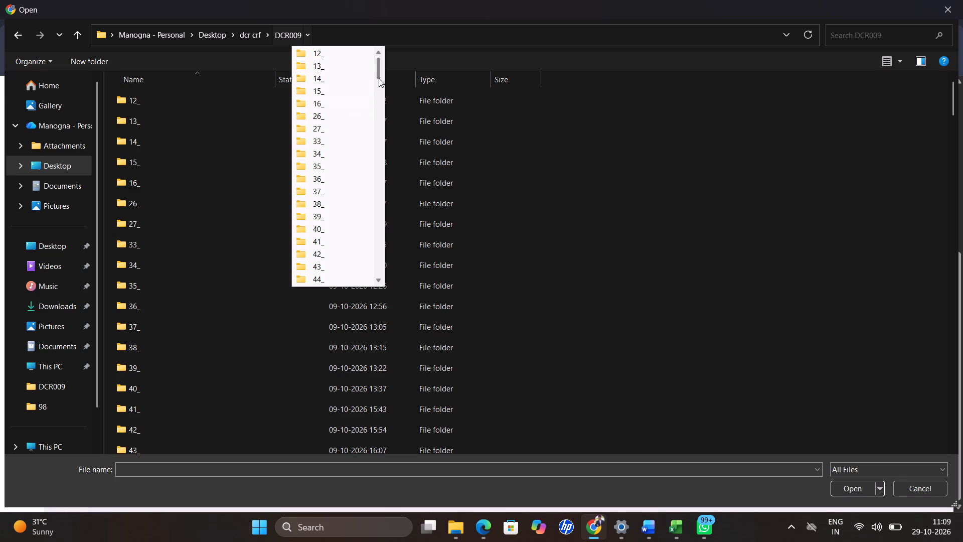
left_click_drag(379, 78, 389, 297)
double_click(339, 285)
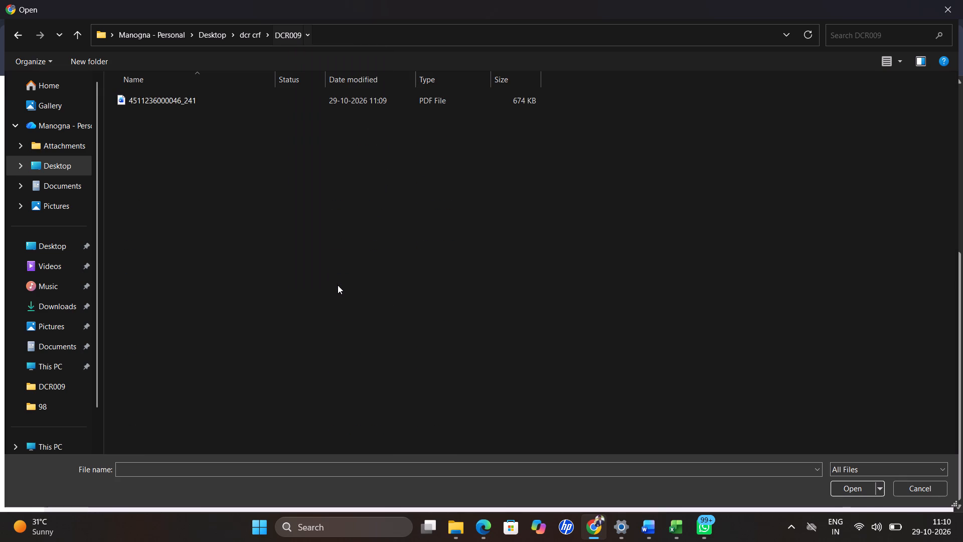
left_click(197, 109)
double_click(202, 96)
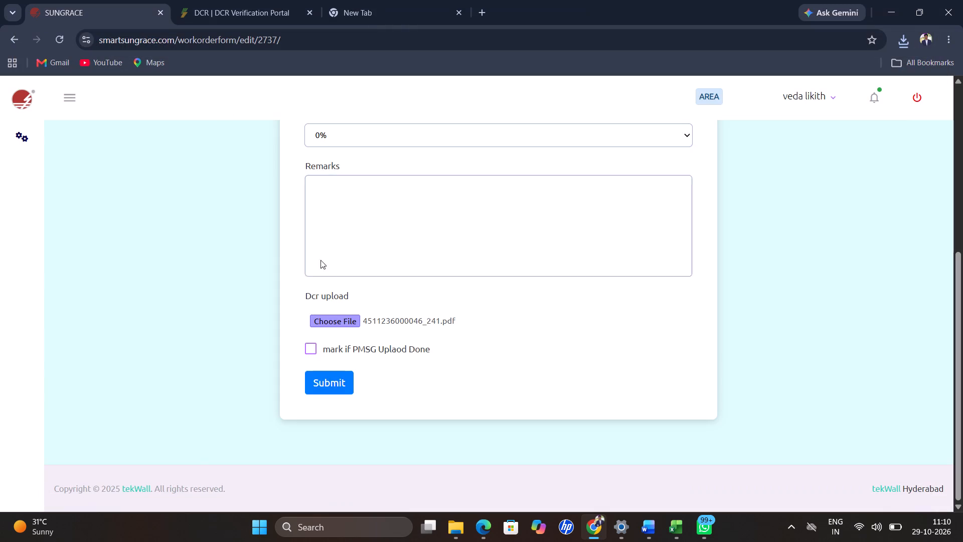
left_click(325, 393)
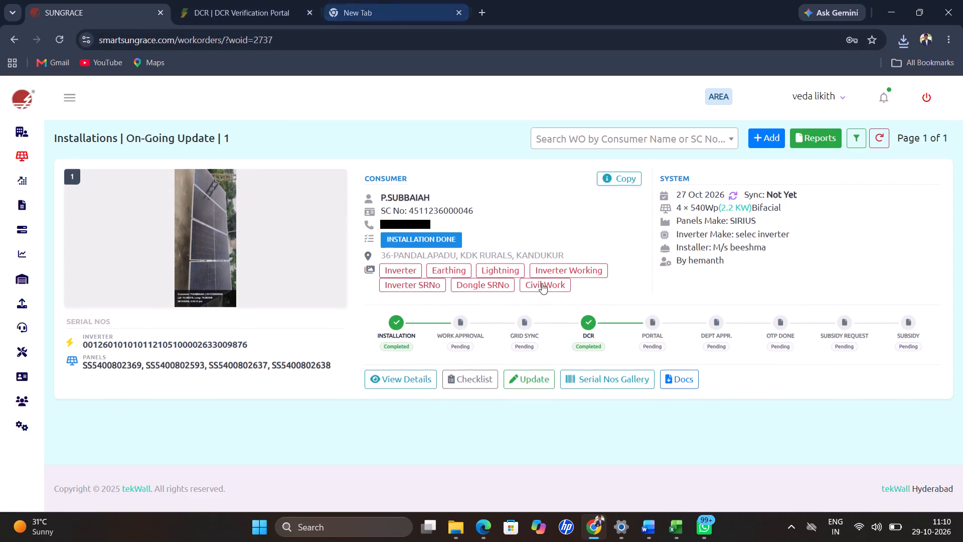
Copy the service number from the work order's quick copy details and switch to Microsoft Edge.
left_click(616, 177)
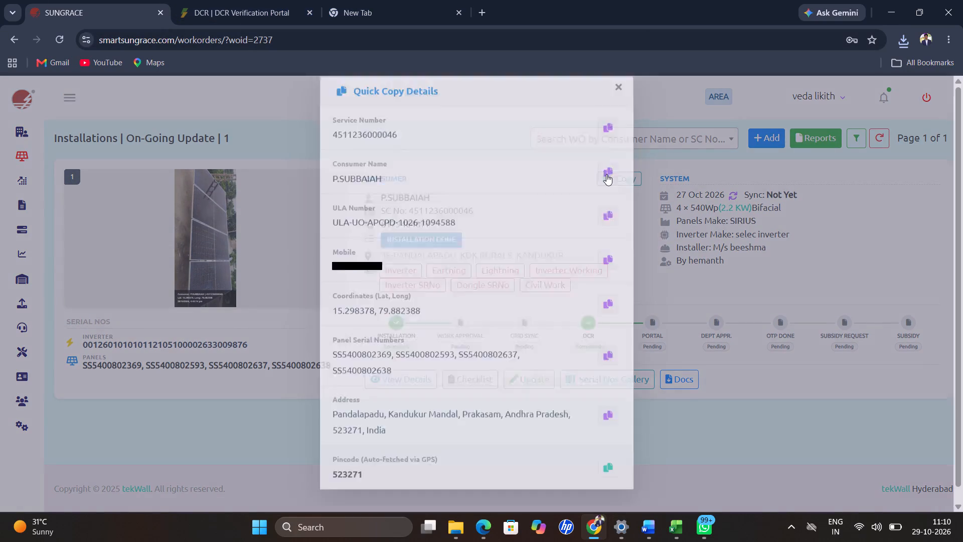
left_click(601, 147)
left_click(589, 123)
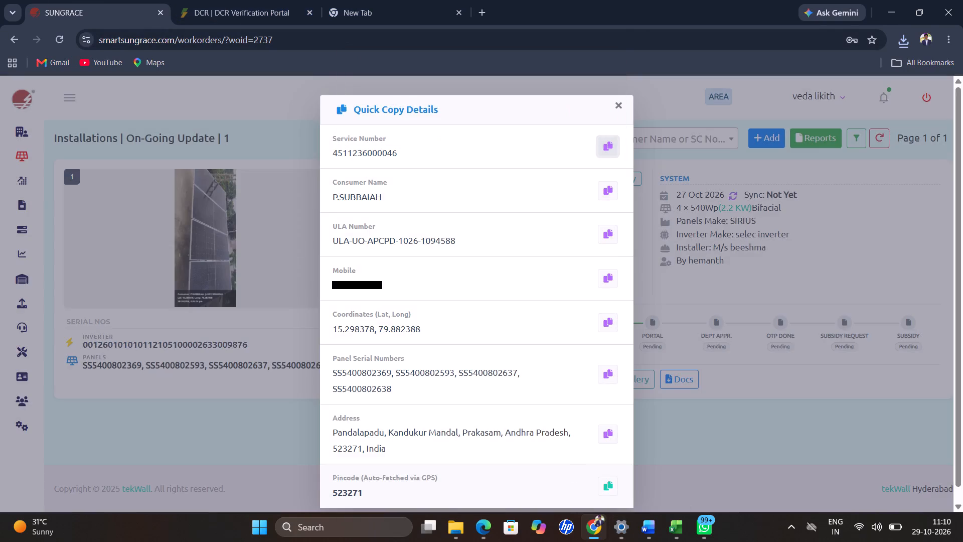
left_click(488, 530)
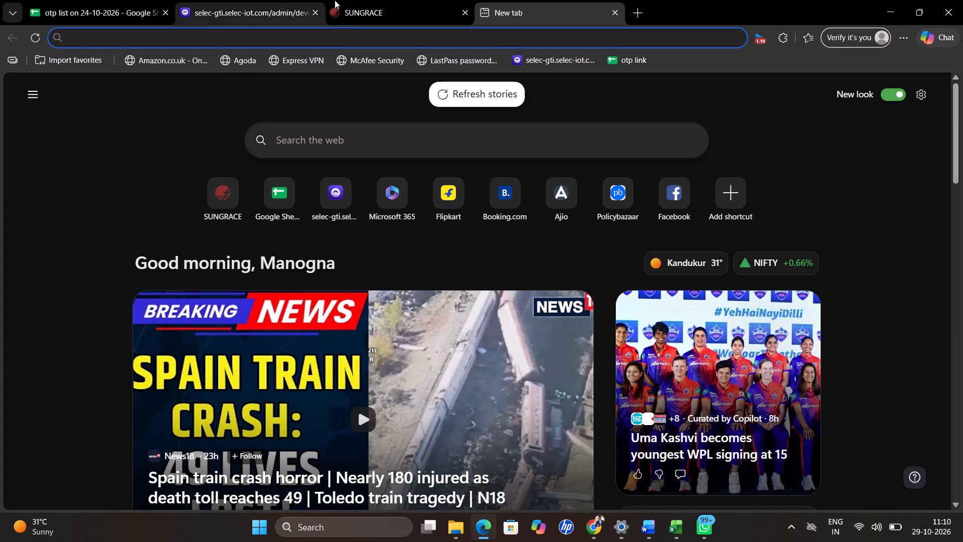
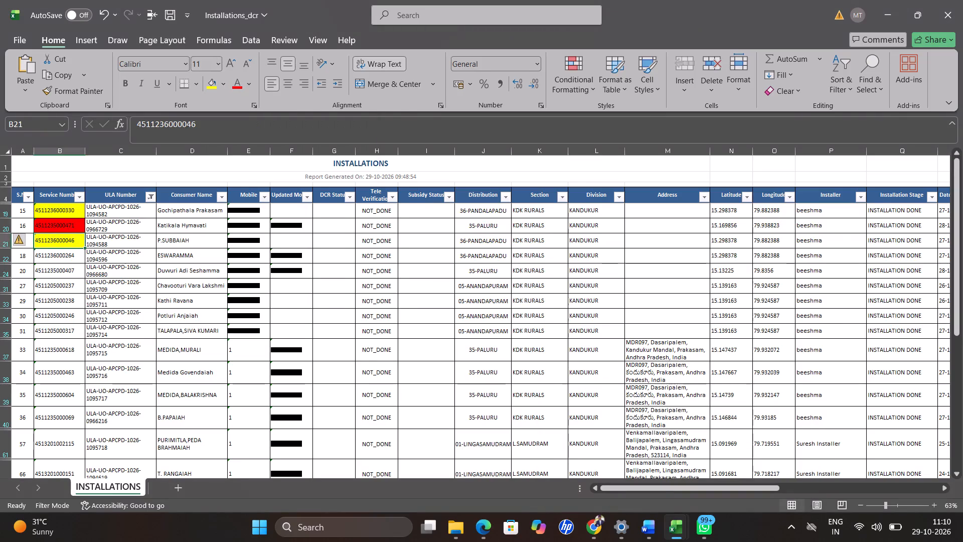
Copy the service number in cell B22 of the INSTALLATIONS sheet and open the matching consumer's work order in SUNGRACE in Google Chrome.
left_click(77, 261)
key("ctrl+c")
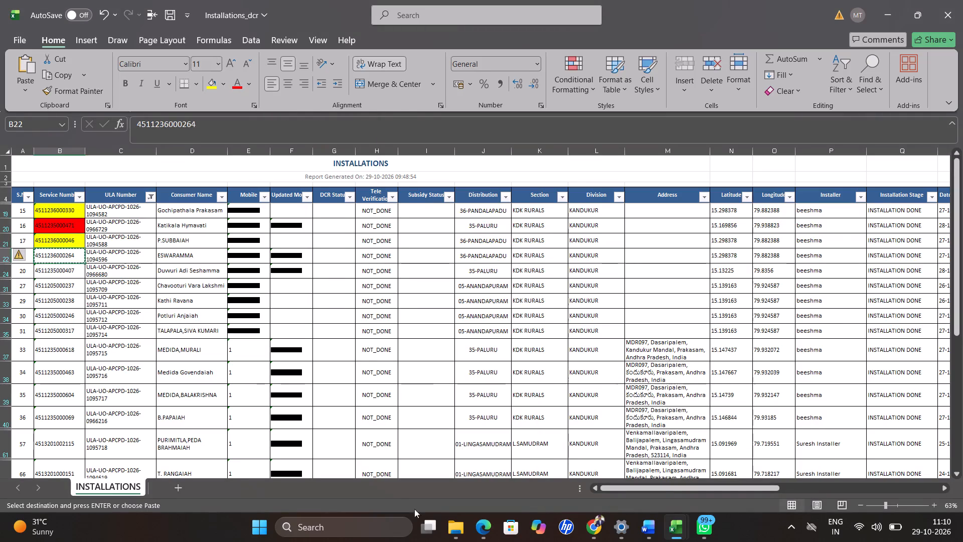
left_click(588, 530)
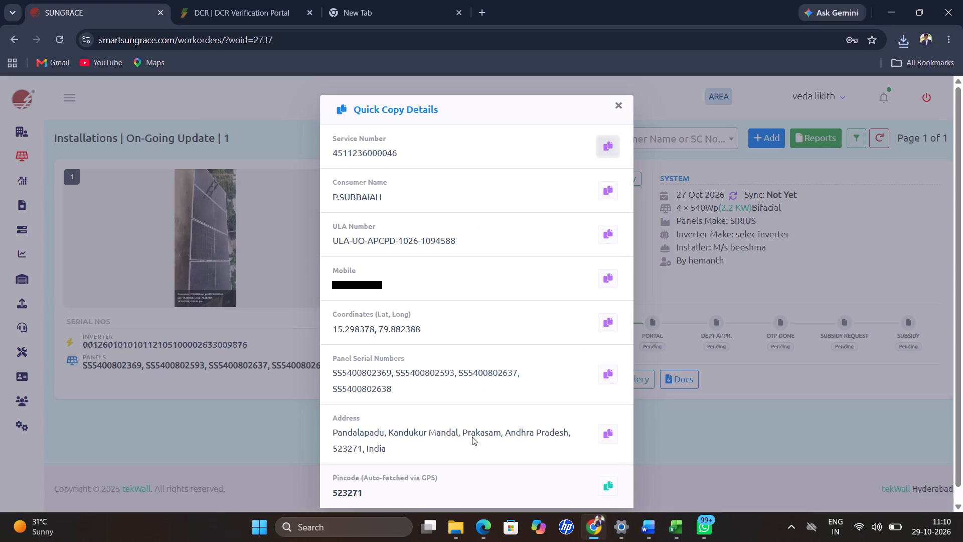
left_click(624, 104)
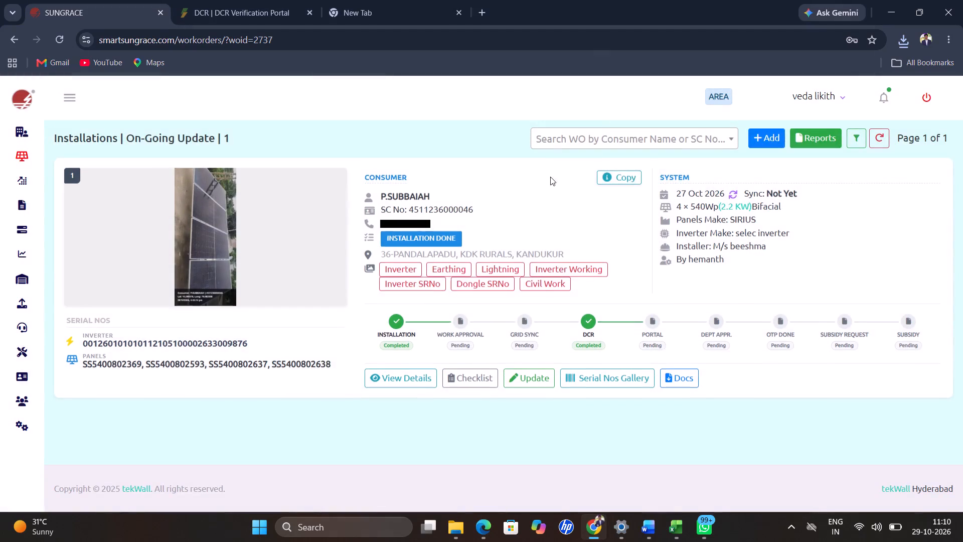
left_click(609, 131)
key("ctrl+v")
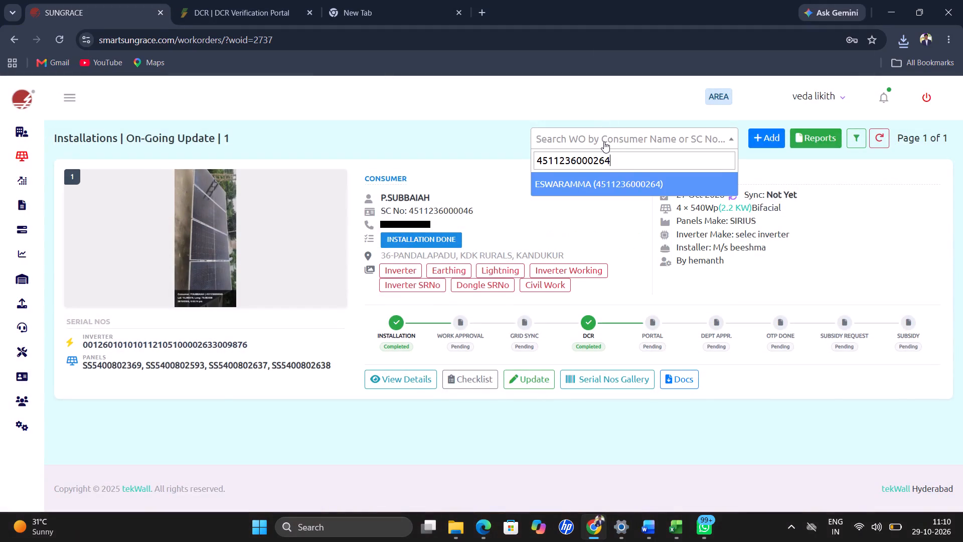
key("ctrl+Return")
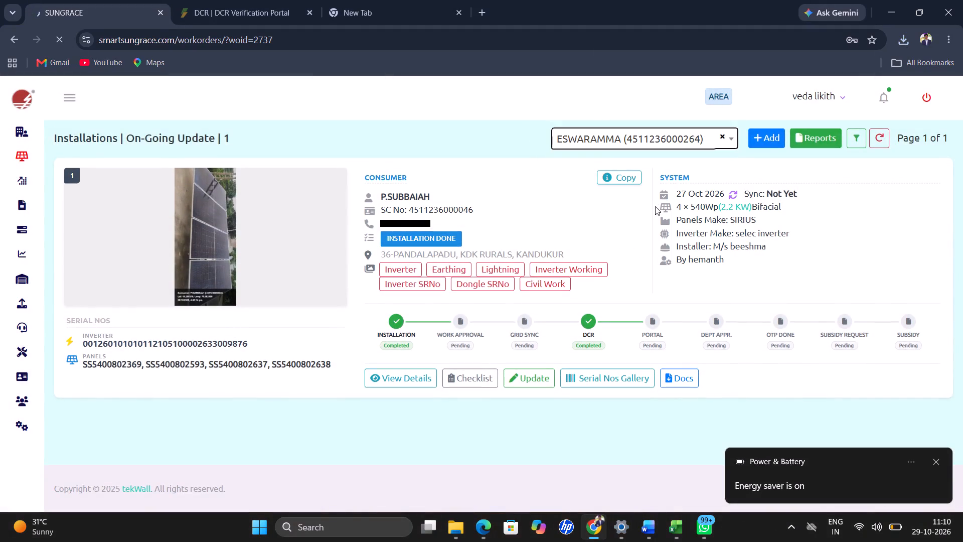
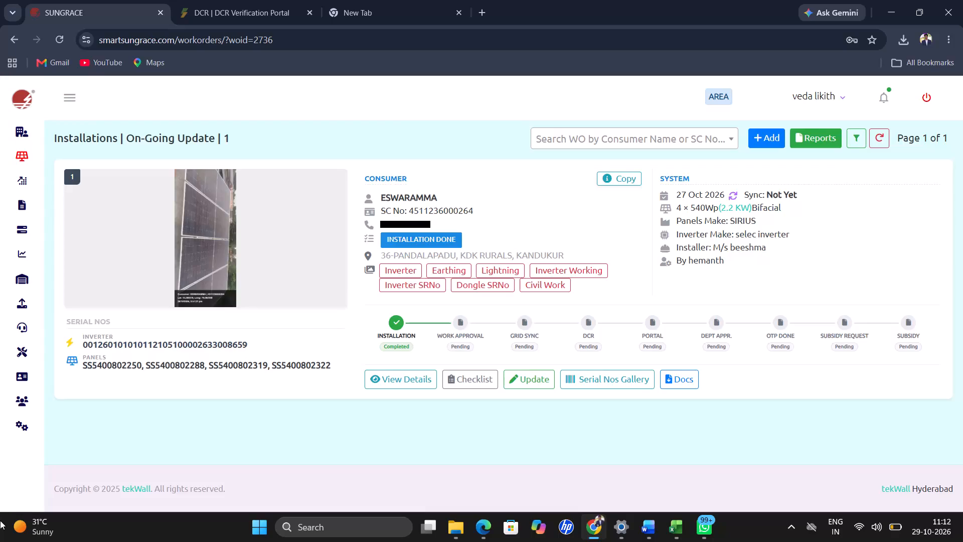
Close the certificate preview in the DCR Verification Portal and start a new Issue to Consumer (B2C) entry.
left_click(229, 1, "ctrl")
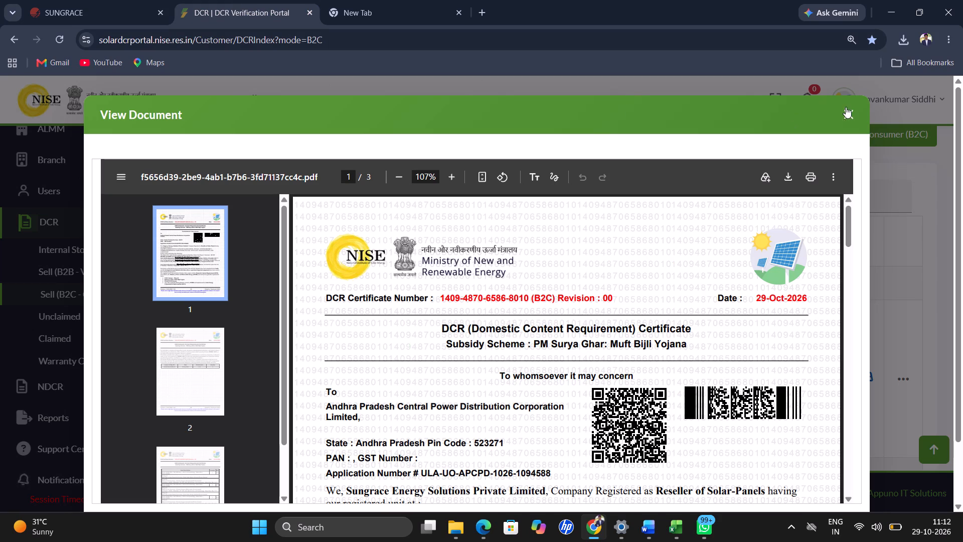
left_click(846, 109, "ctrl")
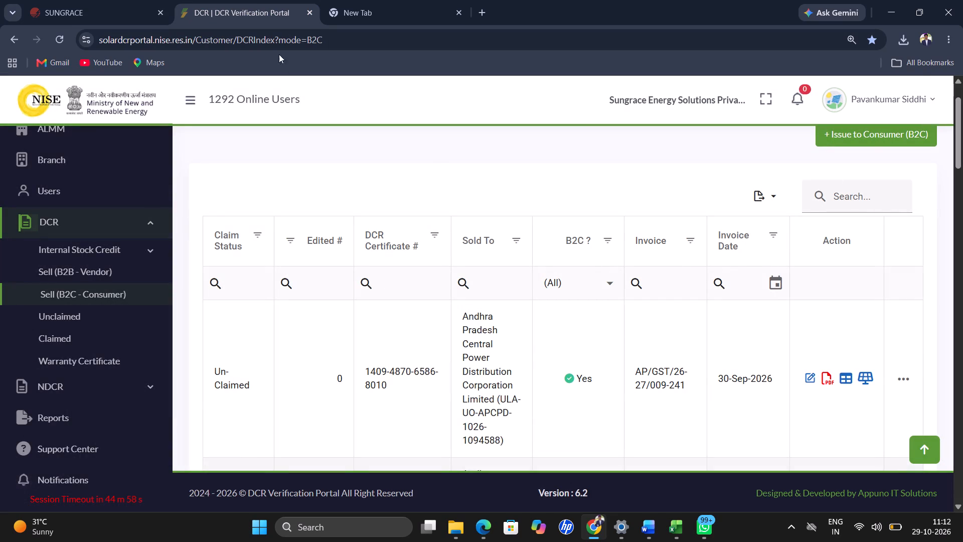
left_click(869, 139, "ctrl")
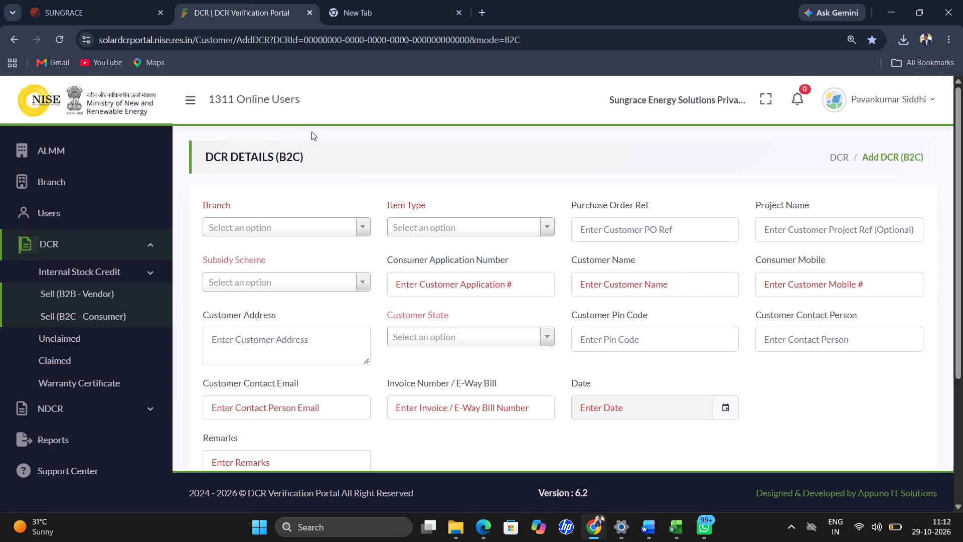
Copy the ULA number from the work order's quick-copy details in SUNGRACE into the new DCR form's Consumer Application Number.
left_click(94, 0, "ctrl")
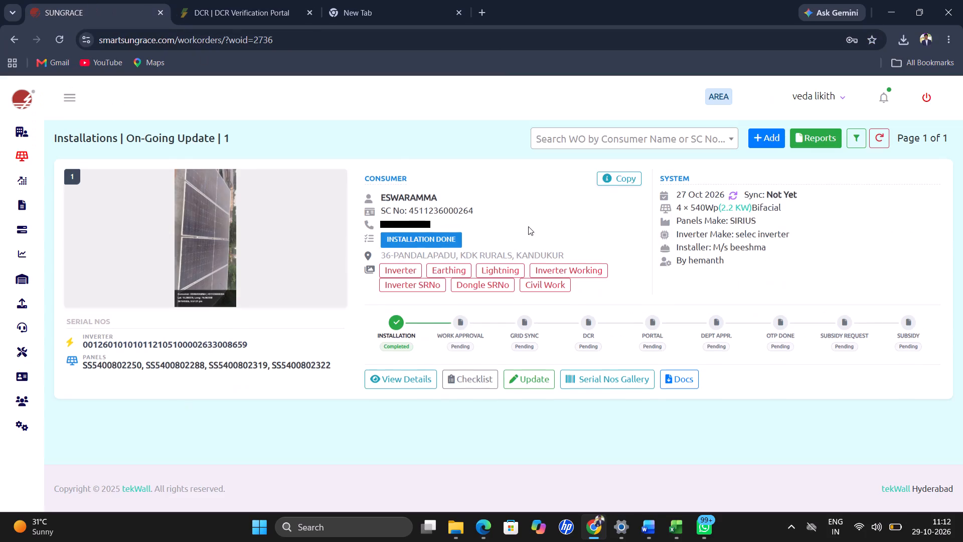
left_click(674, 528, "ctrl")
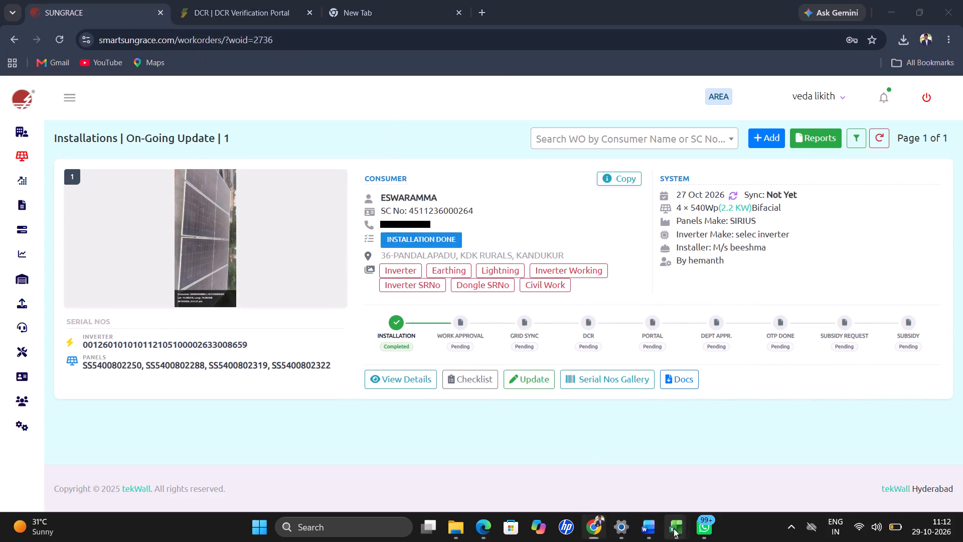
left_click(580, 454, "ctrl")
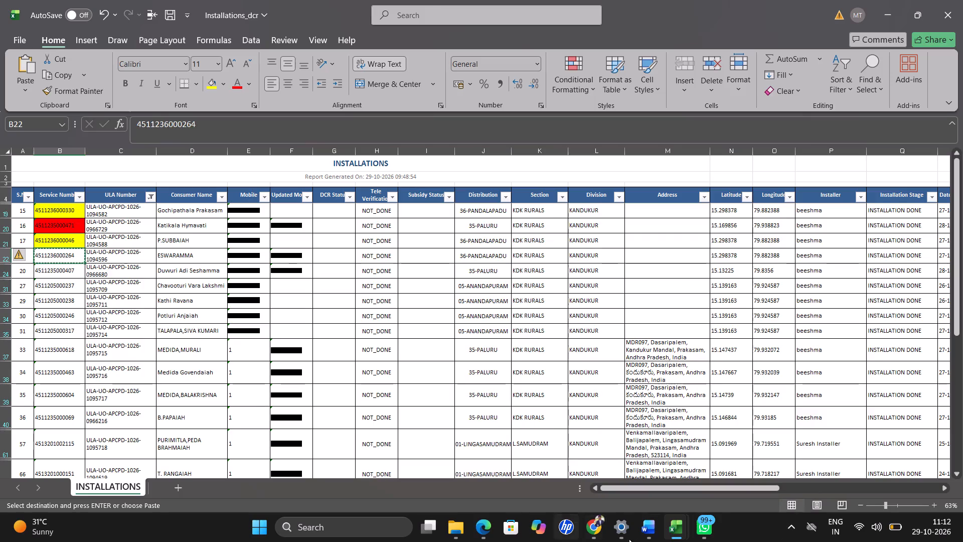
left_click(600, 529, "ctrl")
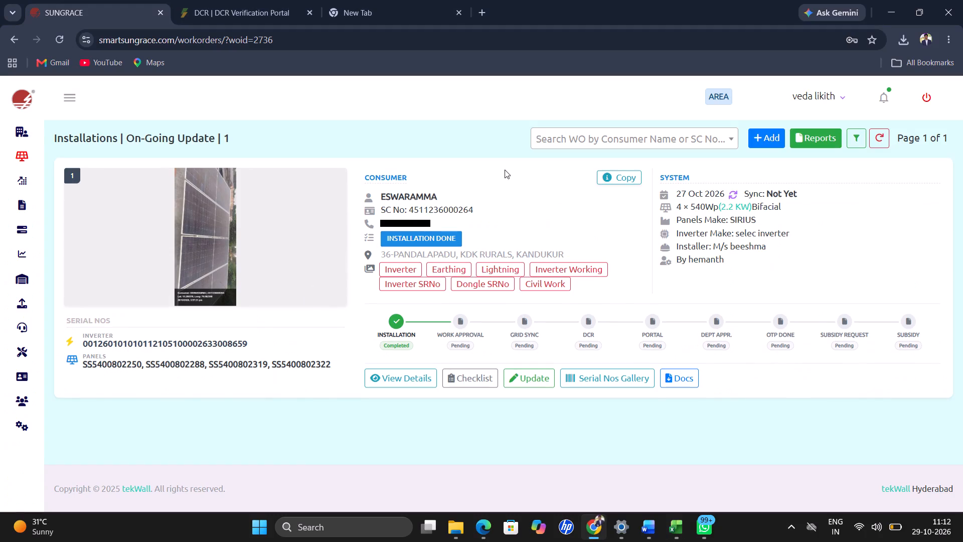
left_click(640, 183, "ctrl")
left_click(595, 232, "ctrl")
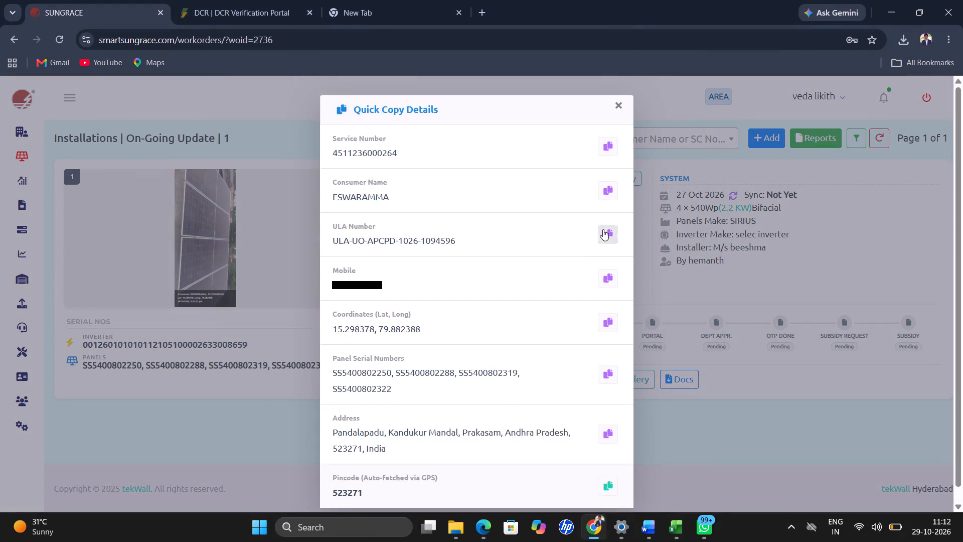
left_click_drag(603, 229, 610, 235, "ctrl")
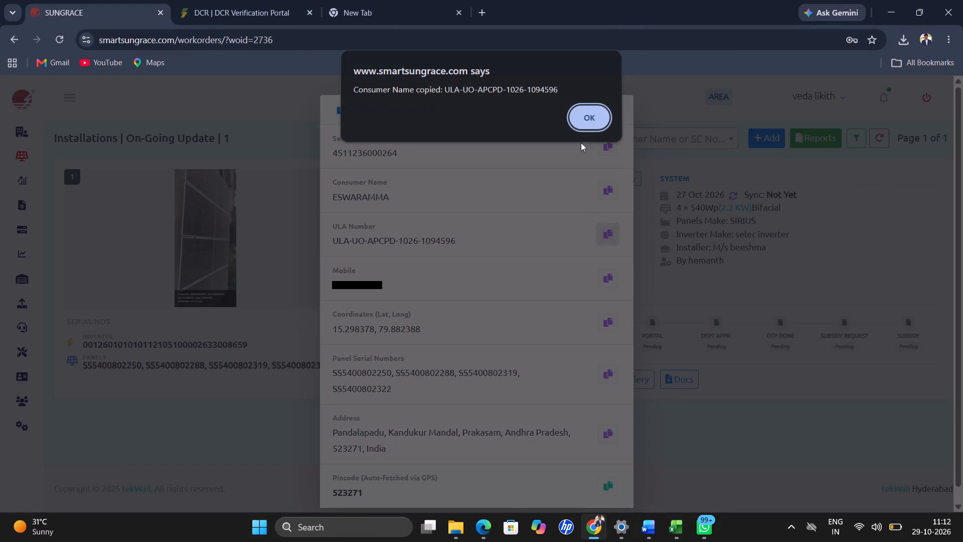
left_click(606, 126, "ctrl")
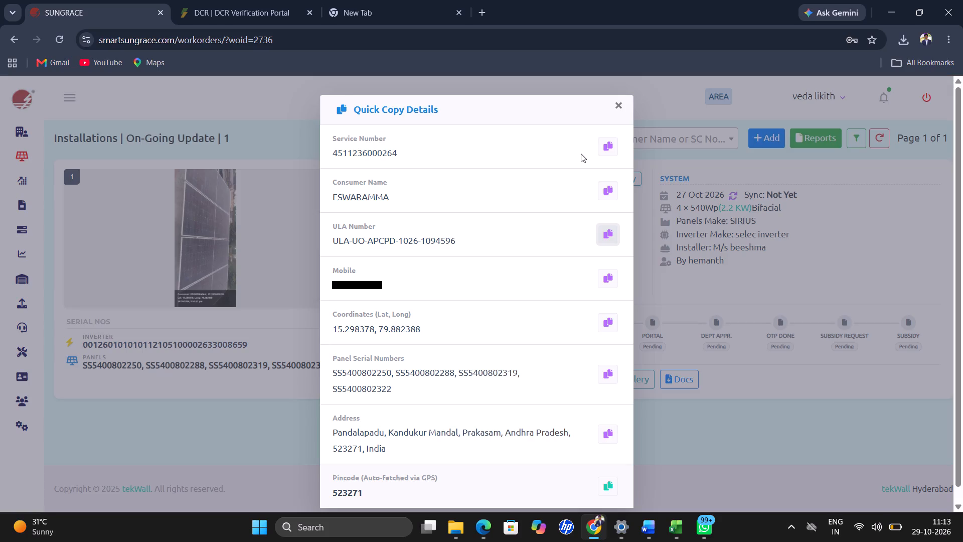
left_click(259, 16, "ctrl")
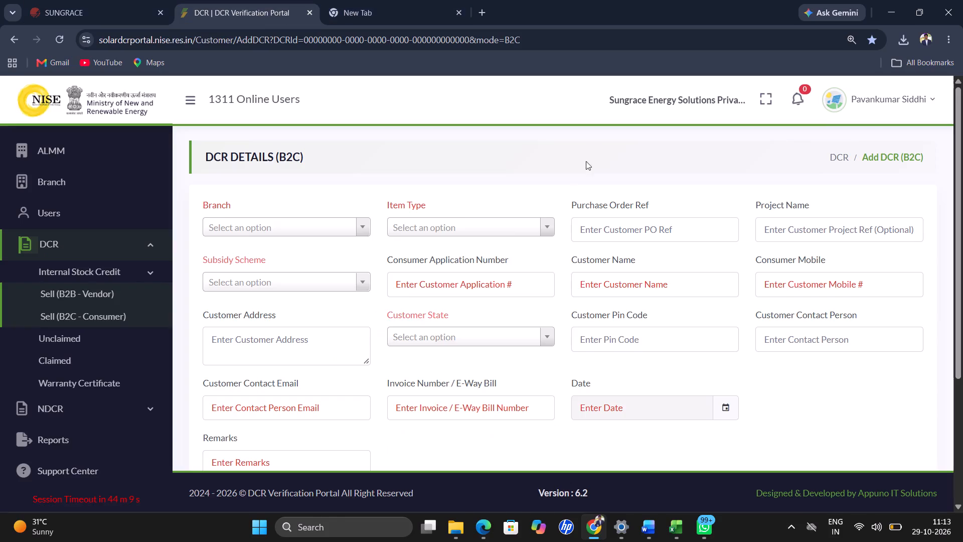
left_click(440, 279, "ctrl")
key("ctrl+v")
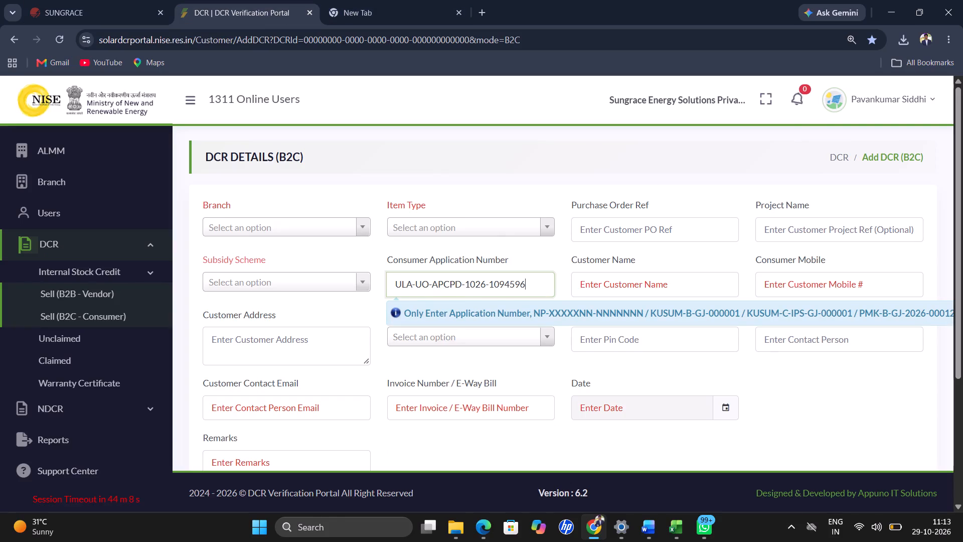
Set the Andhra Pradesh branch, item type Solar Panels and subsidy scheme PM Surya Ghar: Muft Bijli Yojana.
left_click(551, 222)
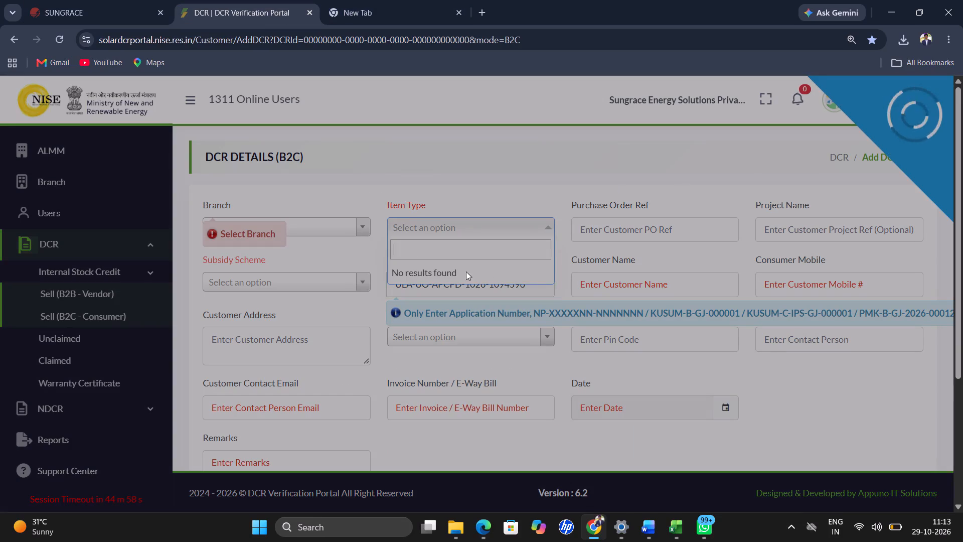
left_click(292, 222)
left_click(279, 285)
left_click(471, 230)
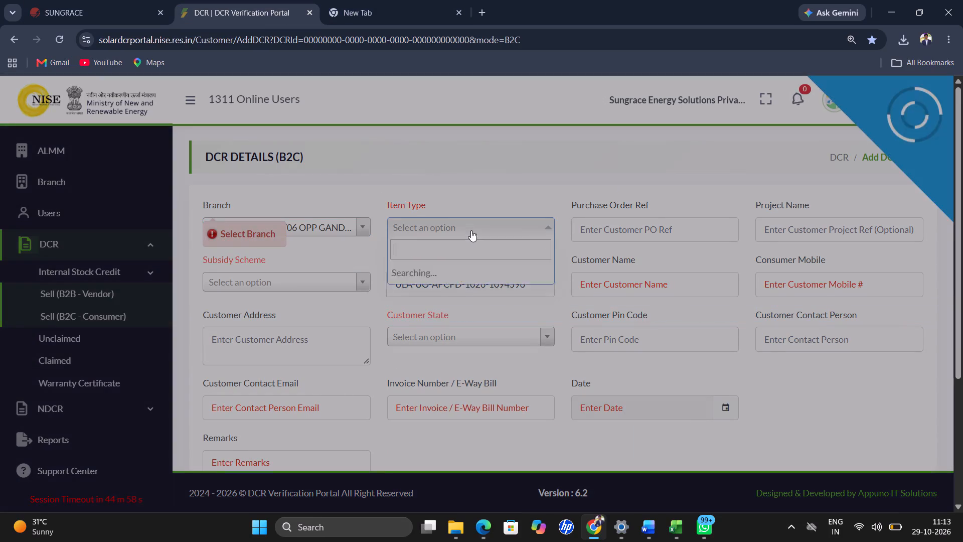
left_click(409, 274)
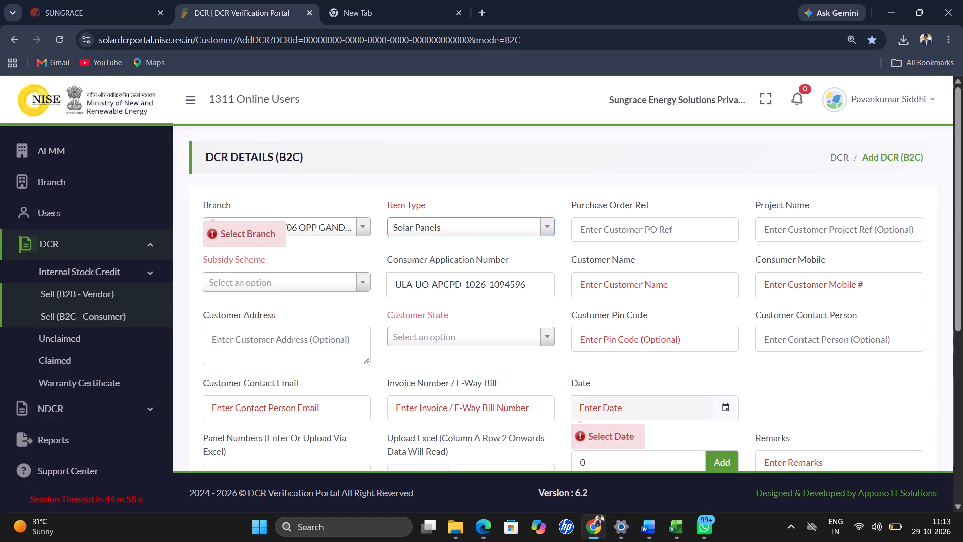
left_click(308, 273)
left_click(282, 390)
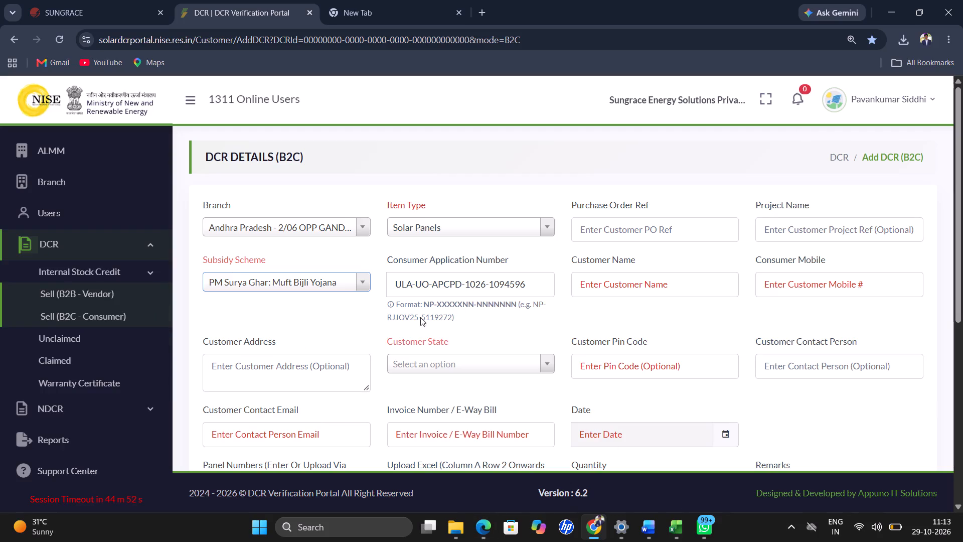
Copy the four panel serial numbers from the SUNGRACE quick-copy details into the DCR form's Panel Numbers.
left_click(99, 0)
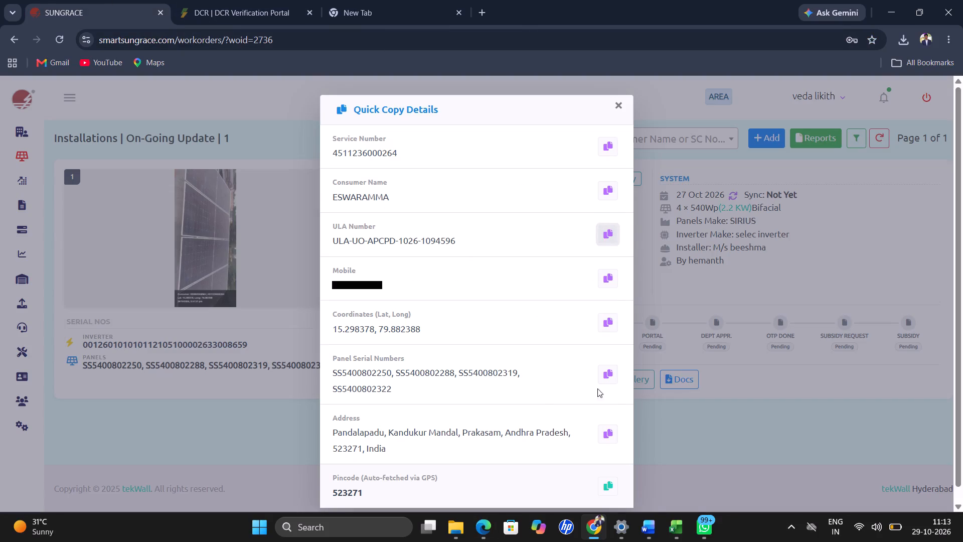
left_click(610, 380)
left_click(593, 135)
left_click(253, 4)
scroll(377, 404, "down", 4)
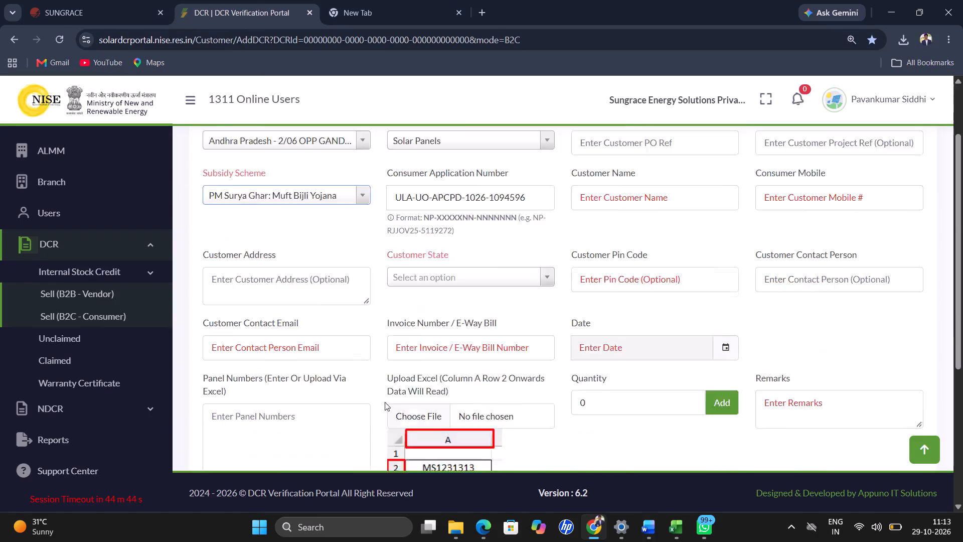
left_click(289, 274)
key("ctrl+v")
key("ctrl+space")
key("ctrl+c")
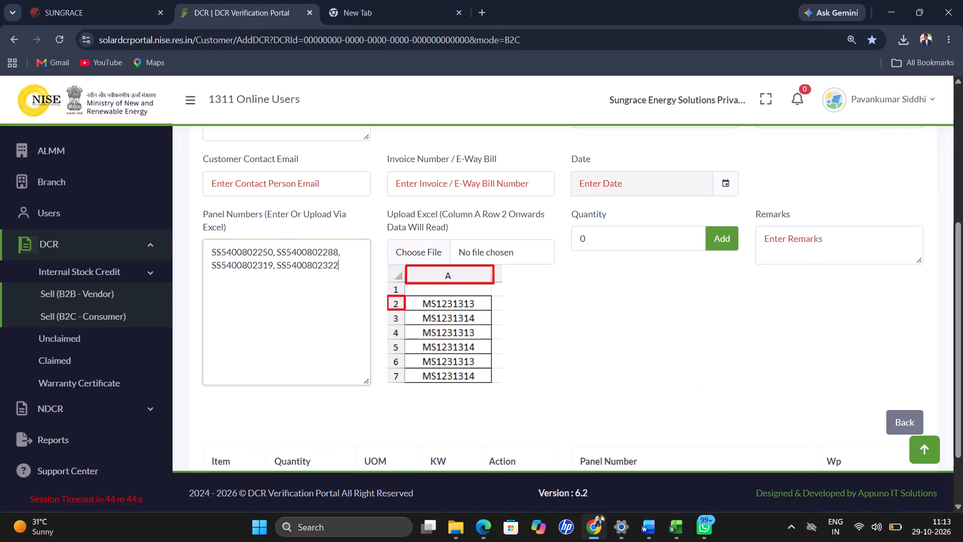
Remove the commas between the pasted panel numbers and put each of the four serials on its own line.
key("Up")
key("Up")
key("Right")
key("Right")
key("Right")
key("Right")
key("Right")
key("Right")
key("Right")
key("Right")
key("Right")
key("Right")
key("Right")
key("Right")
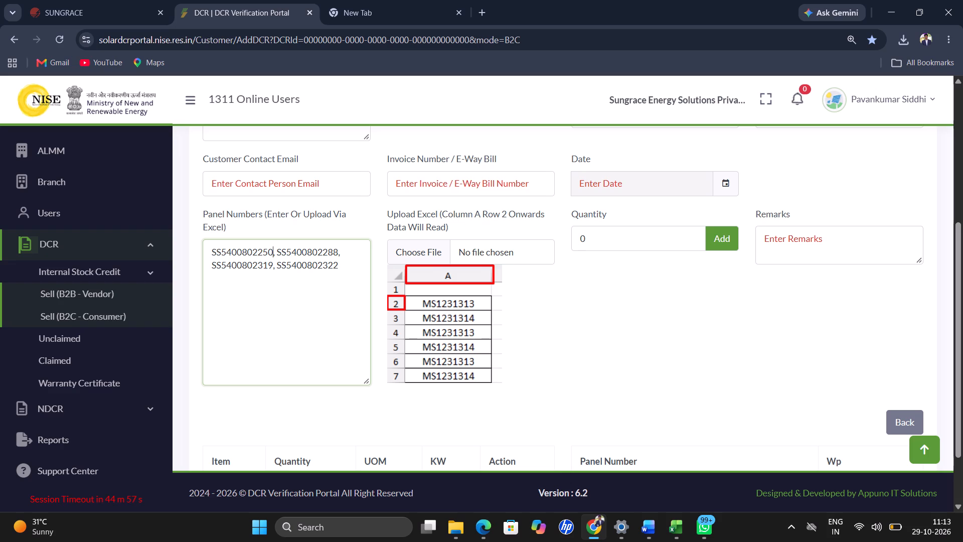
key("Right")
key("BackSpace")
key("Return")
key("Right")
key("Right")
key("Right")
key("Right")
key("Right")
key("Right")
key("Right")
key("Right")
key("Right")
key("Right")
key("Right")
key("Right")
key("Right")
key("Right")
key("Right")
key("Right")
key("Right")
key("Right")
key("Right")
key("Right")
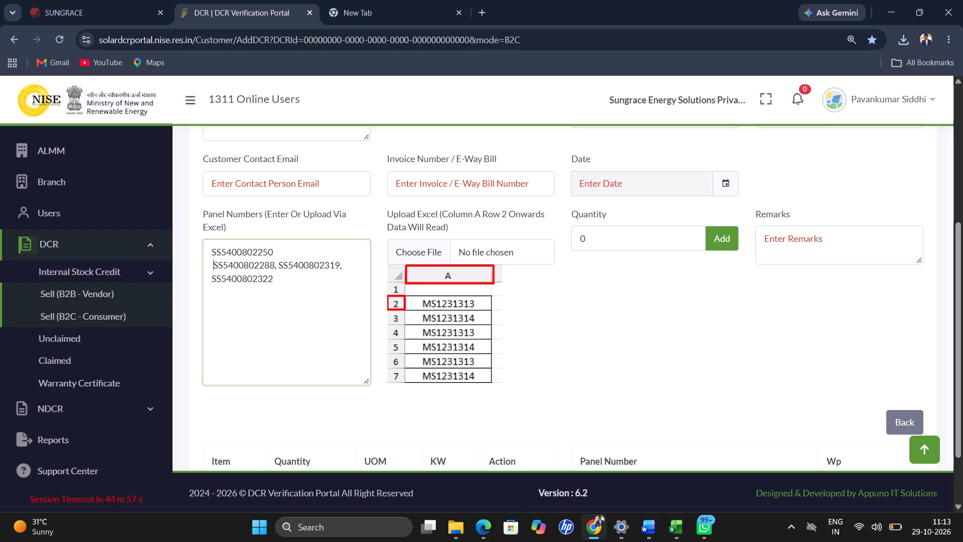
key("Left")
key("Left")
key("Left")
key("Left")
key("Left")
key("Left")
key("BackSpace")
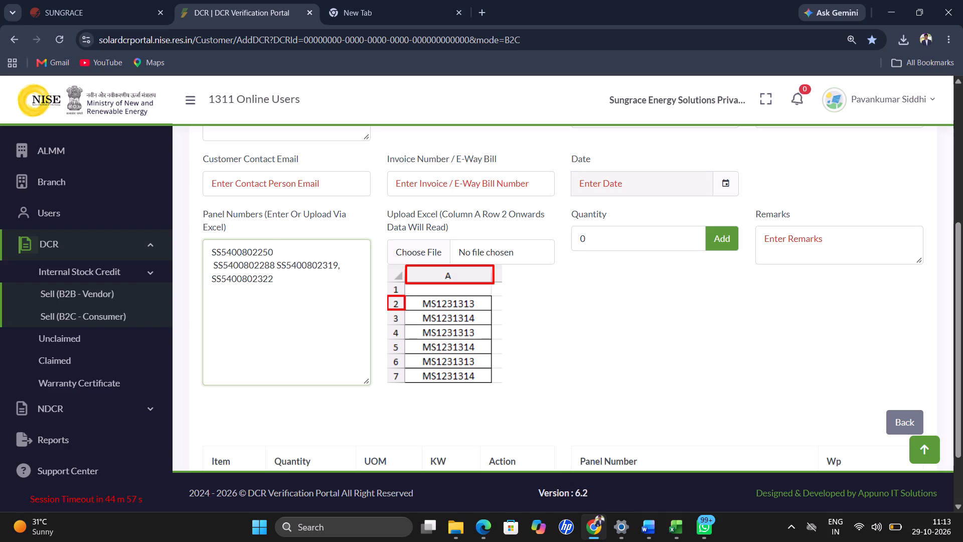
key("Return")
key("Right")
key("Right")
key("Right")
key("Right")
key("Right")
key("Right")
key("Right")
key("Right")
key("Right")
key("Right")
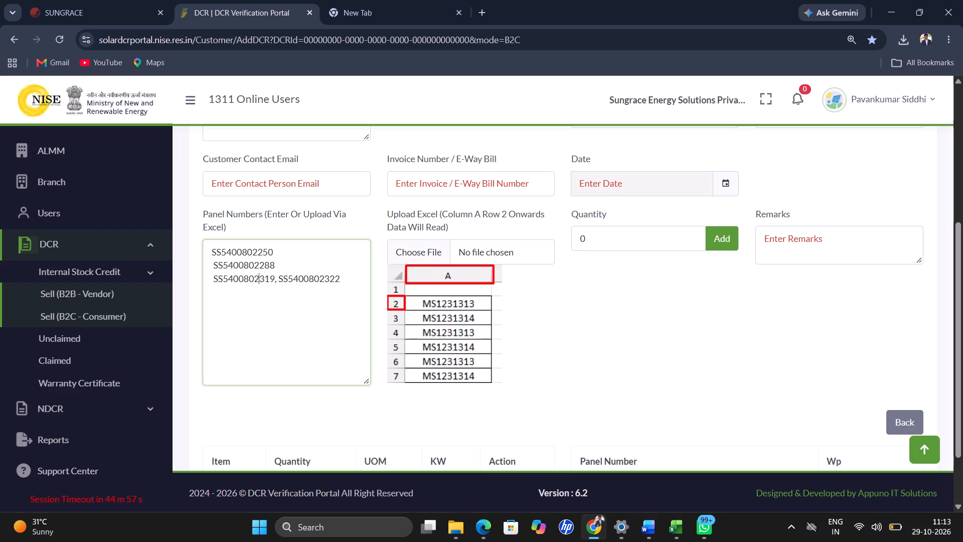
key("Right")
key("Right")
key("Right")
key("Right")
key("BackSpace")
key("Return")
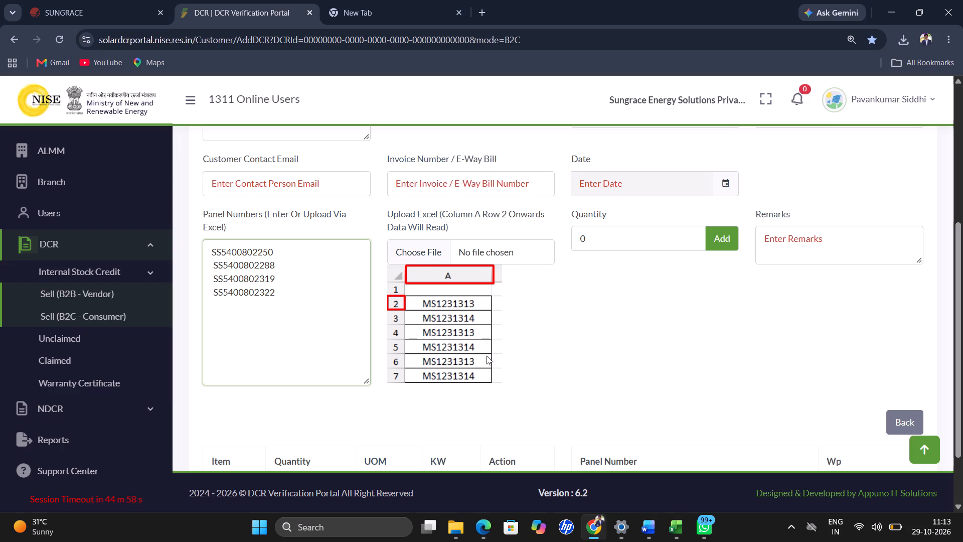
Set the panel quantity to 4.
left_click(638, 238)
key("BackSpace")
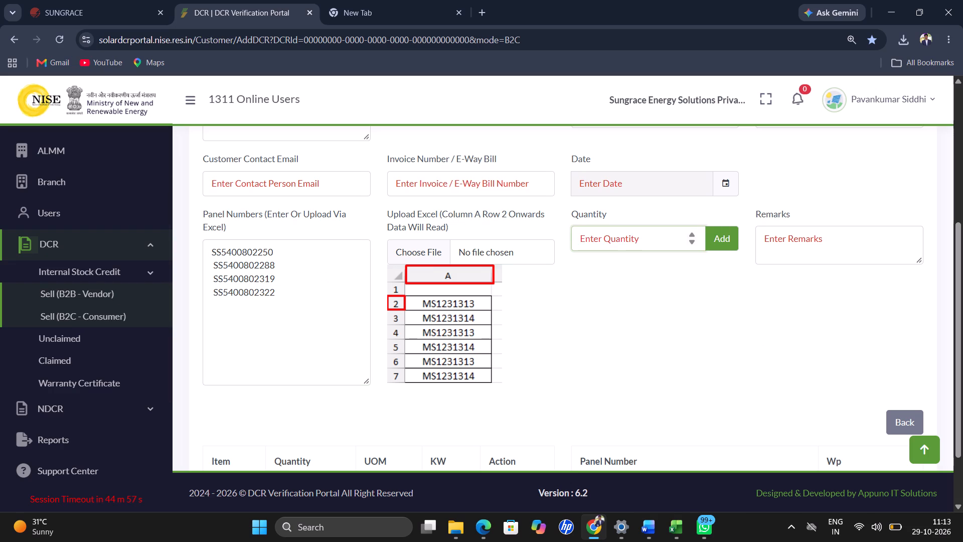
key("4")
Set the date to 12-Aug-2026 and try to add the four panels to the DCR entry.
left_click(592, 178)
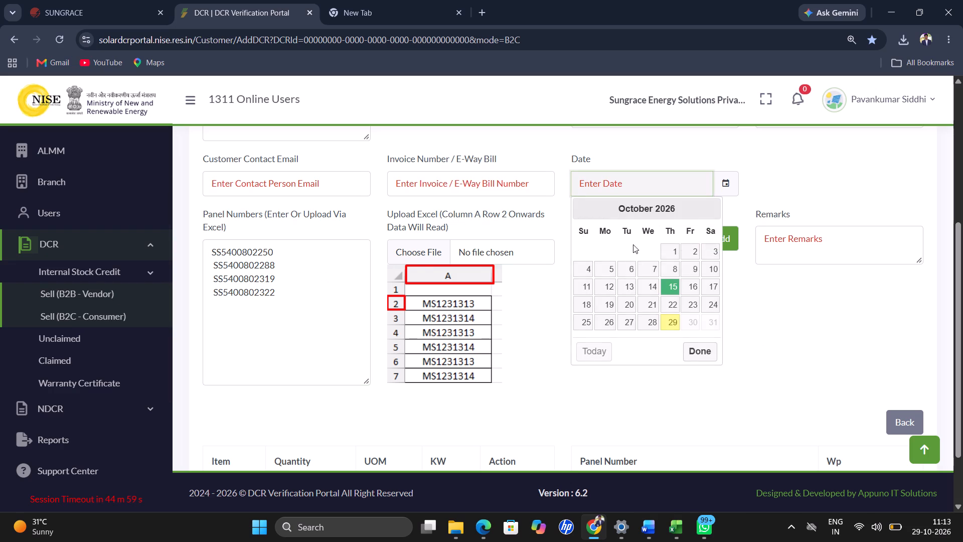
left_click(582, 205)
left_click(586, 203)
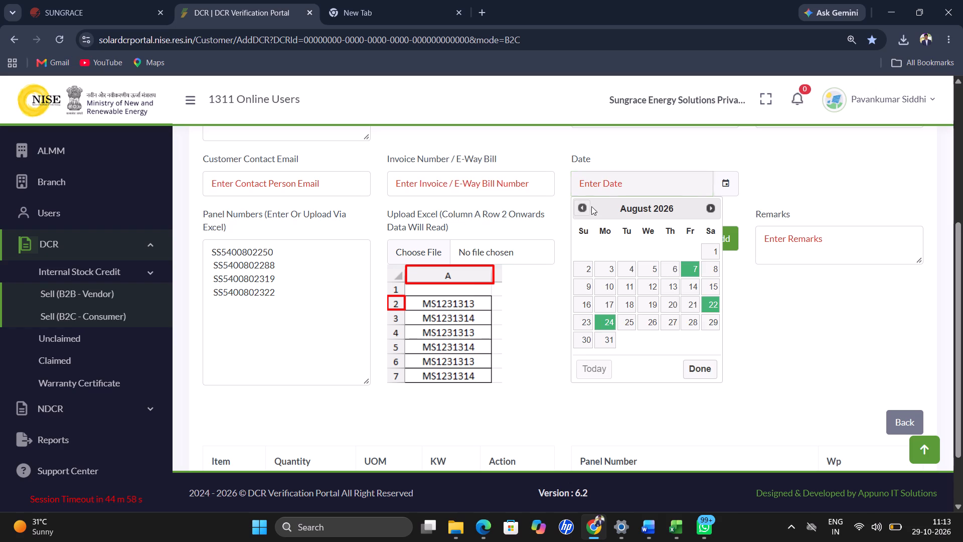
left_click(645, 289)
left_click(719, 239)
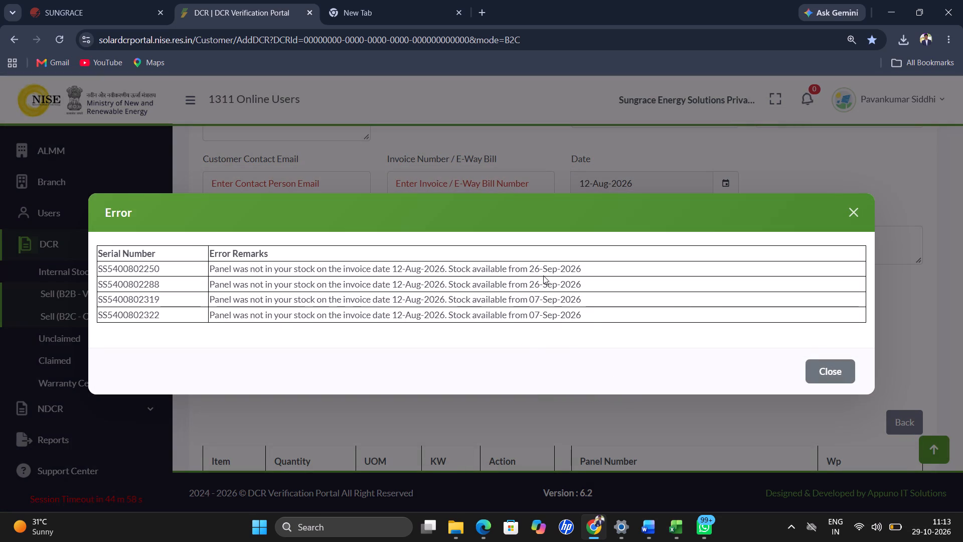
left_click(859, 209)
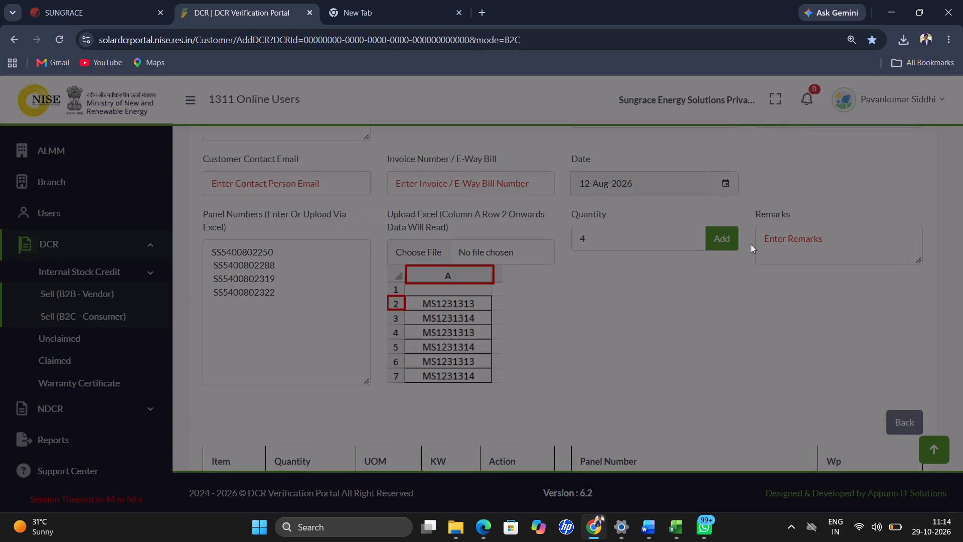
Set the DCR date to 30-Sep-2026 and add the four panels to the entry.
left_click(691, 187)
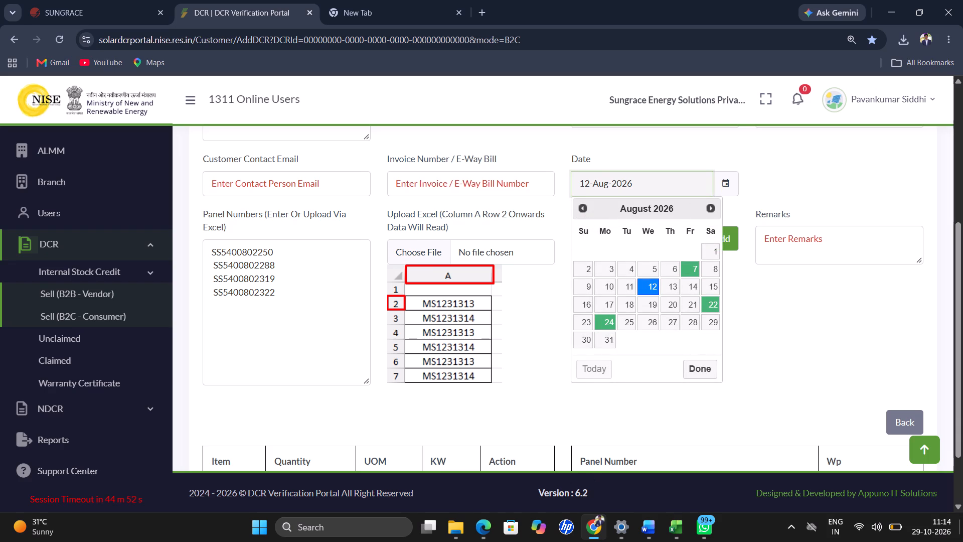
left_click(710, 212)
left_click(710, 212)
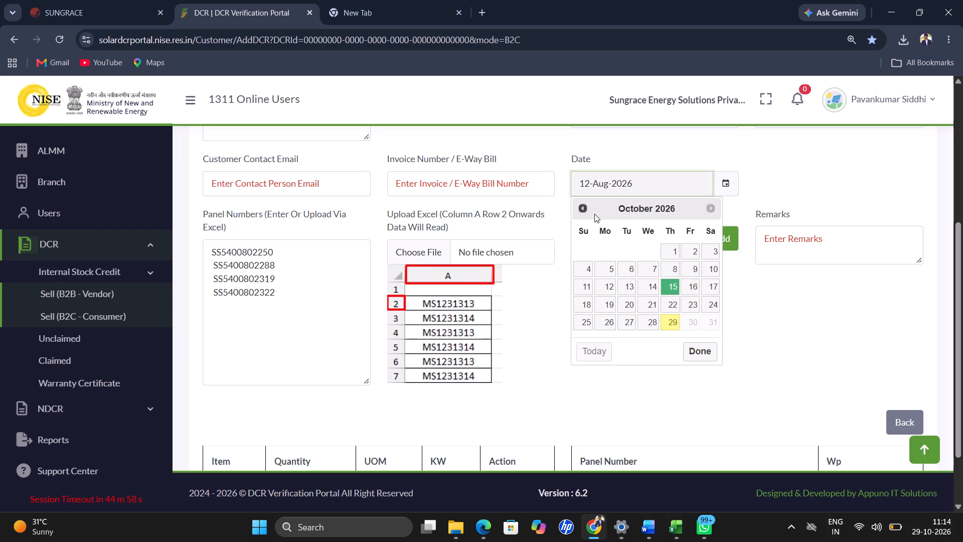
left_click(586, 206)
left_click(658, 318)
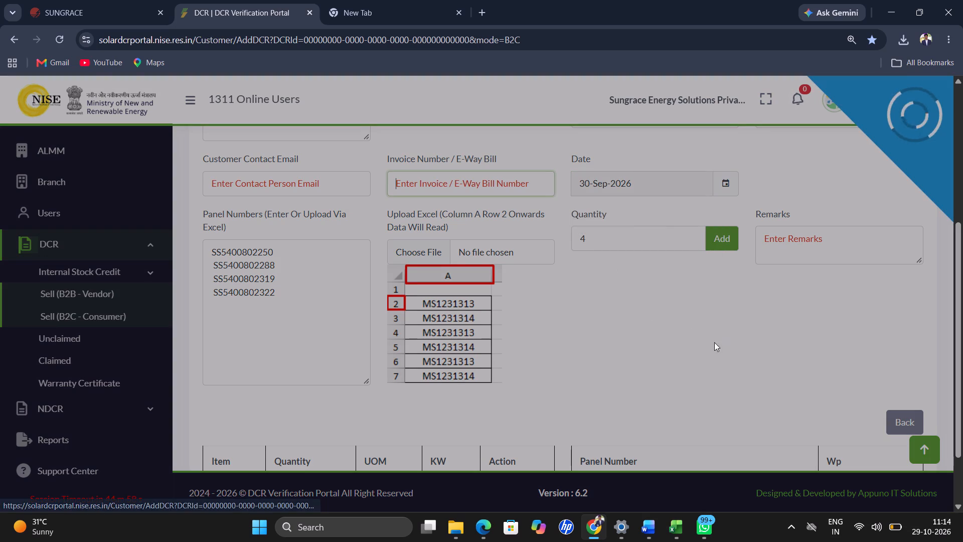
left_click(730, 233)
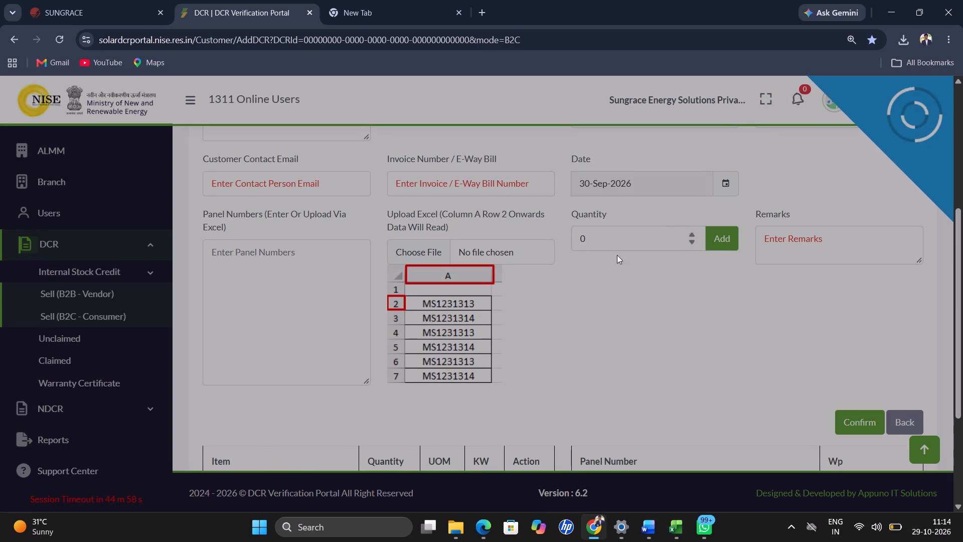
Create a new folder named 242 inside the DCR009 folder in File Explorer.
scroll(596, 261, "up", 6)
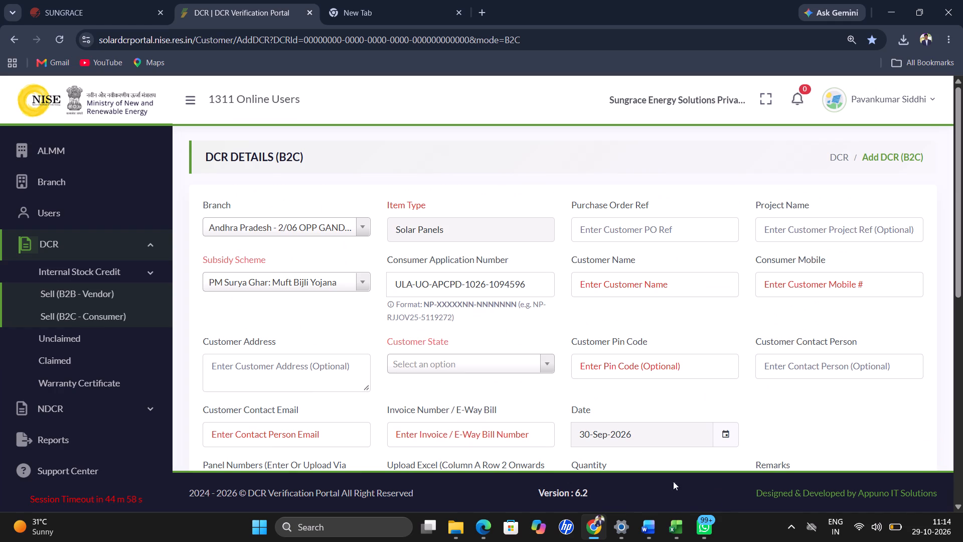
left_click(673, 521)
left_click(612, 460)
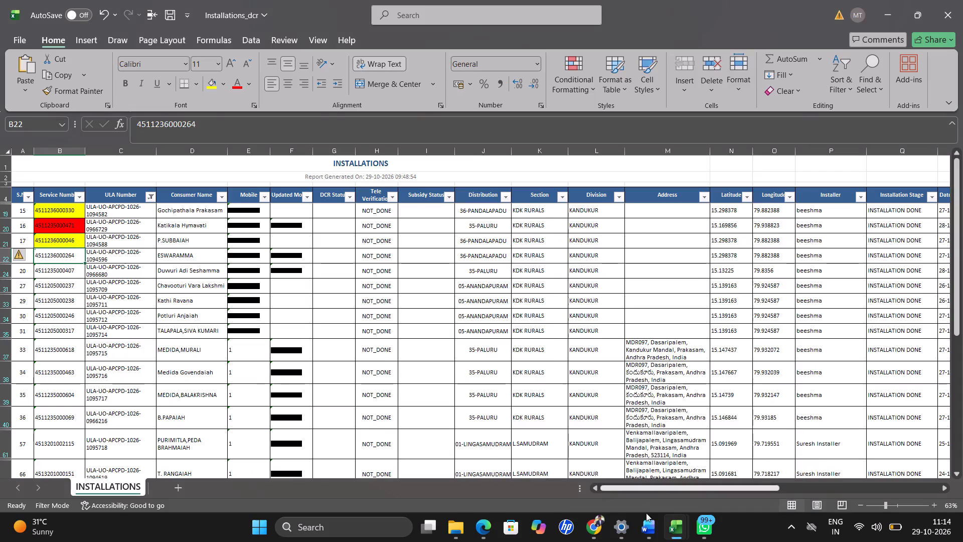
left_click(451, 532)
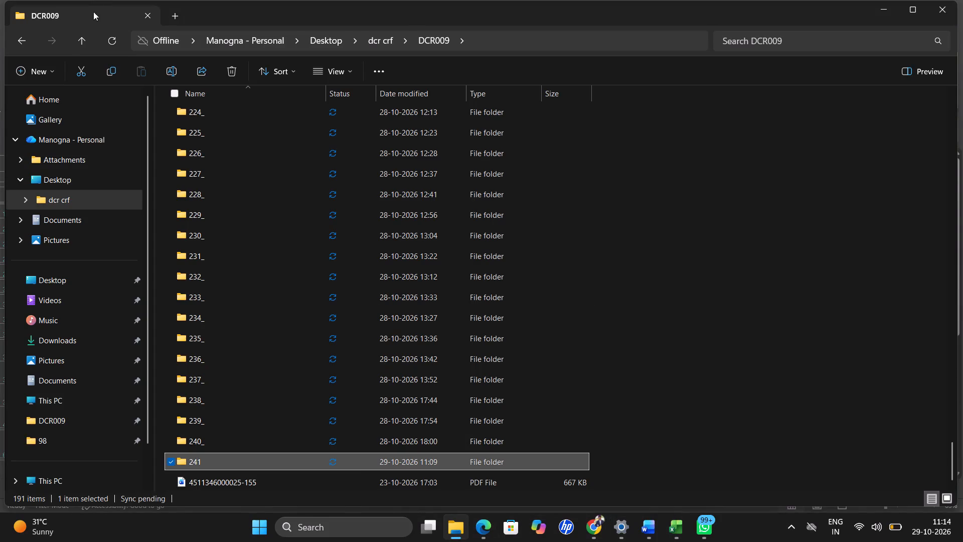
left_click(45, 68)
left_click(73, 105)
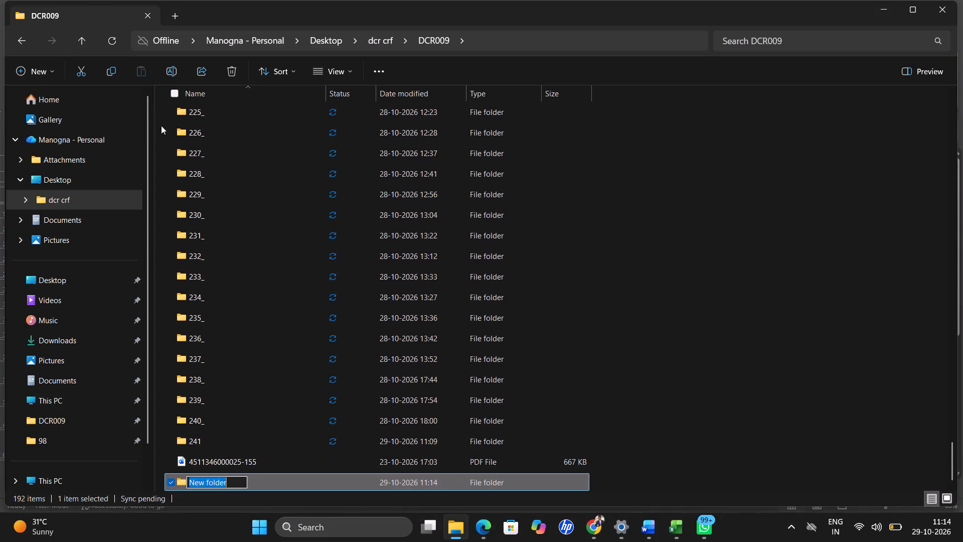
key("BackSpace")
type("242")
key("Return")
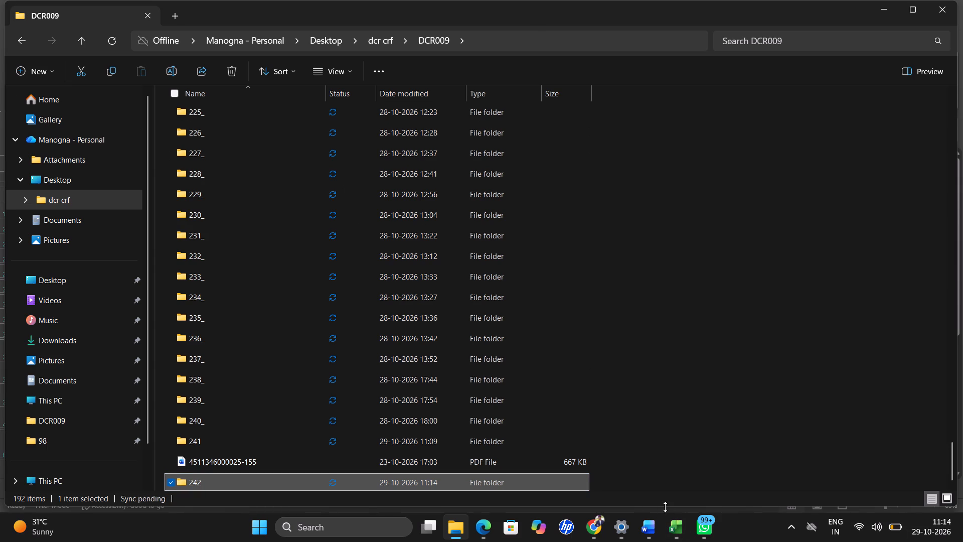
Return to the DCR form in Chrome and set the Customer State to Andhra Pradesh (37).
left_click(592, 525)
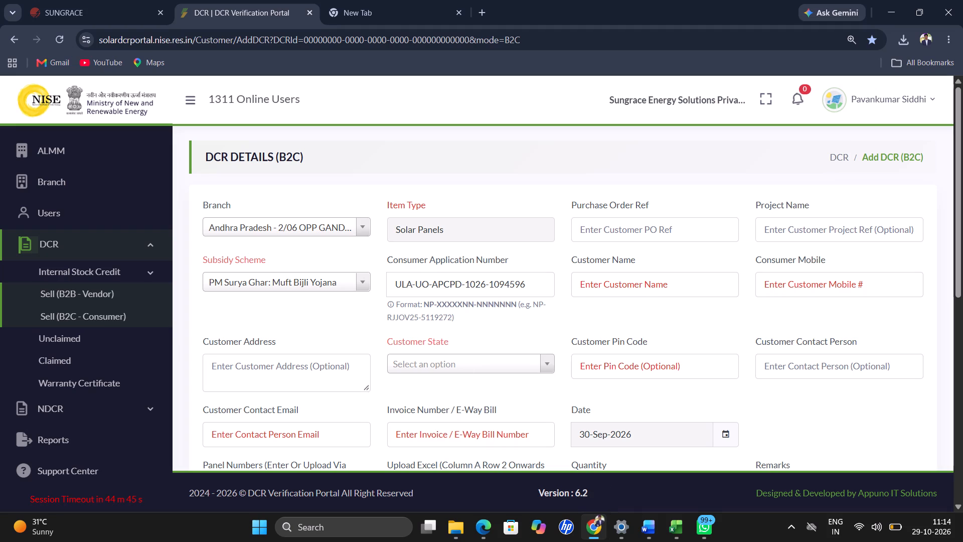
left_click(516, 359)
left_click(462, 271)
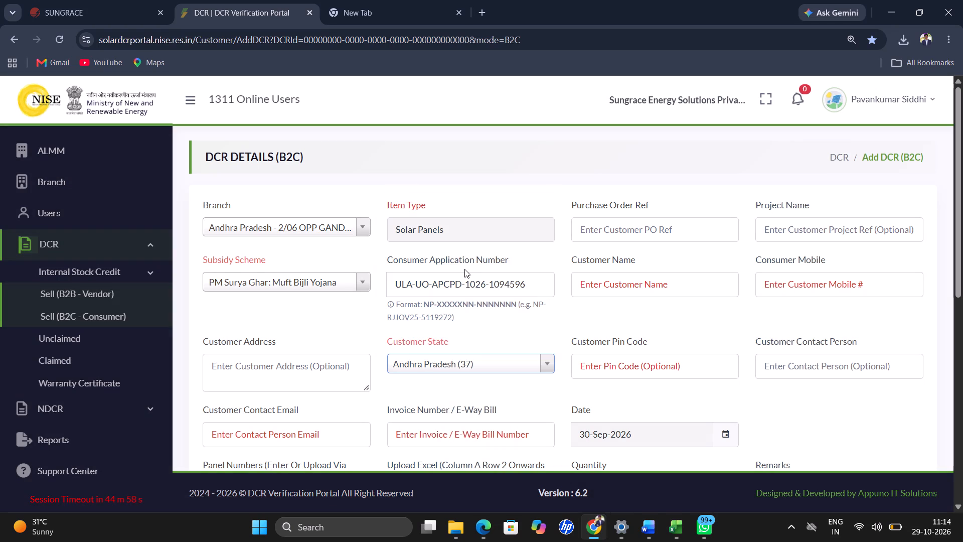
Copy the project name SC ST HOMES 10.44MW ULA KANDUKURU DIVISION from the Word details document into the DCR form's Project Name.
scroll(515, 301, "down", 1)
left_click(481, 375)
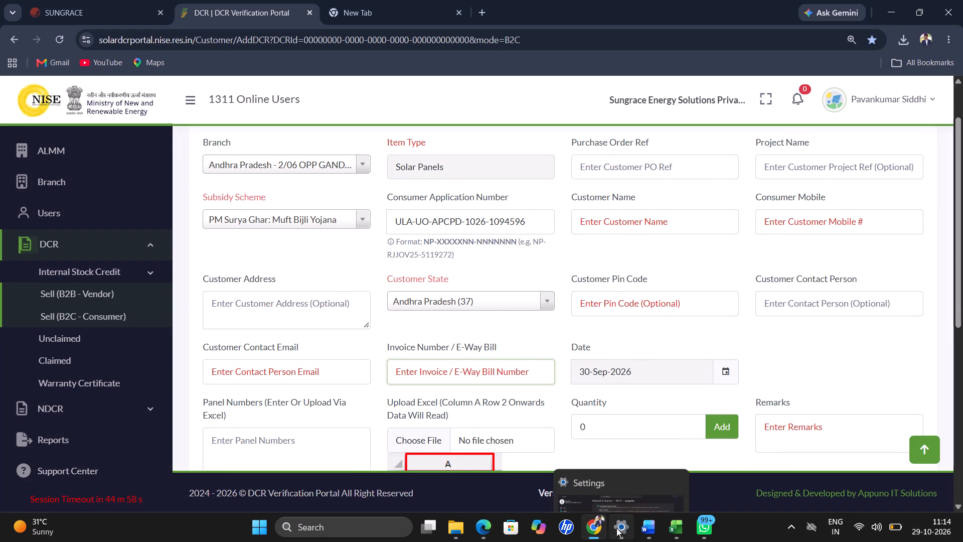
left_click(655, 493)
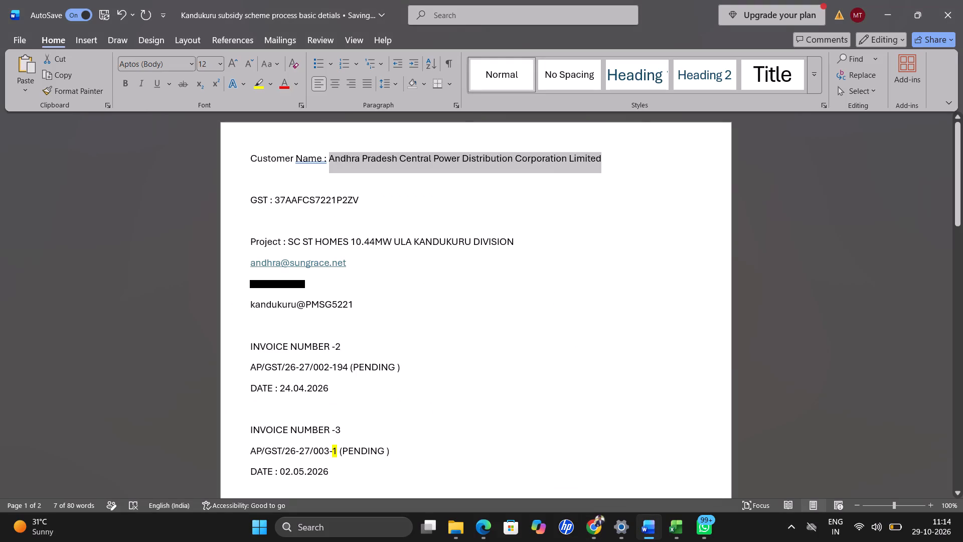
left_click_drag(288, 244, 536, 250)
key("ctrl+c")
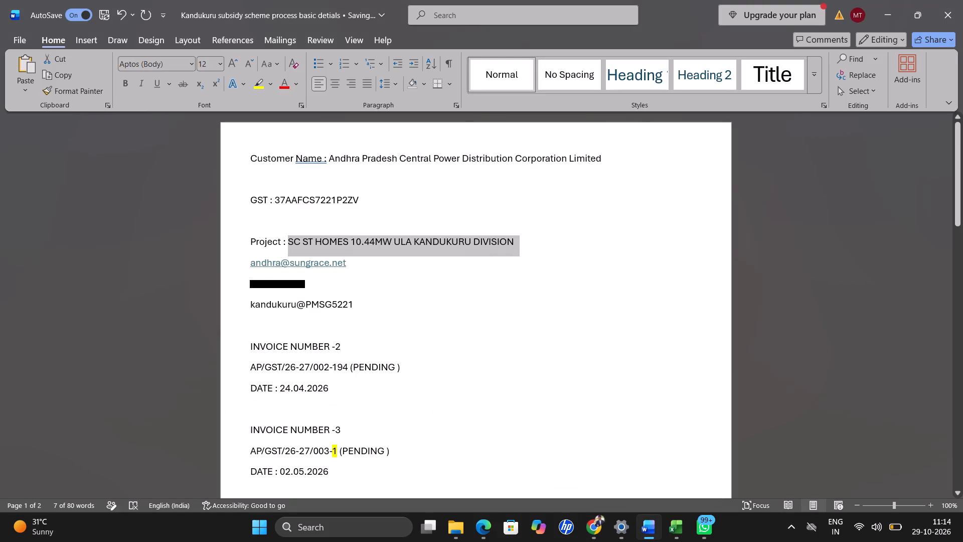
left_click(598, 526)
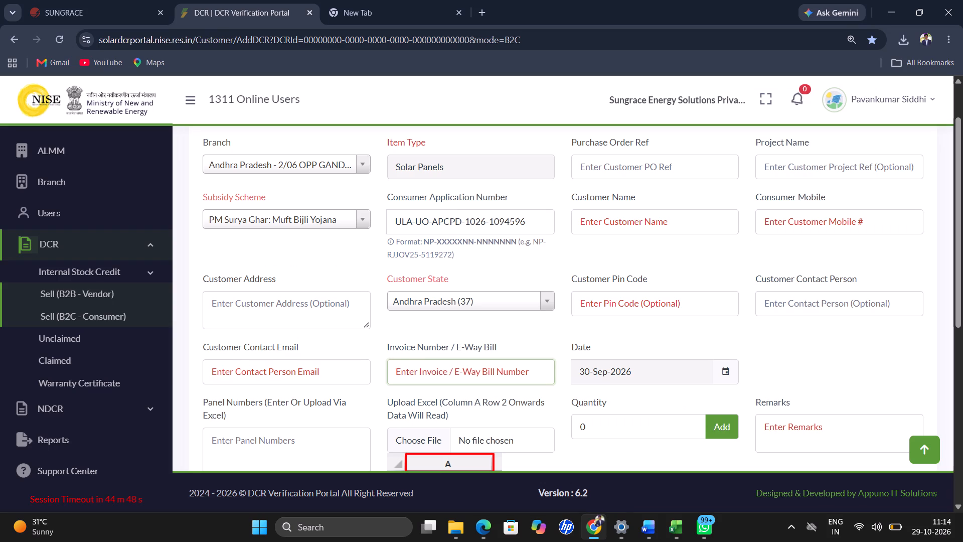
left_click(815, 216)
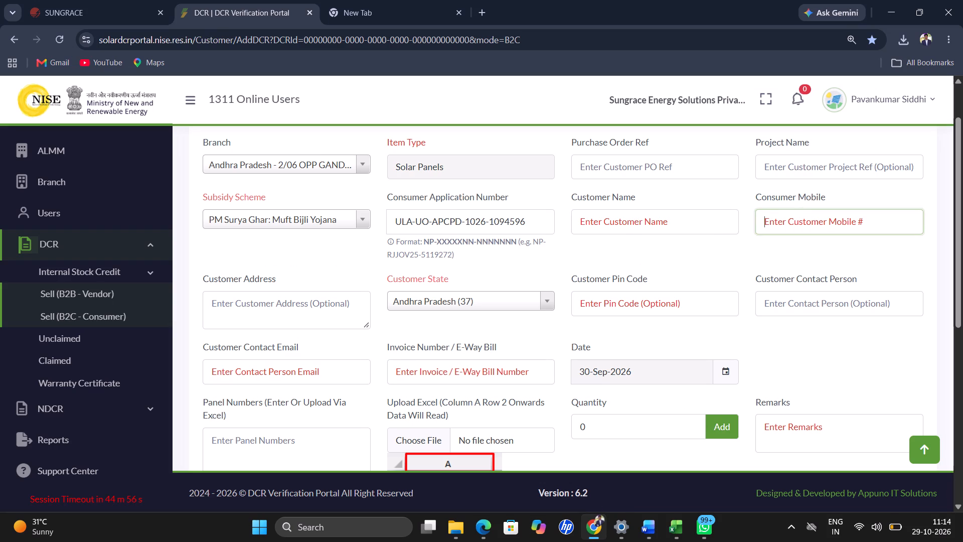
left_click(794, 168)
key("ctrl+v")
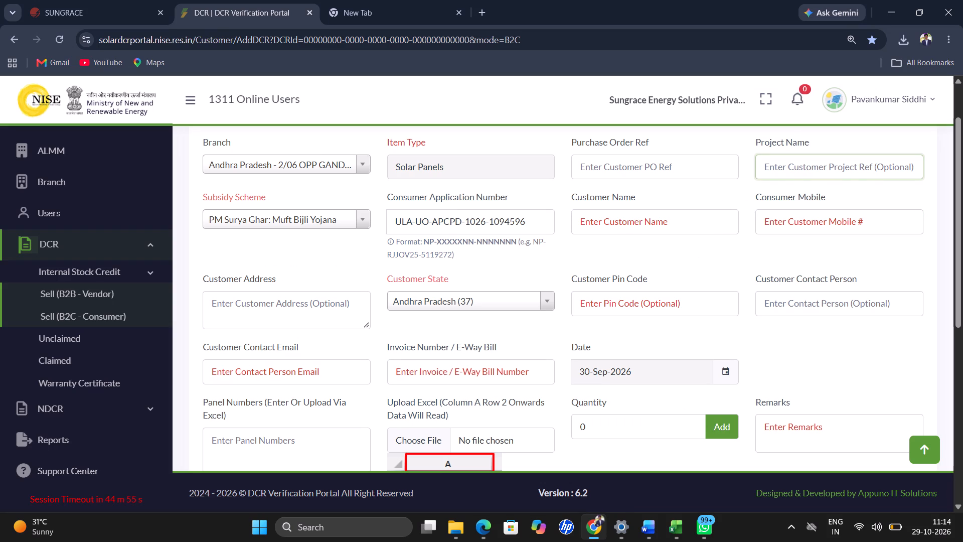
Copy Andhra Pradesh Central Power Distribution Corporation Limited from the Word document into the DCR form's Customer Name.
left_click(692, 222)
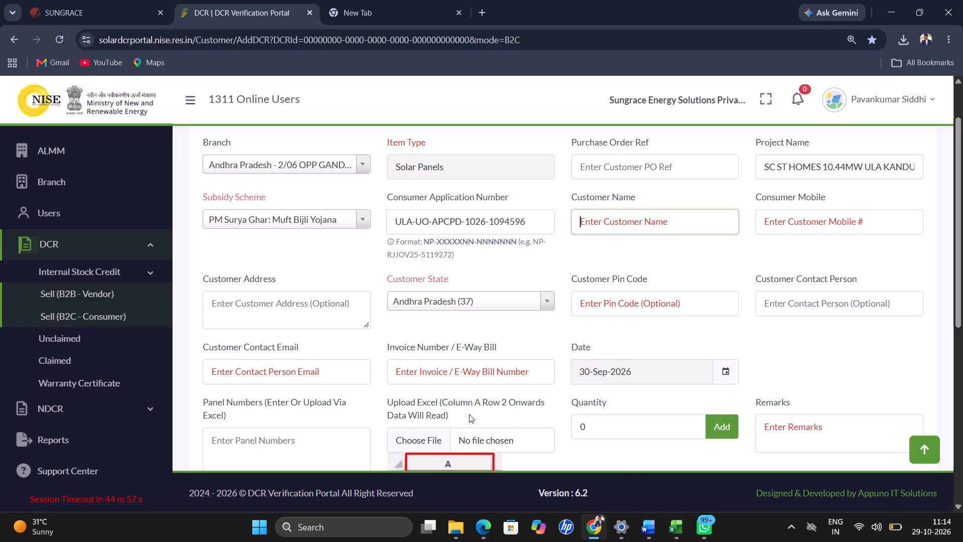
left_click(646, 526)
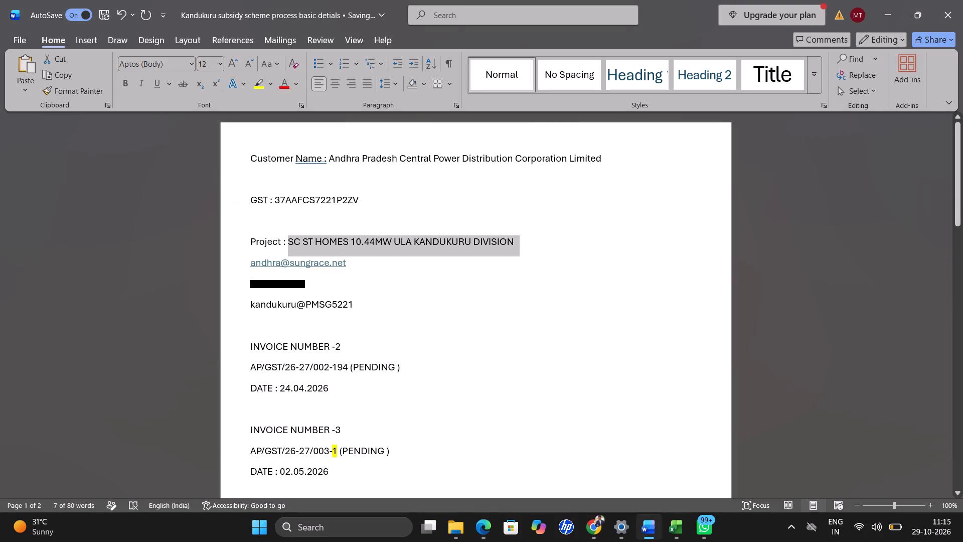
left_click_drag(333, 158, 591, 162)
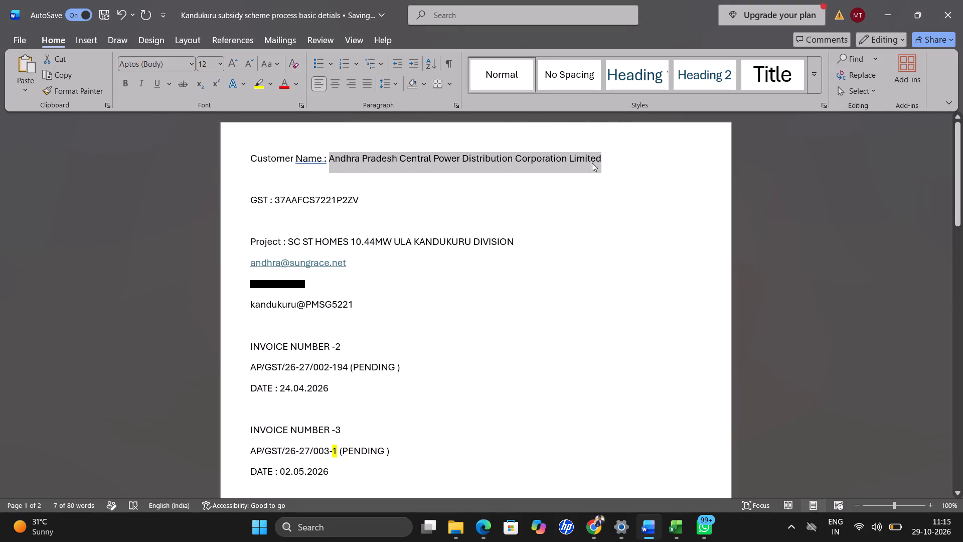
key("ctrl+c")
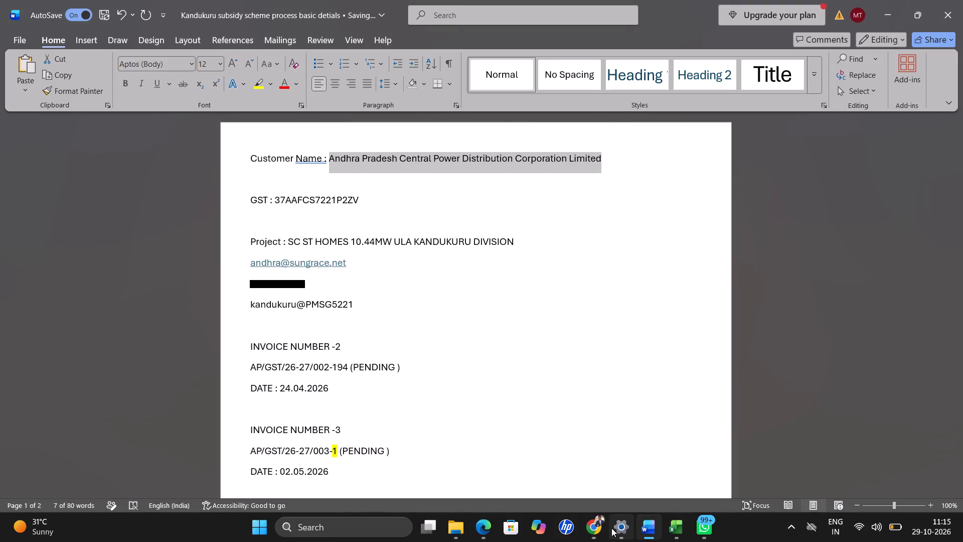
left_click(602, 527)
key("ctrl+v")
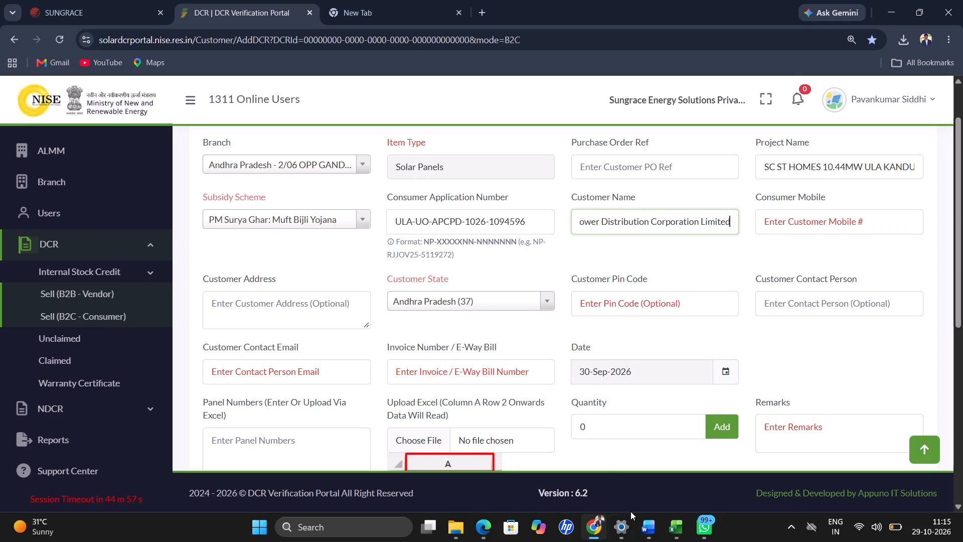
Copy the invoice 9 prefix from the Word document into the DCR form and complete the invoice number as AP/GST/26-27/009-242.
left_click(644, 531)
scroll(505, 352, "down", 13)
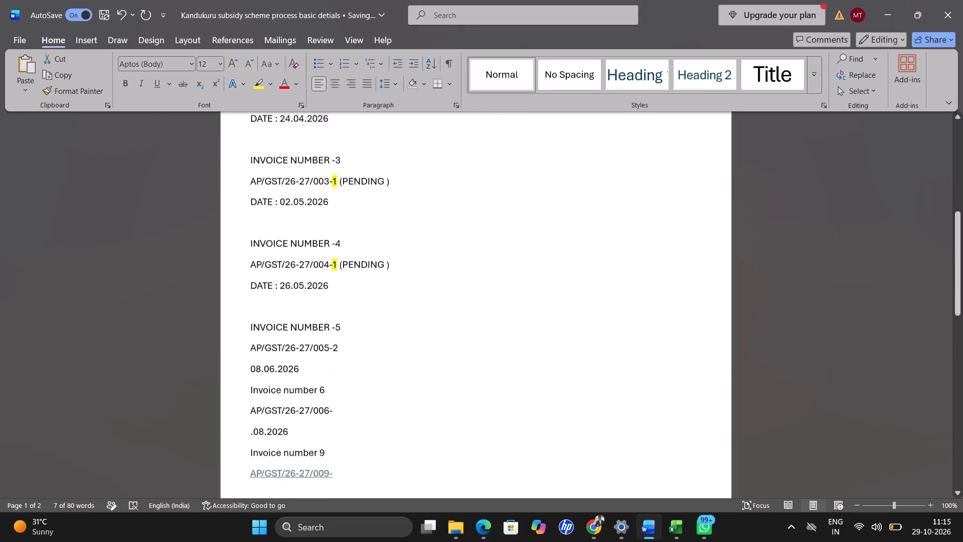
scroll(478, 352, "down", 7)
scroll(389, 275, "up", 3)
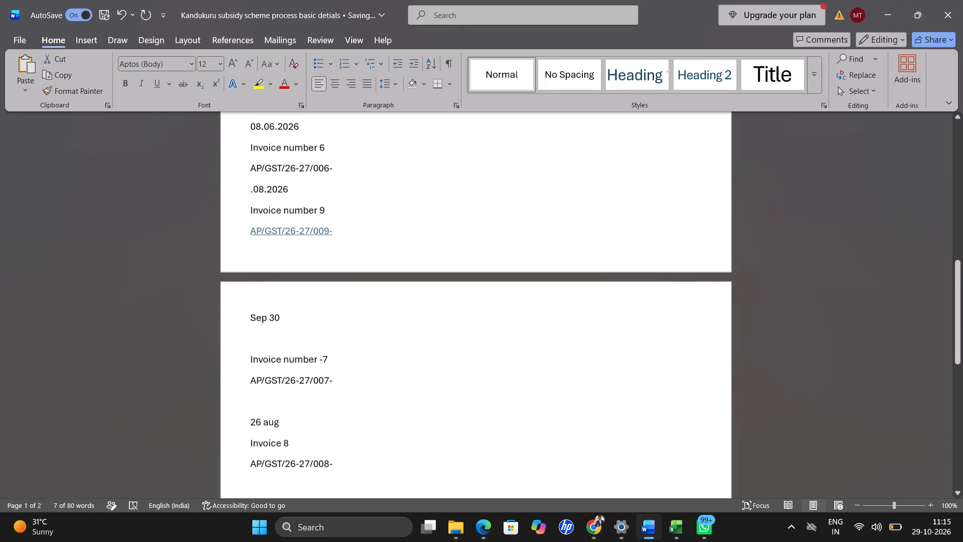
left_click_drag(343, 230, 219, 227)
key("ctrl+c")
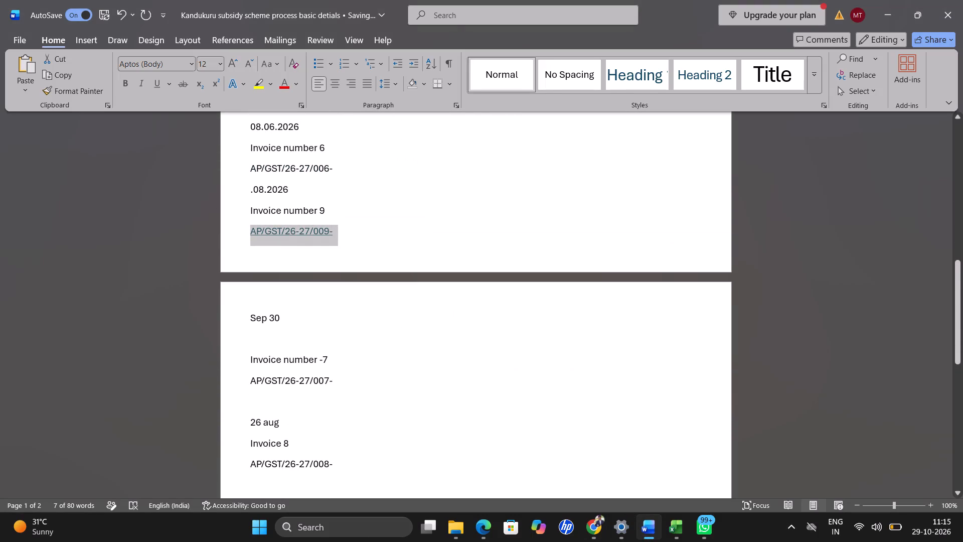
left_click(593, 524)
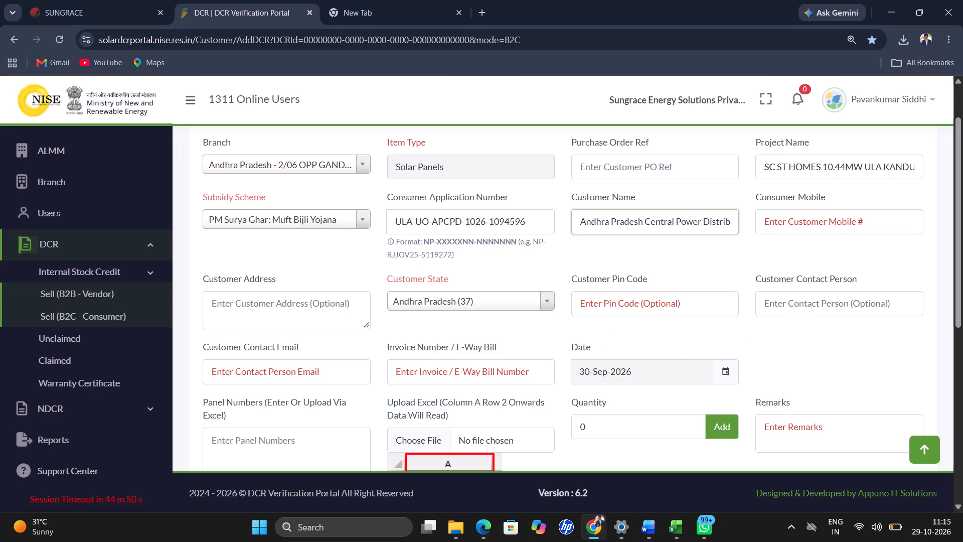
left_click(447, 375)
key("ctrl+v")
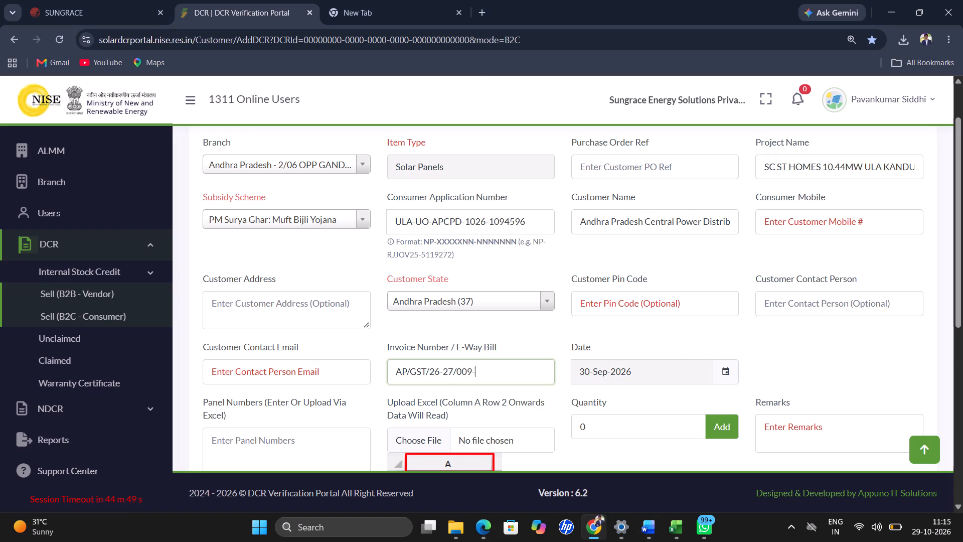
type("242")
Copy the consumer's address from the SUNGRACE quick-copy details into the DCR form's Remarks.
left_click(652, 295)
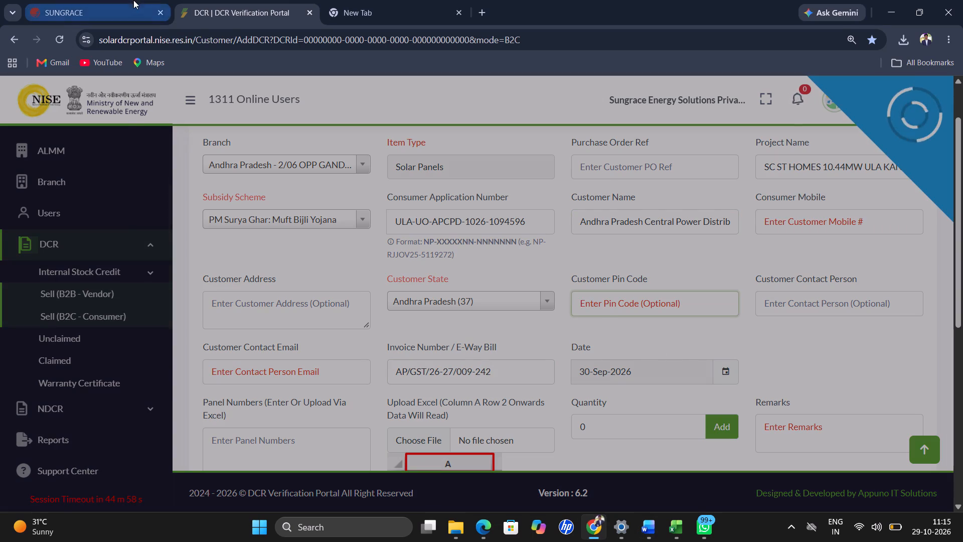
left_click(133, 0)
left_click(597, 433)
left_click_drag(609, 435, 613, 440)
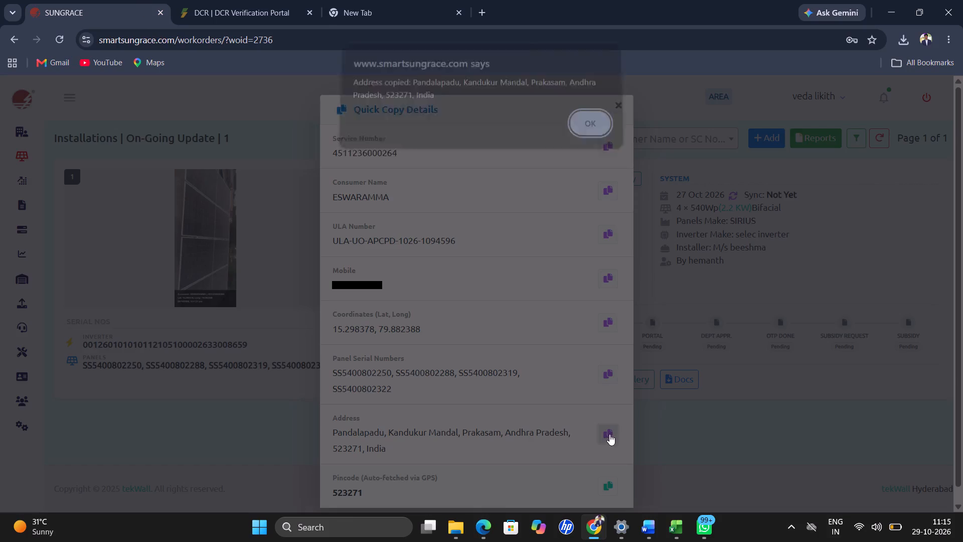
left_click(588, 130)
left_click(268, 2)
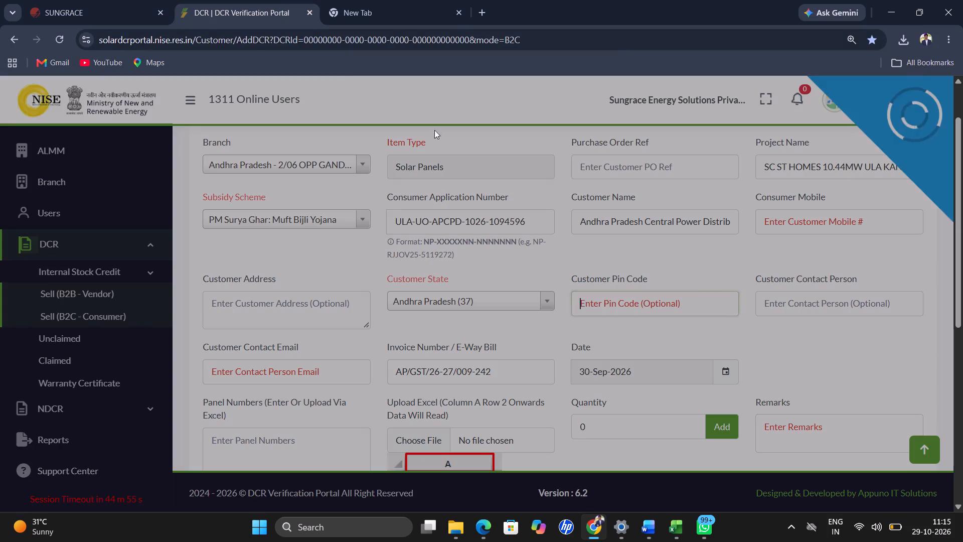
left_click(843, 437)
key("ctrl+v")
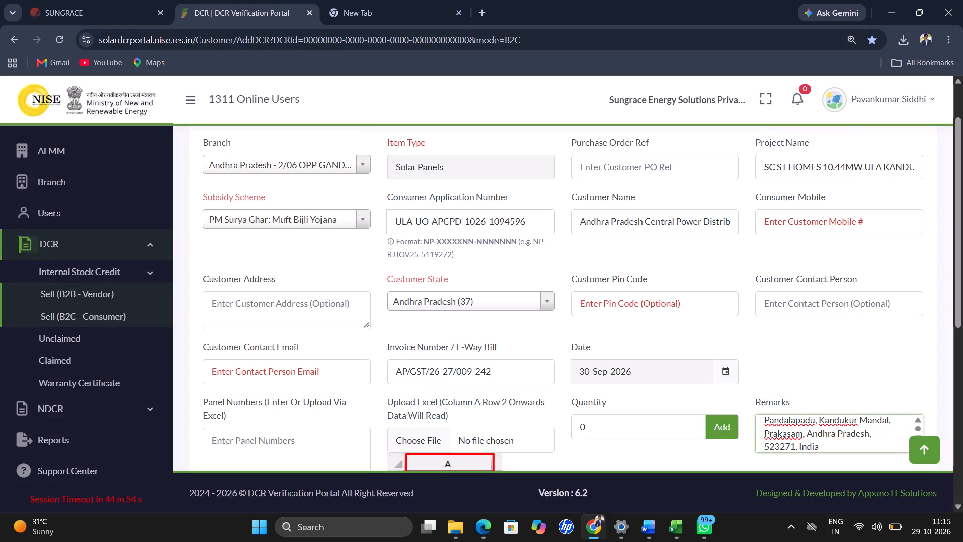
triple_click(788, 448)
left_click(800, 449)
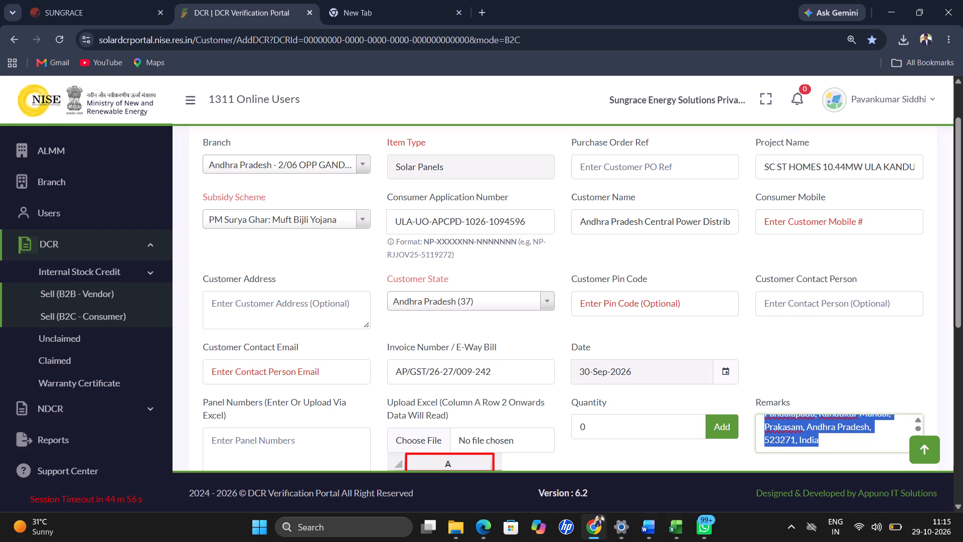
left_click(879, 442)
double_click(836, 443)
left_click(671, 306)
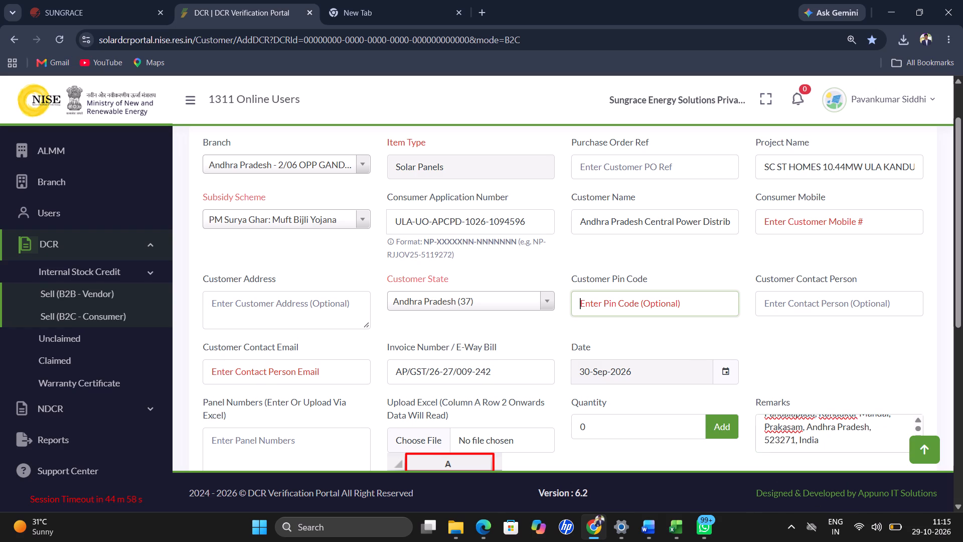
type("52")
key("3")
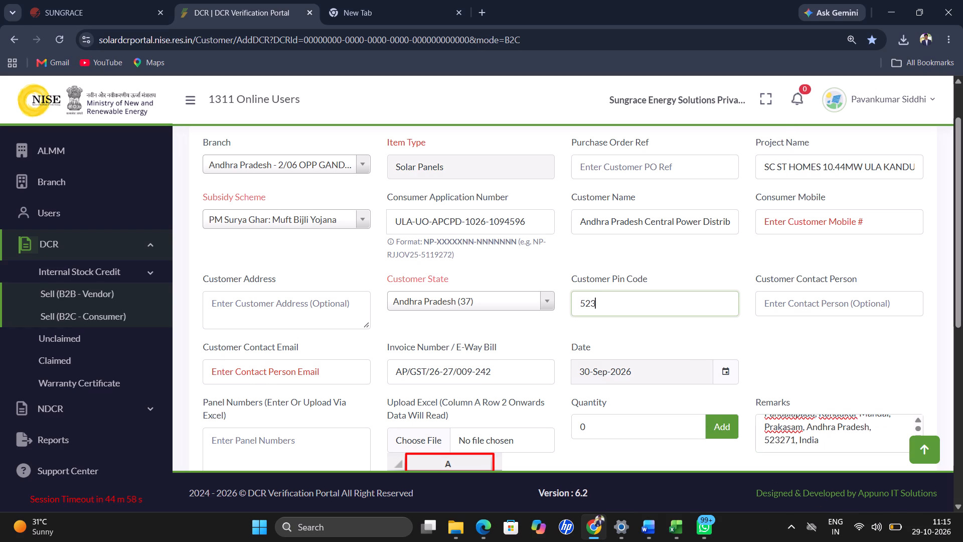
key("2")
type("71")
Review the DCR form from its customer details down to the added solar panel items and panel numbers.
scroll(539, 418, "up", 2)
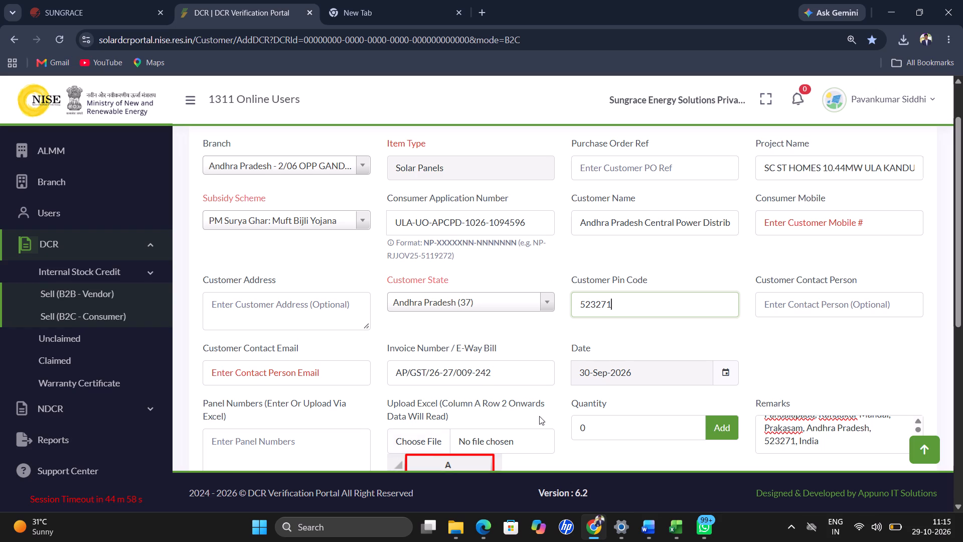
scroll(539, 416, "up", 1)
scroll(540, 414, "down", 2)
scroll(540, 414, "up", 1)
scroll(539, 414, "down", 4)
scroll(457, 301, "down", 4)
scroll(488, 330, "up", 2)
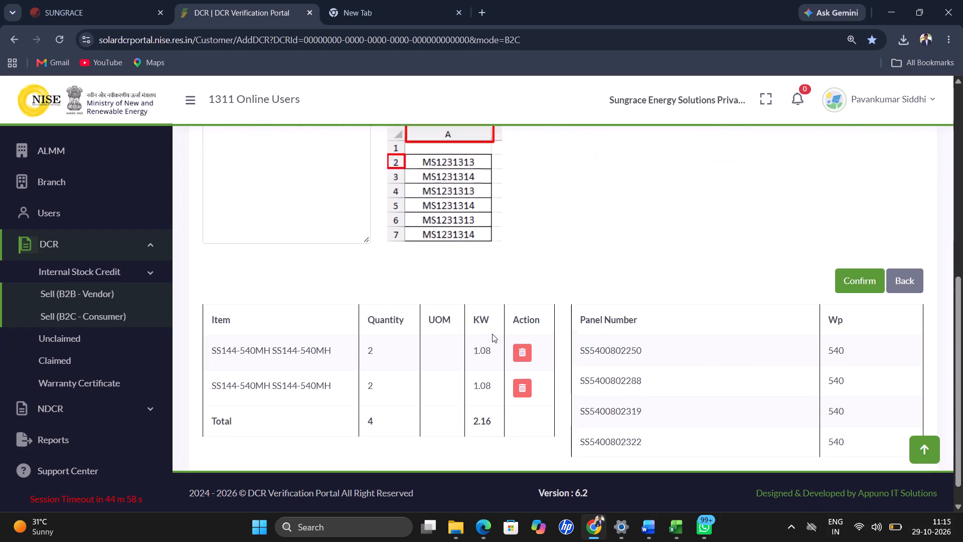
scroll(492, 334, "up", 6)
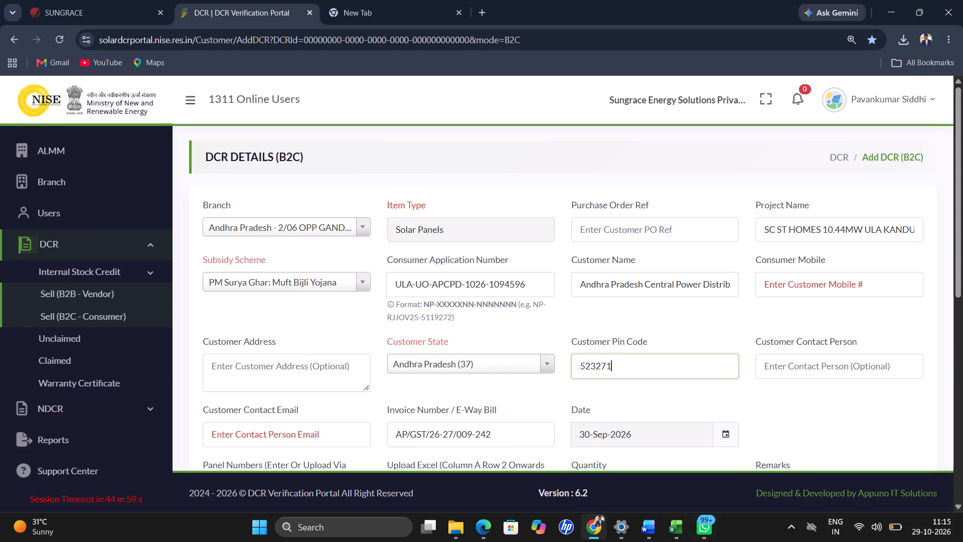
Copy the contact email address from the Word details document into the DCR form's Customer Contact Email.
left_click(652, 533)
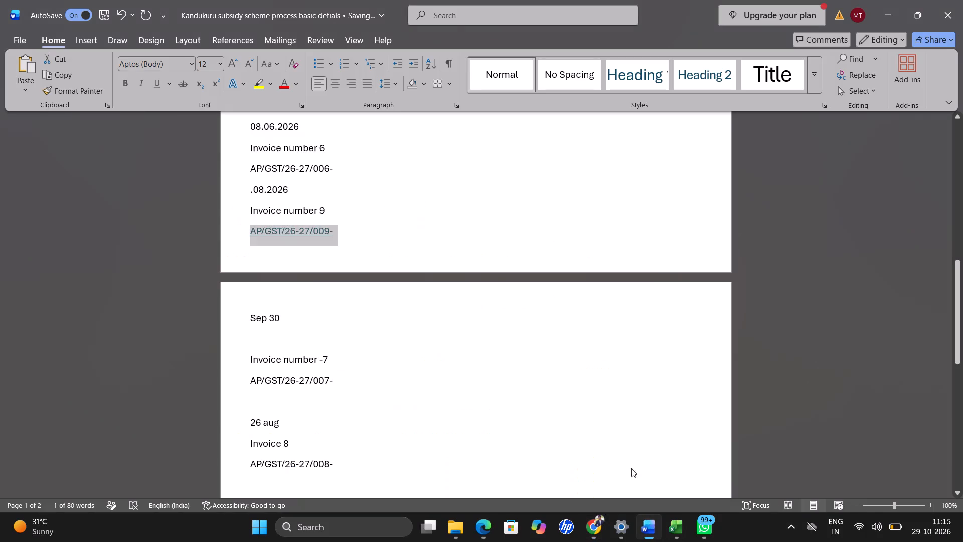
scroll(551, 318, "up", 9)
scroll(878, 233, "up", 3)
scroll(407, 286, "up", 4)
left_click_drag(351, 233, 272, 232)
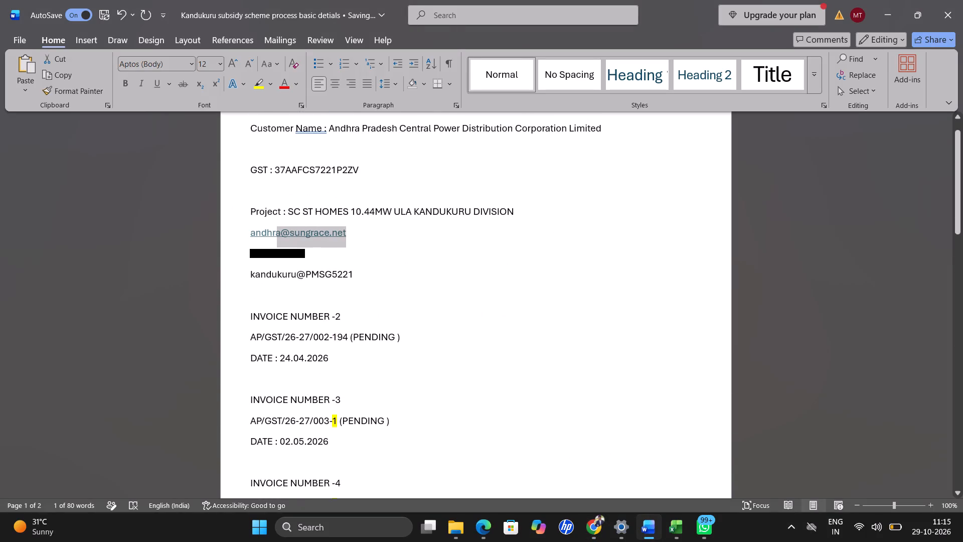
left_click_drag(272, 232, 247, 232)
key("ctrl+c")
left_click(589, 526)
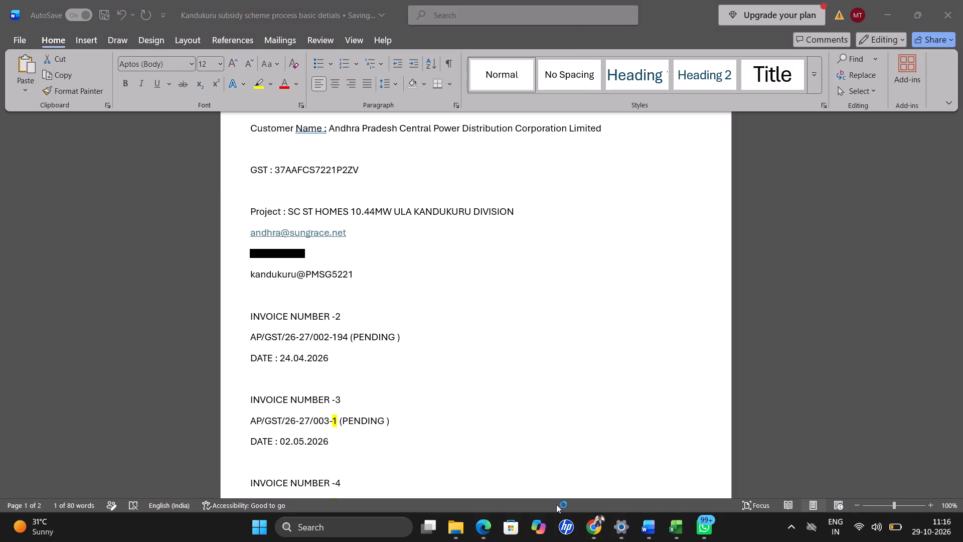
left_click(597, 524)
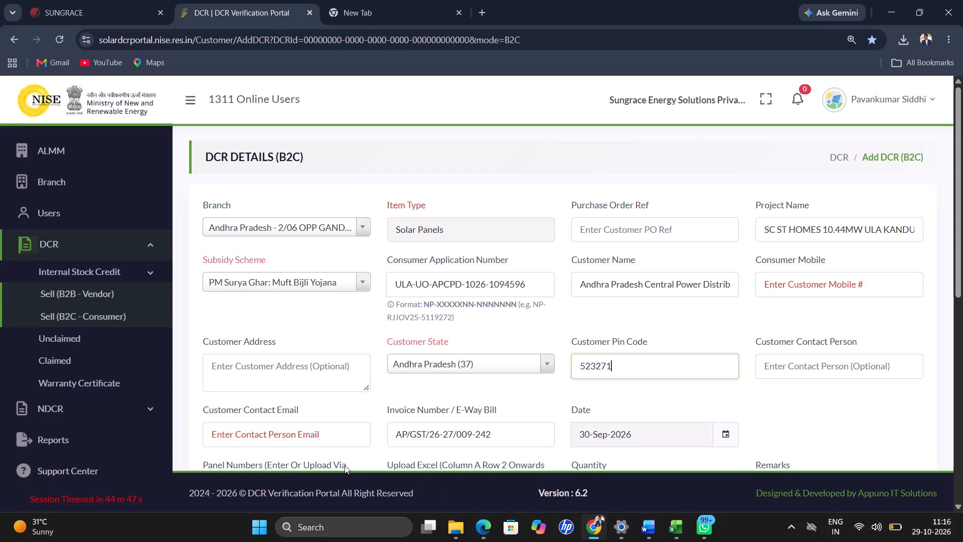
left_click(330, 438)
key("ctrl+b")
key("ctrl+v")
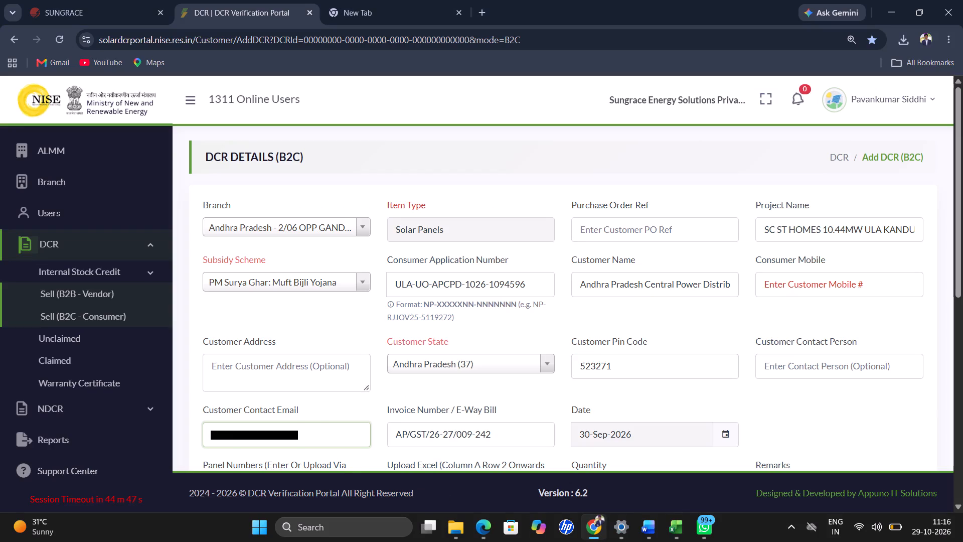
Copy the mobile number from the Word details document into the DCR form's Consumer Mobile.
left_click(885, 290)
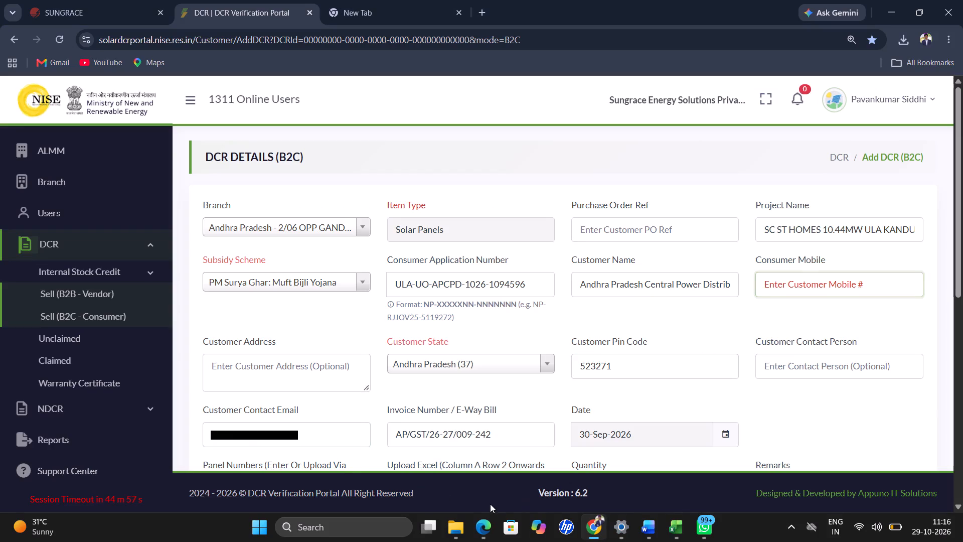
left_click(660, 523)
scroll(531, 467, "up", 4)
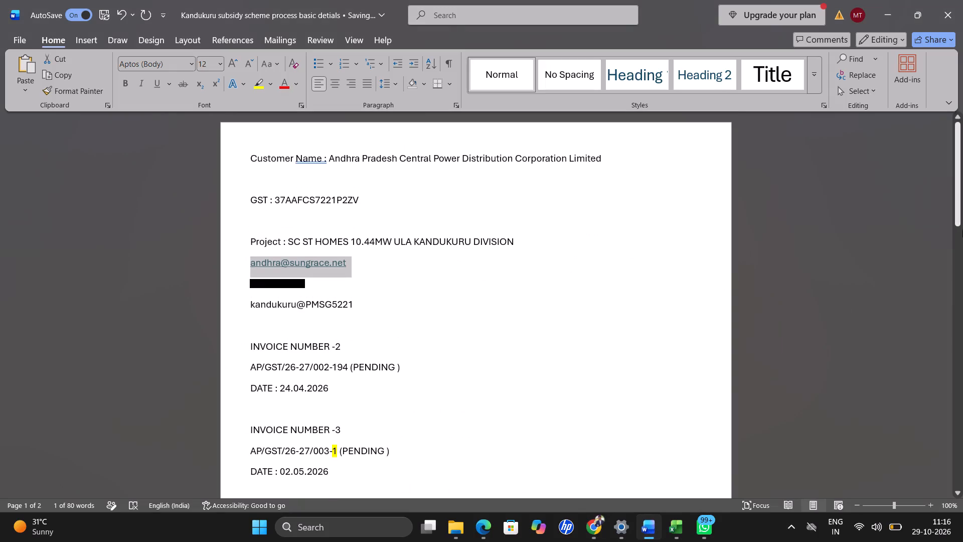
left_click(401, 252)
left_click_drag(321, 285, 224, 285)
key("ctrl+c")
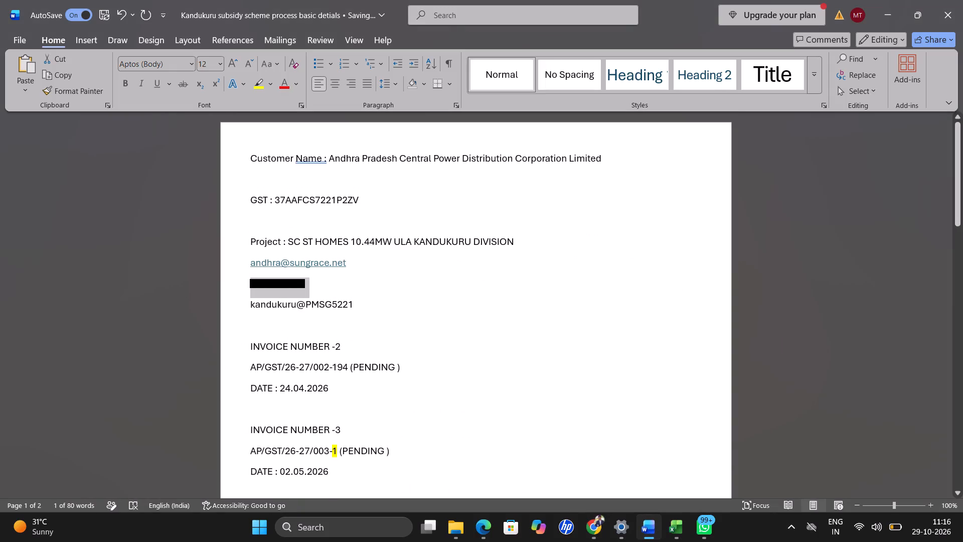
left_click(593, 527)
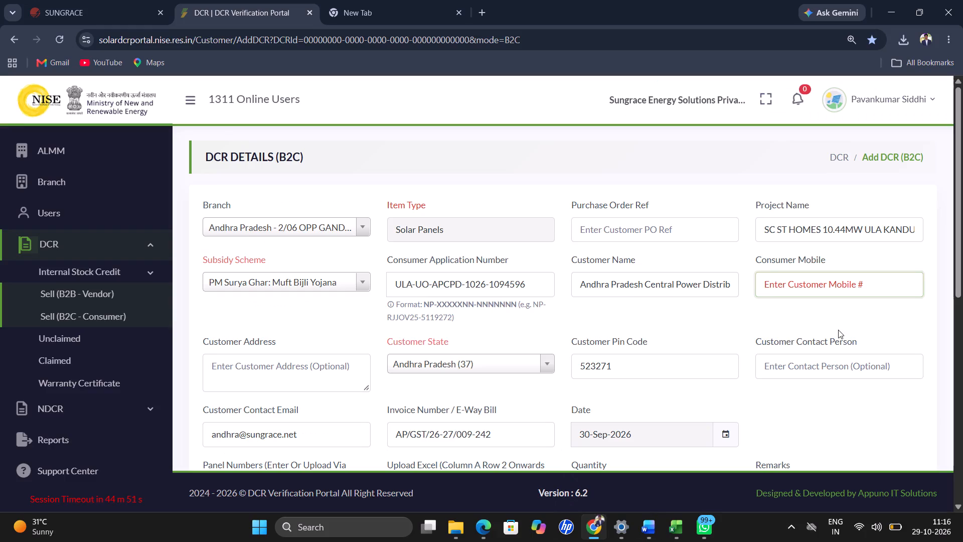
key("ctrl+v")
Check over the completed DCR form and confirm issuing the certificate to the consumer.
scroll(775, 269, "down", 2)
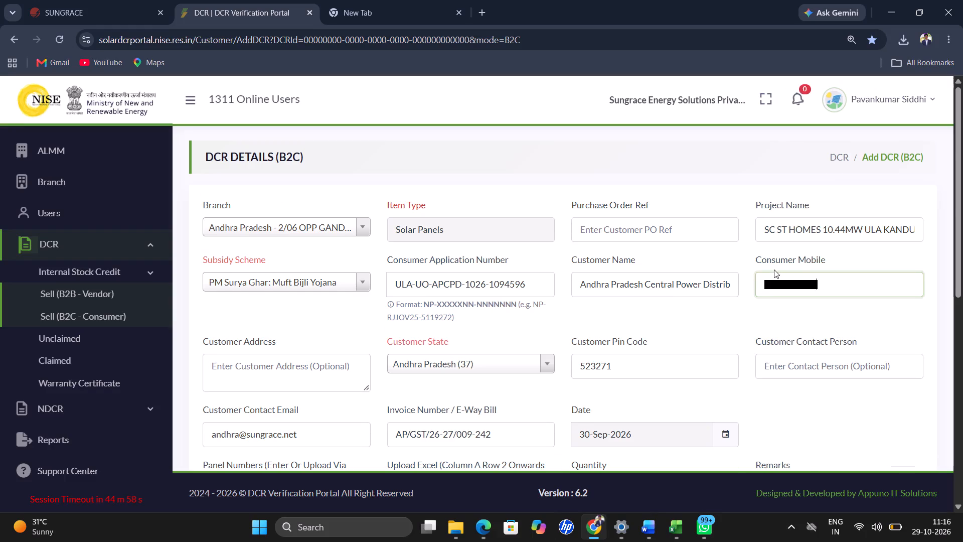
scroll(774, 269, "down", 6)
scroll(750, 255, "up", 3)
scroll(824, 273, "up", 1)
scroll(824, 283, "down", 5)
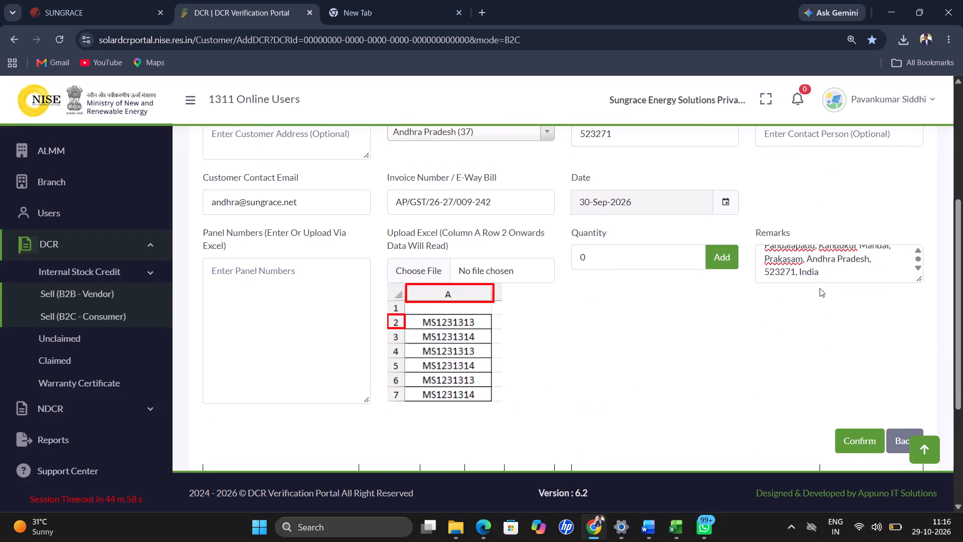
scroll(819, 287, "down", 4)
left_click(869, 256)
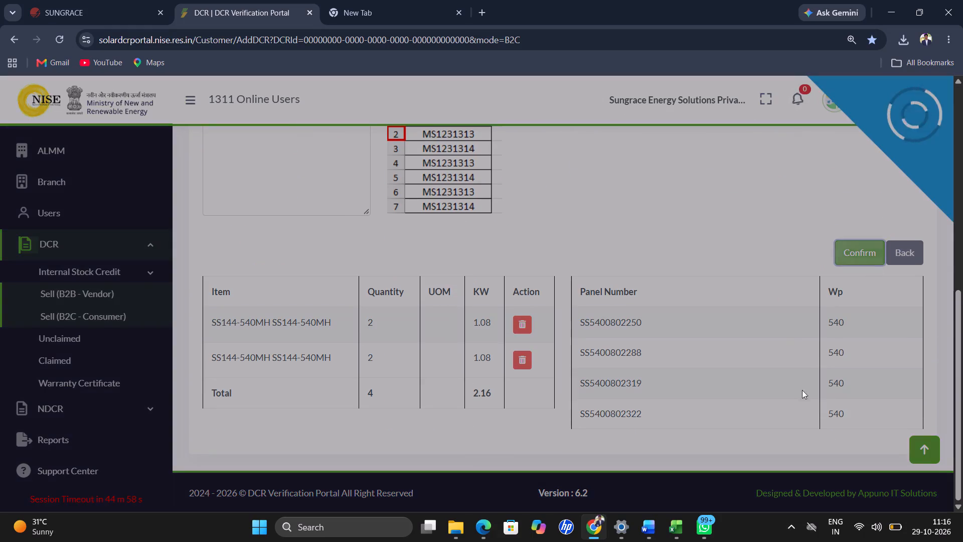
left_click(597, 370)
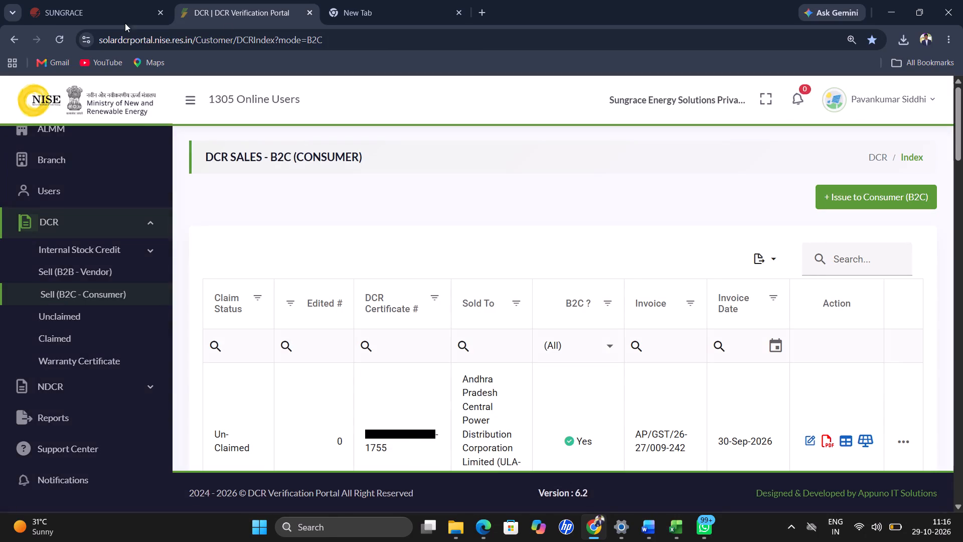
Copy the consumer's service number from the SUNGRACE quick-copy details and return to the DCR portal.
left_click(93, 16)
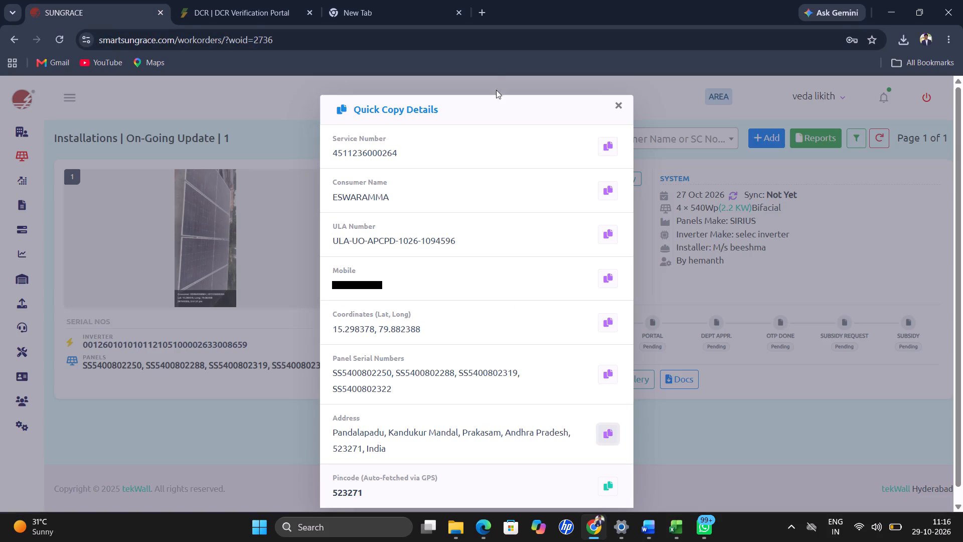
left_click(606, 146)
left_click(582, 114)
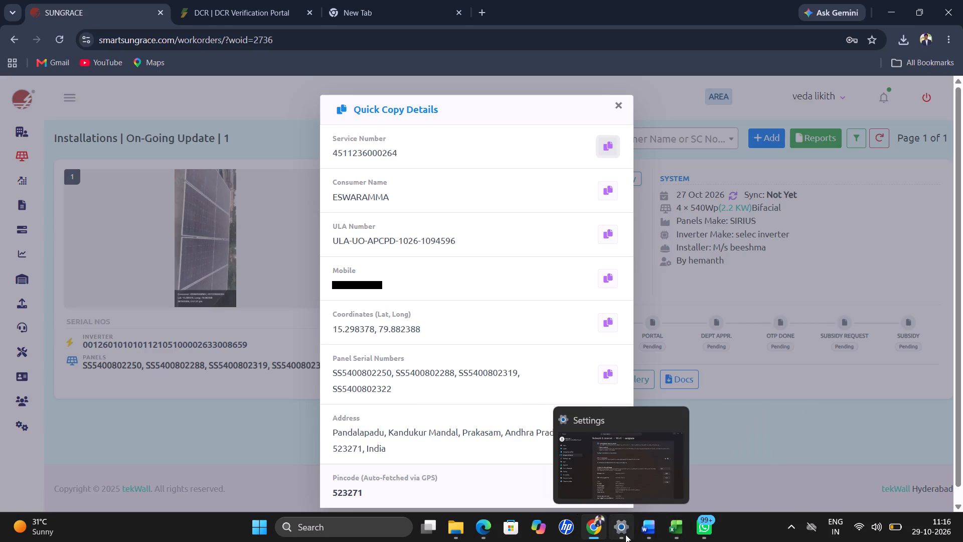
double_click(458, 527)
left_click(245, 0)
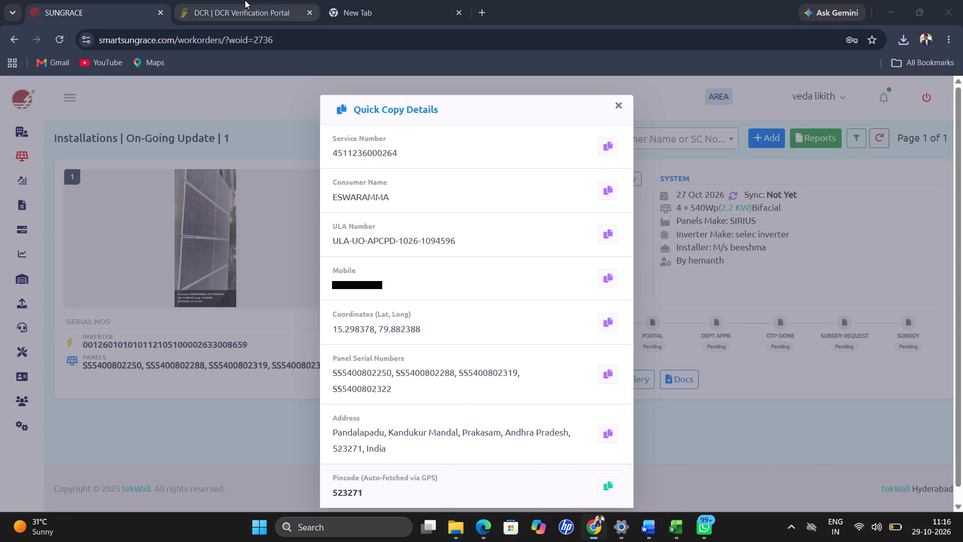
Download the PDF certificate for invoice AP/GST/26-27/009-242 into DCR009 folder 242, named with the service number followed by _242.
left_click_drag(826, 443, 832, 446)
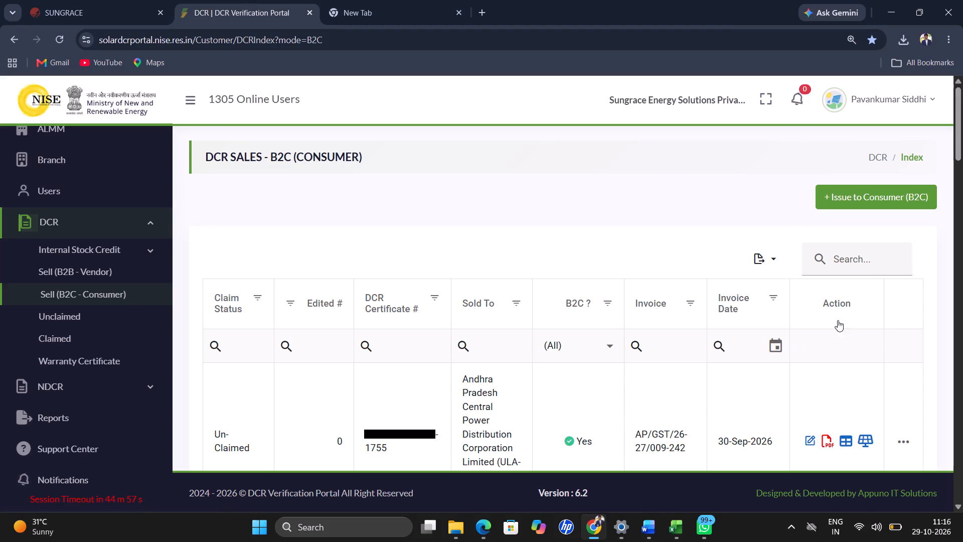
left_click(822, 443)
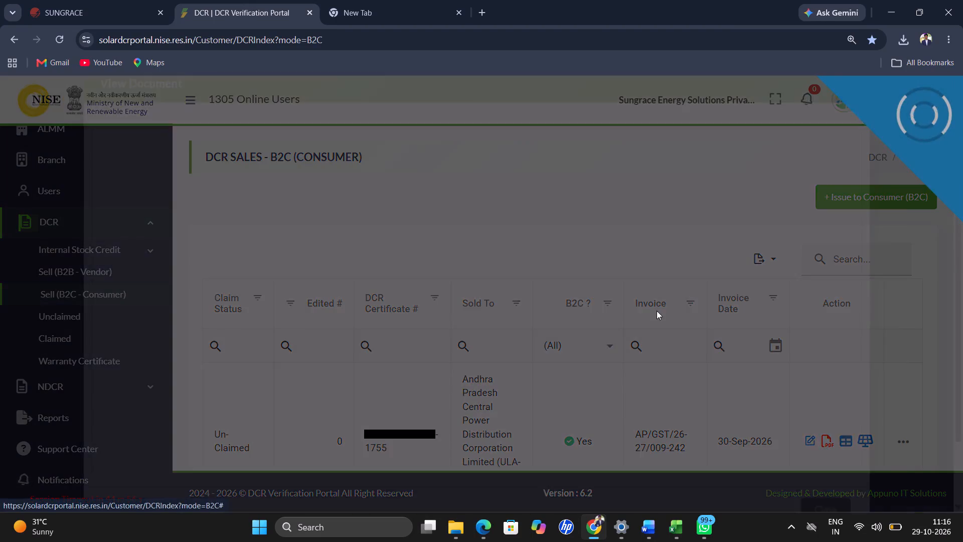
left_click(788, 174)
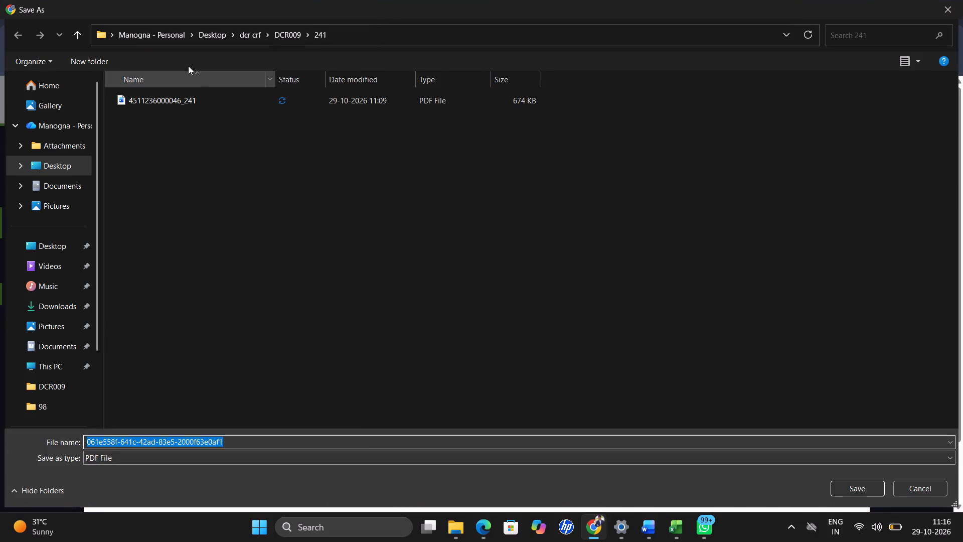
left_click(304, 34)
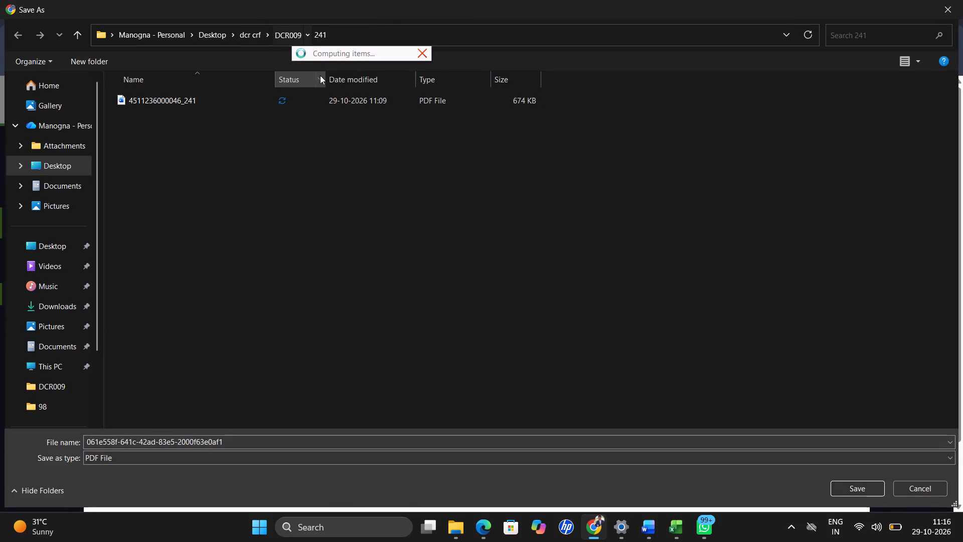
scroll(329, 91, "down", 20)
scroll(329, 91, "down", 7)
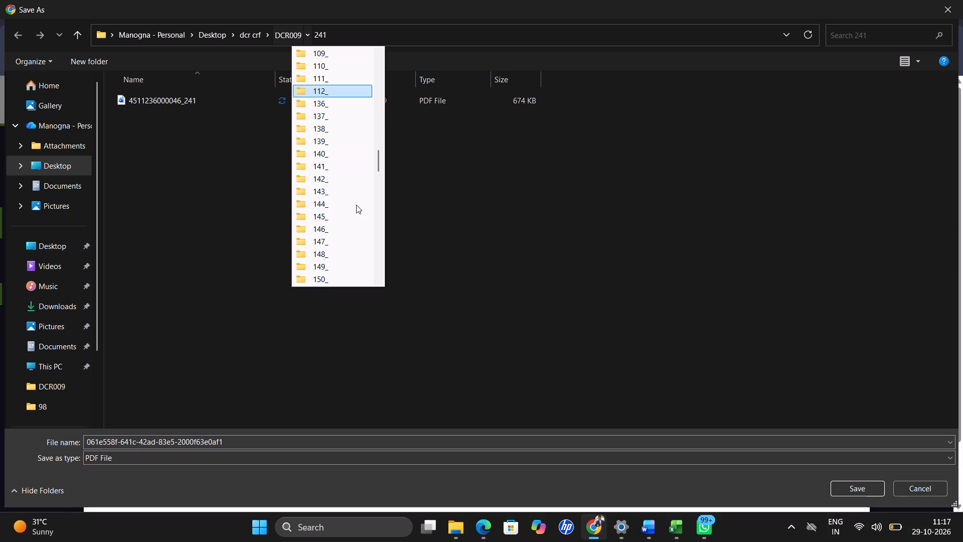
scroll(356, 205, "down", 20)
scroll(356, 205, "down", 17)
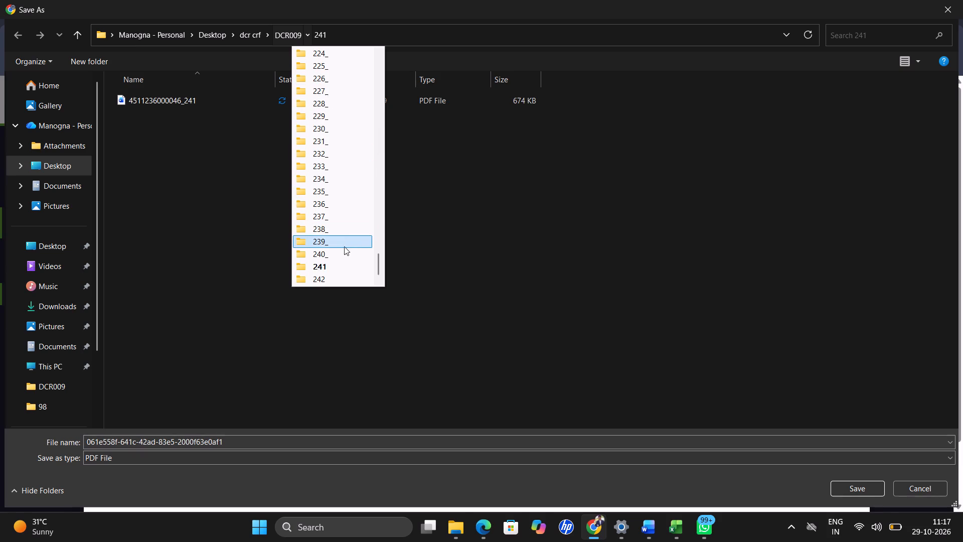
double_click(337, 276)
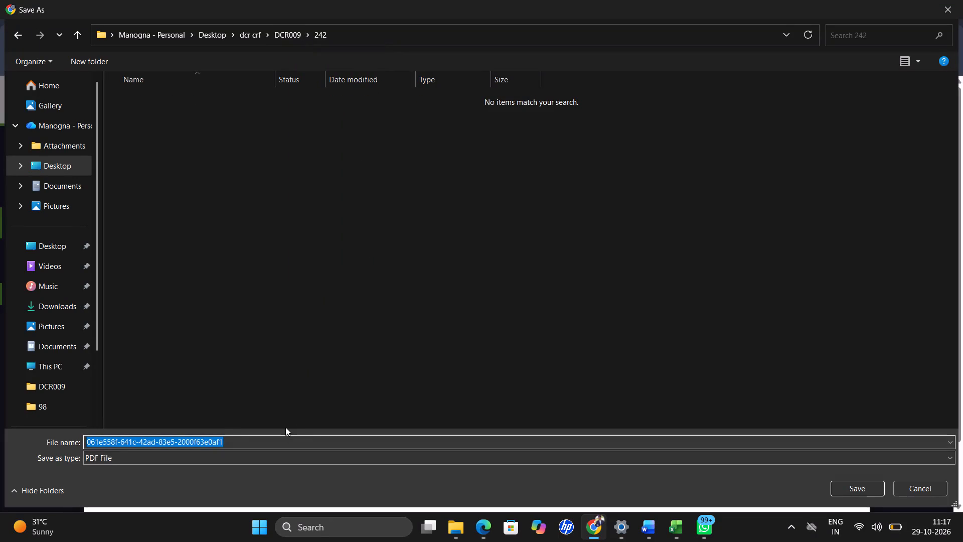
key("BackSpace")
key("ctrl+v")
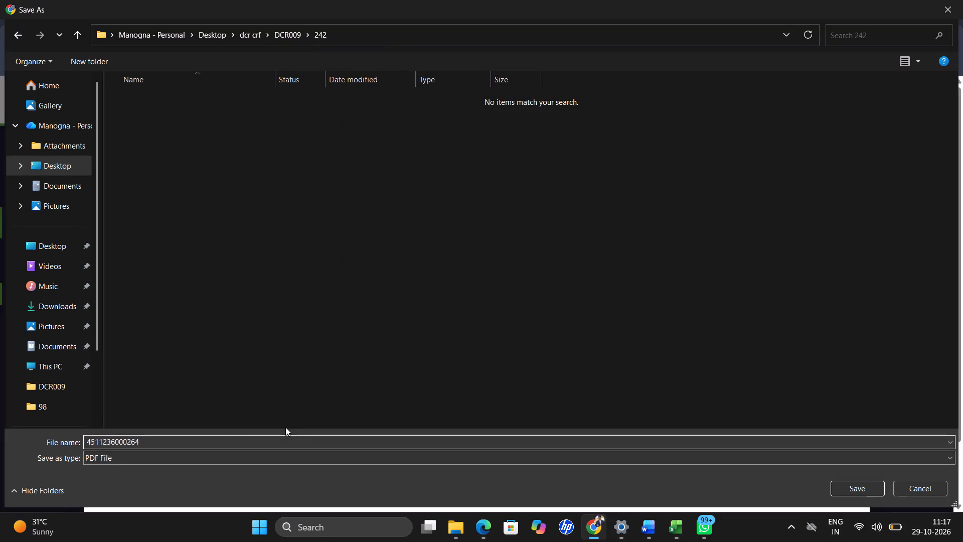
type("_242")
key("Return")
Upload the saved certificate PDF from folder 242 as the DCR file in the SUNGRACE work order's Project Stage form and submit it.
left_click(121, 3)
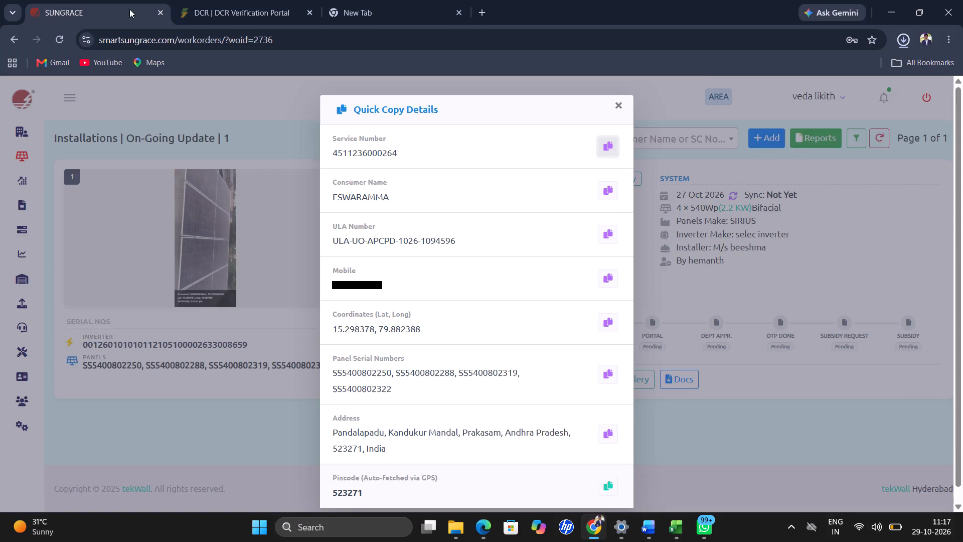
left_click(618, 102)
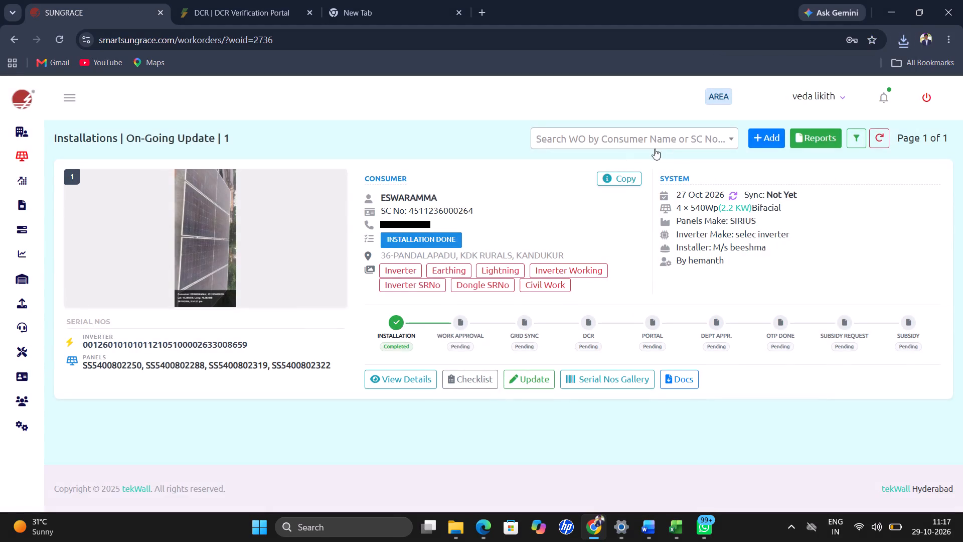
left_click(535, 375)
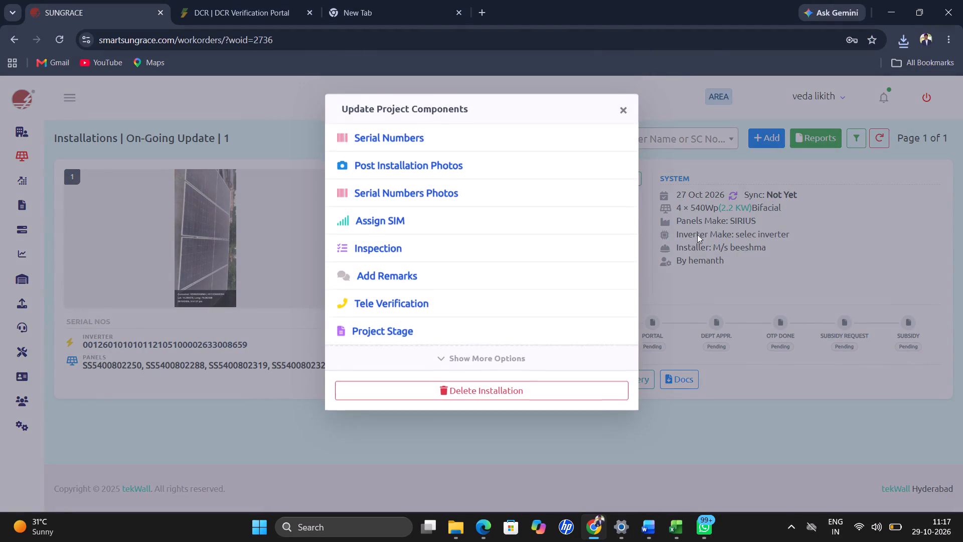
scroll(682, 245, "down", 1)
left_click(392, 334)
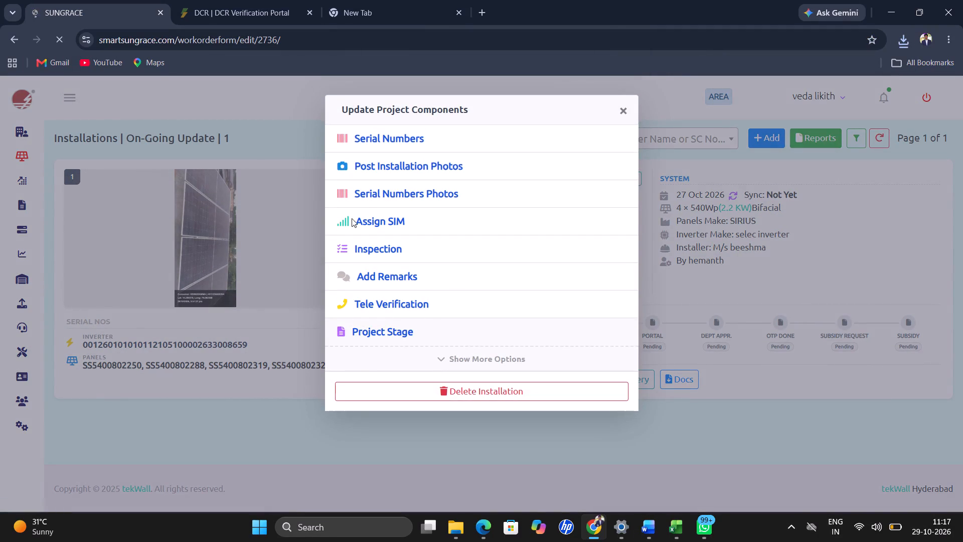
scroll(447, 235, "down", 5)
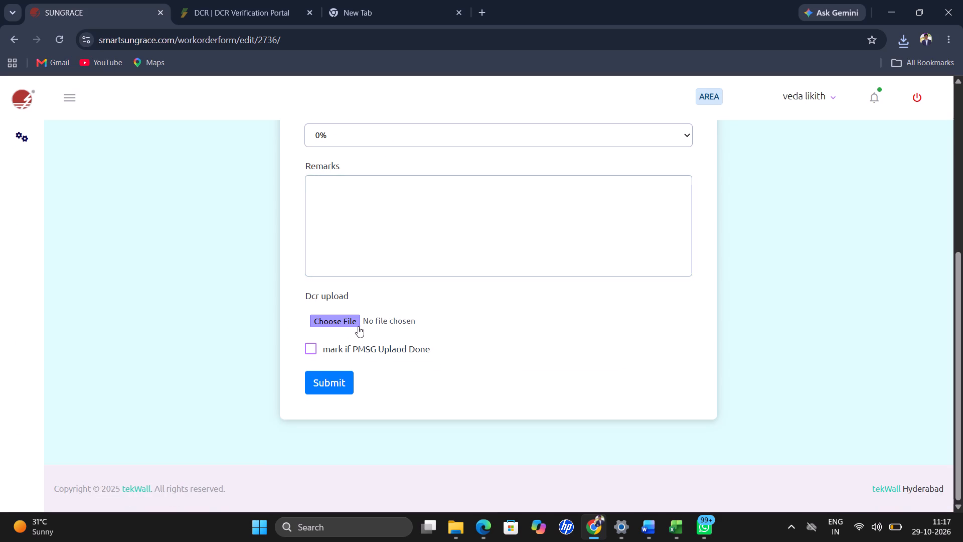
left_click(354, 323)
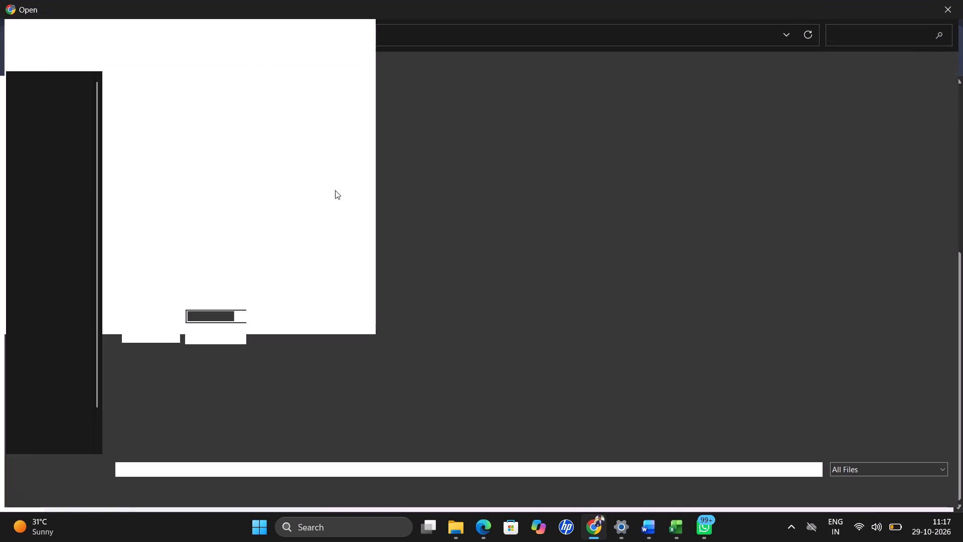
left_click(305, 36)
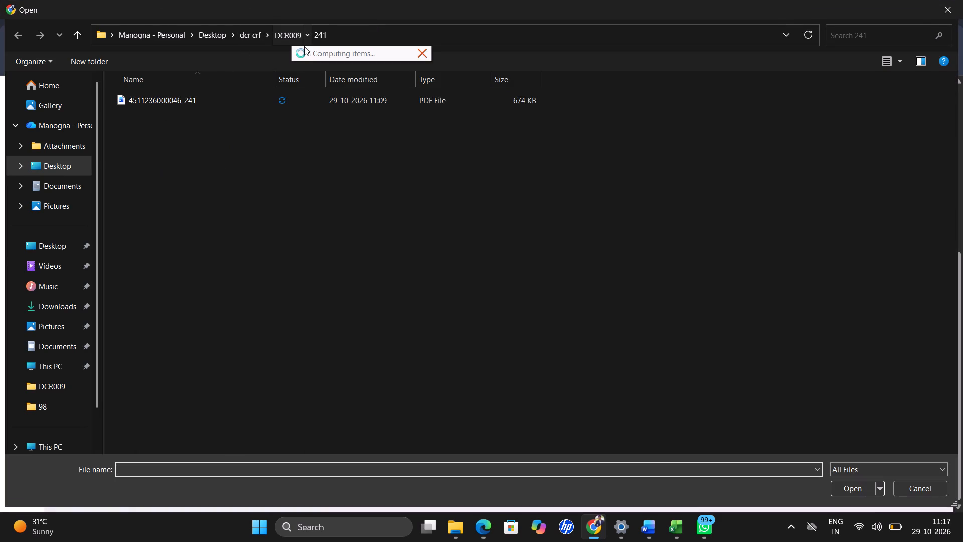
scroll(329, 137, "down", 6)
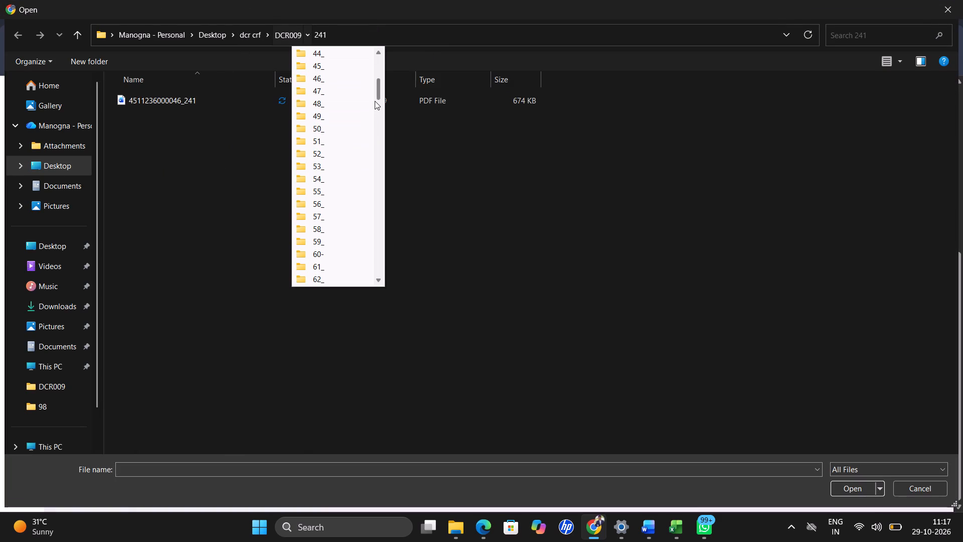
left_click_drag(379, 93, 370, 278)
left_click(334, 282)
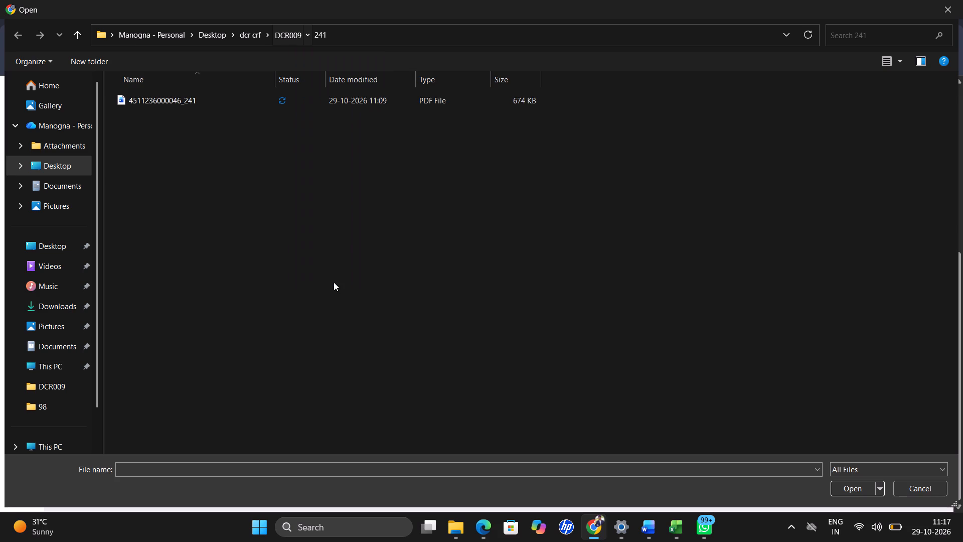
double_click(181, 99)
left_click(327, 385)
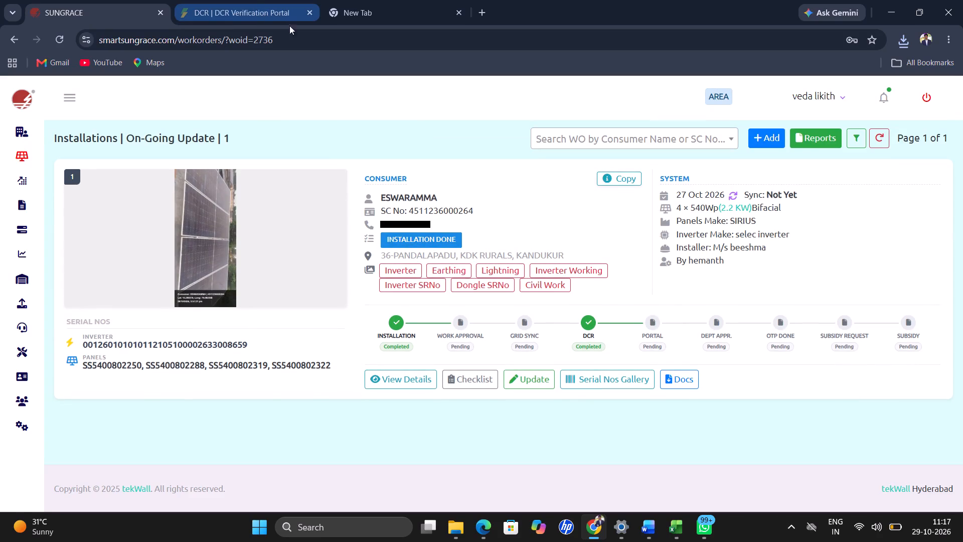
Return to the DCR portal and close the certificate preview.
left_click(219, 3)
left_click(113, 17)
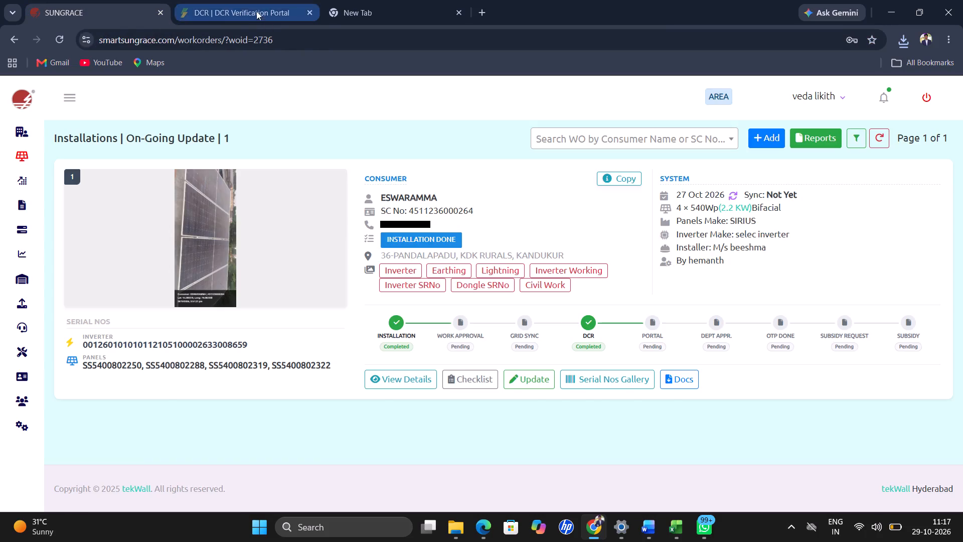
left_click(256, 10)
left_click(839, 112)
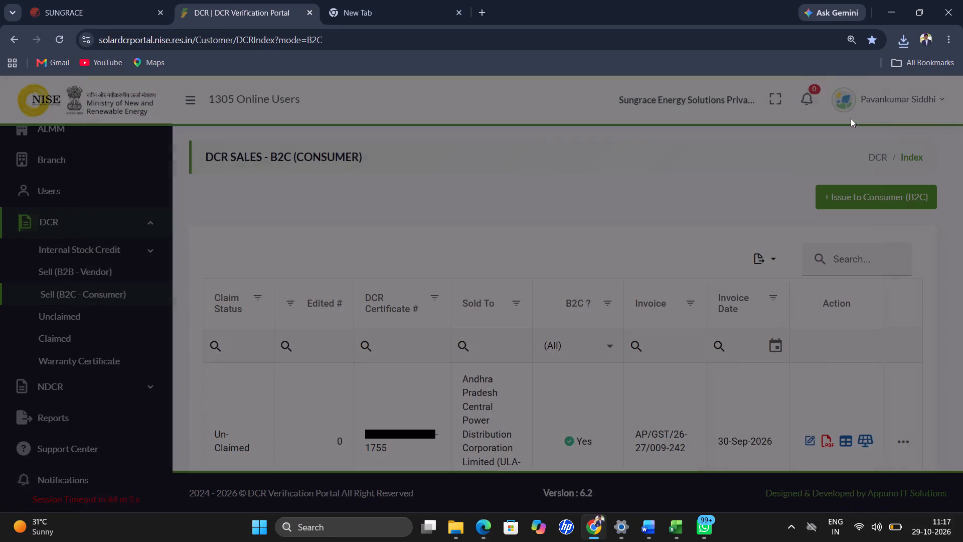
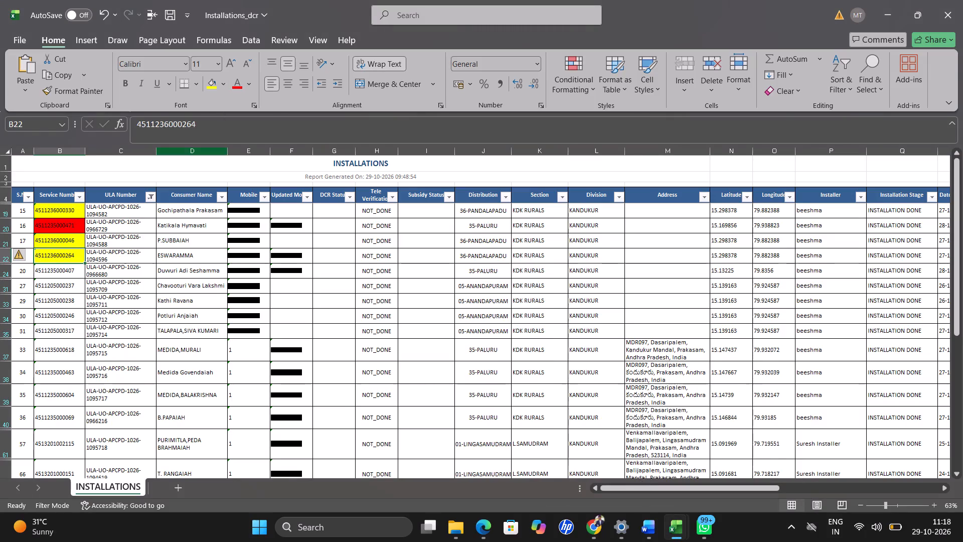
Copy the service number of serial 20 in the installations sheet and open its work order in SUNGRACE by searching for it.
left_click(68, 273)
key("ctrl+c")
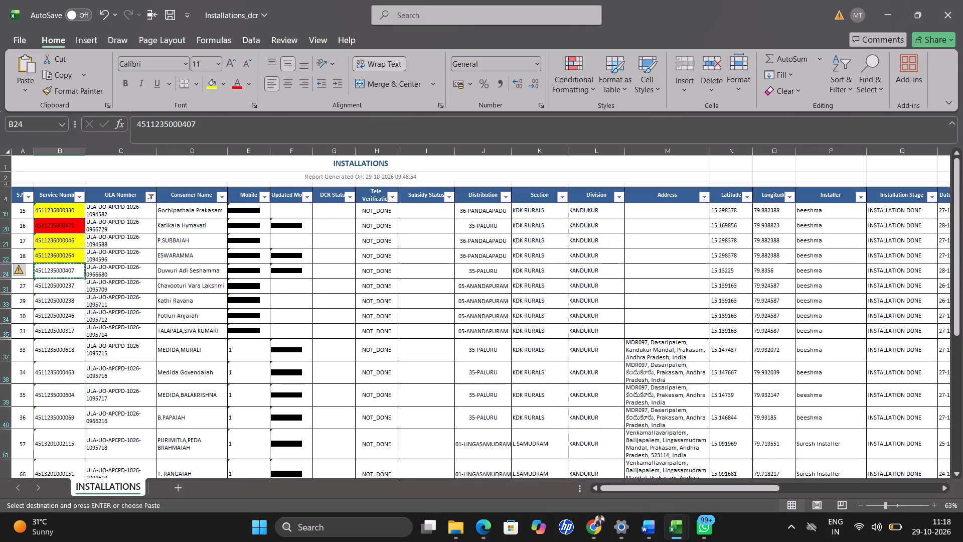
left_click(599, 529)
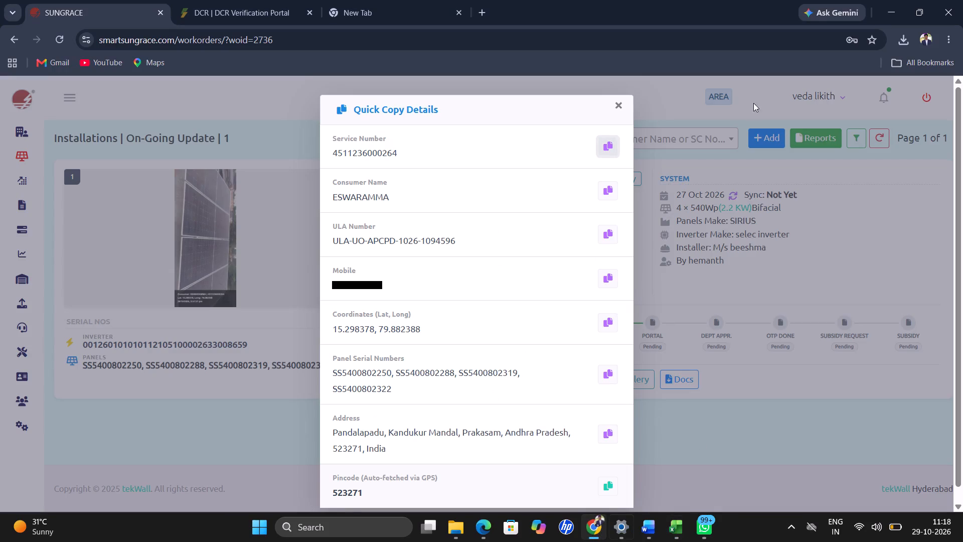
left_click(616, 99)
left_click(625, 131)
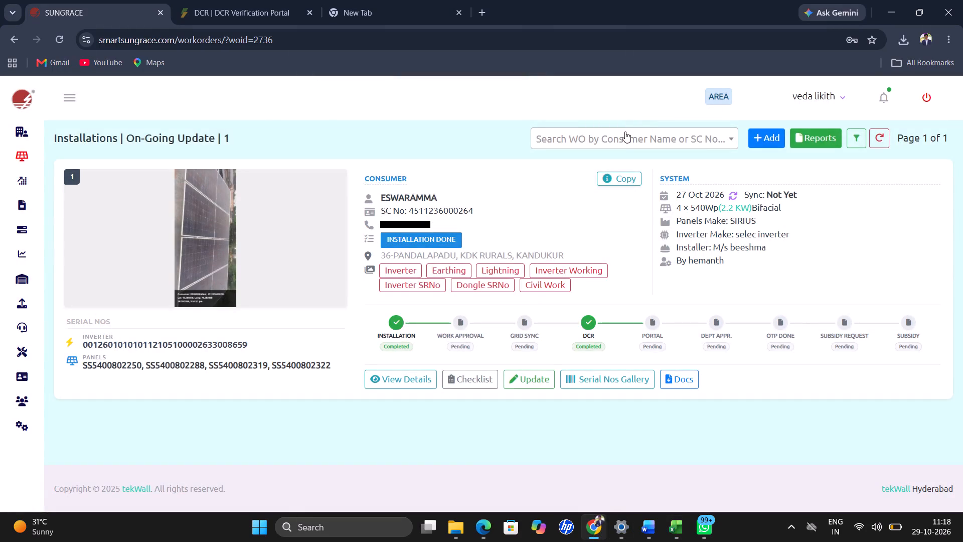
key("ctrl+v")
key("ctrl+v")
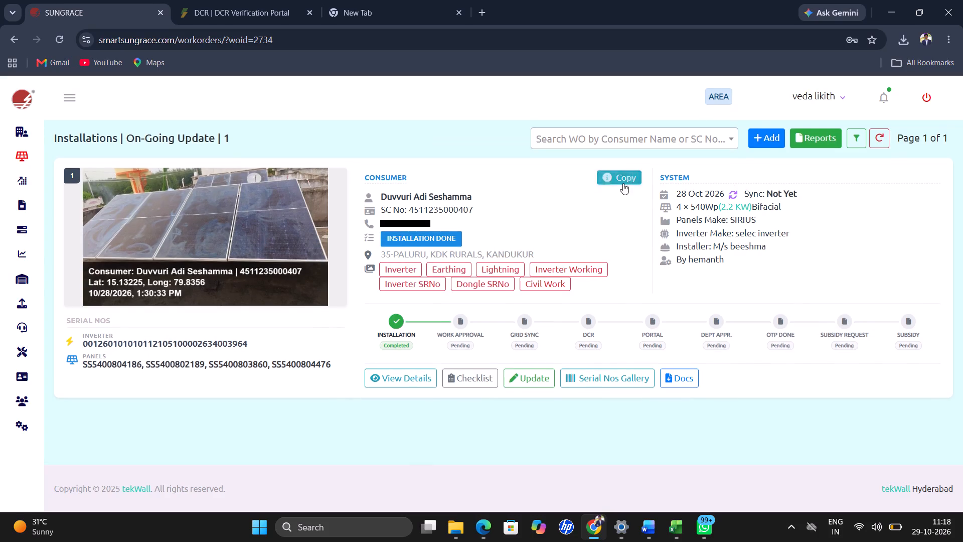
Copy the consumer's ULA number from the work order's quick-copy details.
left_click(623, 183, "ctrl")
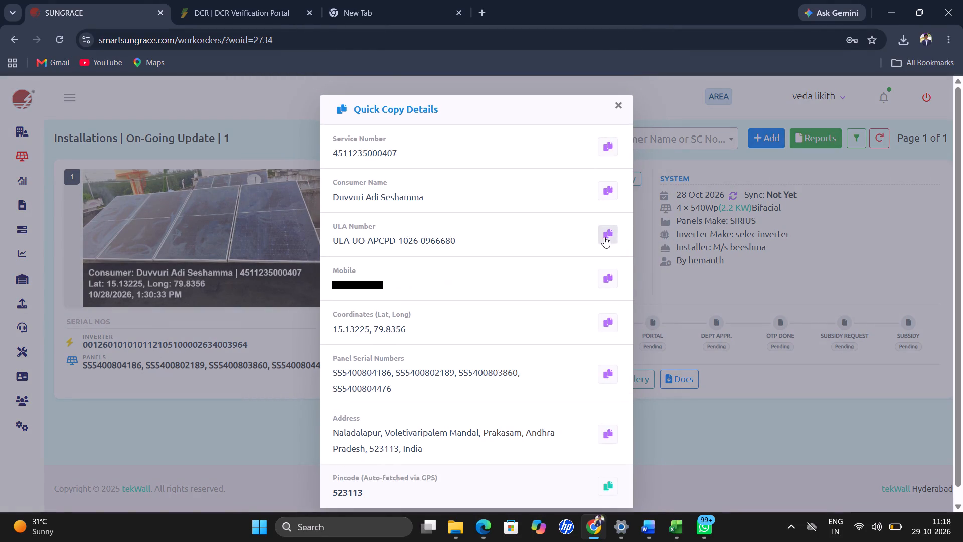
left_click(604, 237, "ctrl")
left_click(592, 122, "ctrl")
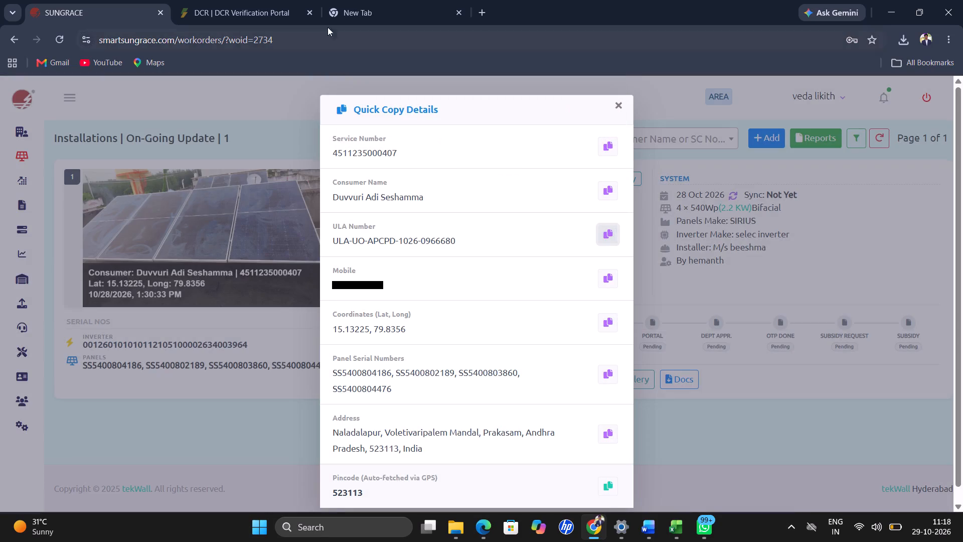
Switch to the DCR portal and start a new B2C DCR entry with the Andhra Pradesh branch and item type Solar Panels.
left_click(281, 9, "ctrl")
left_click(837, 199, "ctrl")
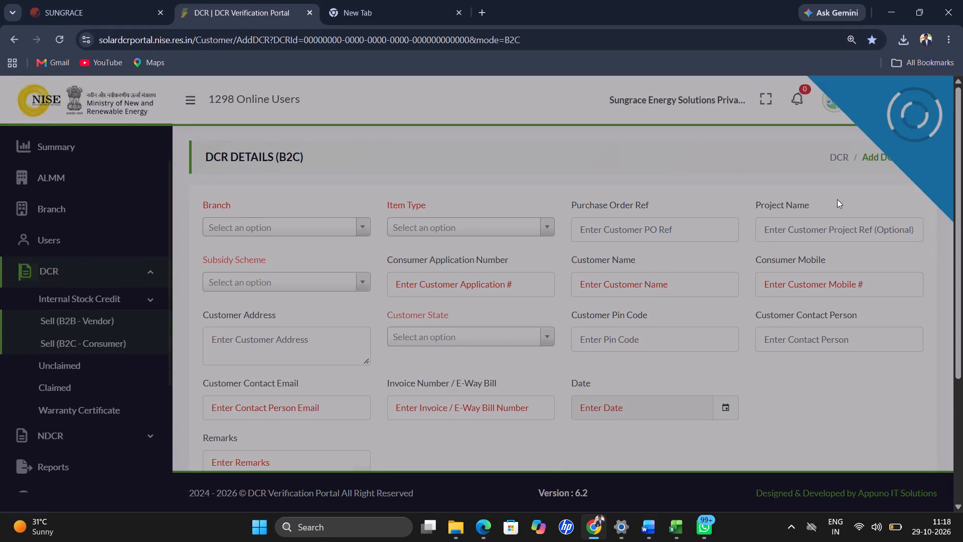
left_click(499, 222, "ctrl")
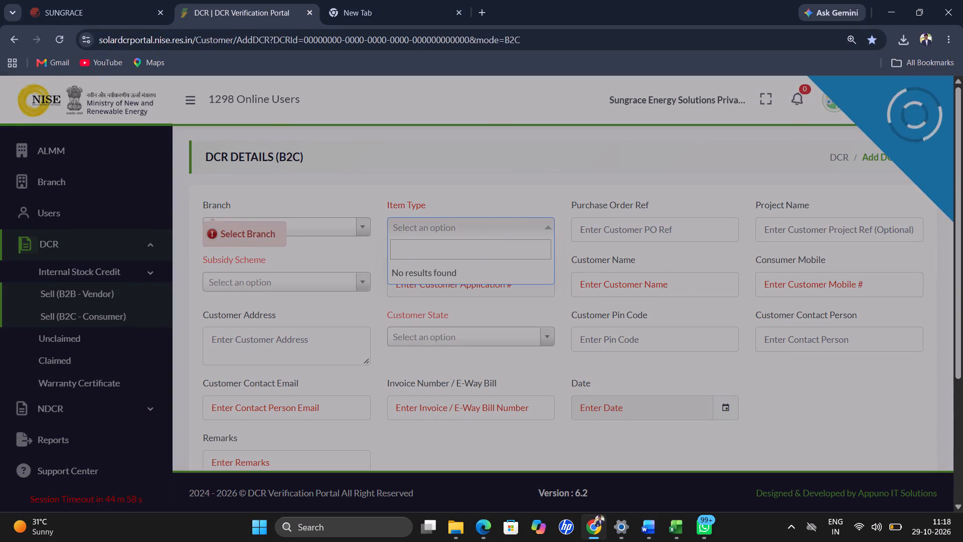
left_click(346, 232, "ctrl")
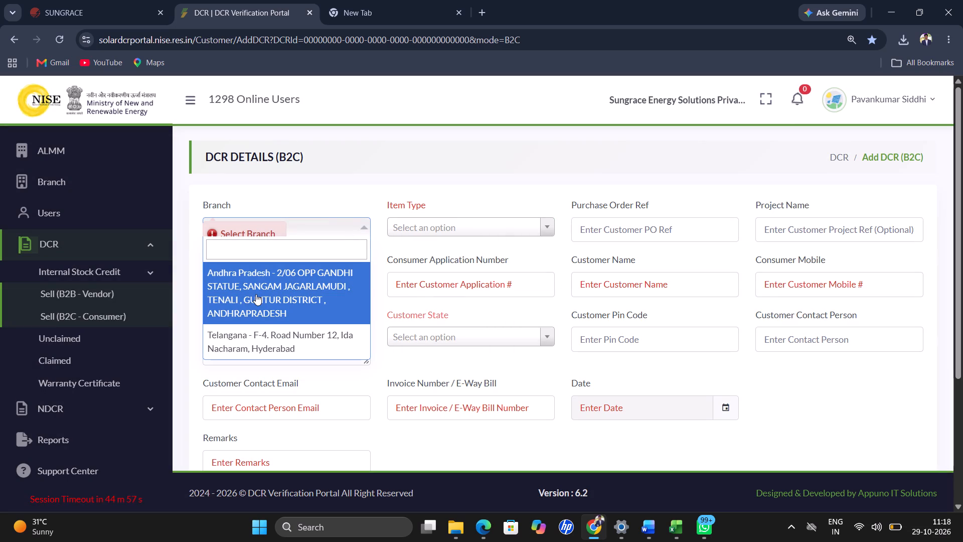
left_click(256, 294, "ctrl")
left_click(442, 219, "ctrl")
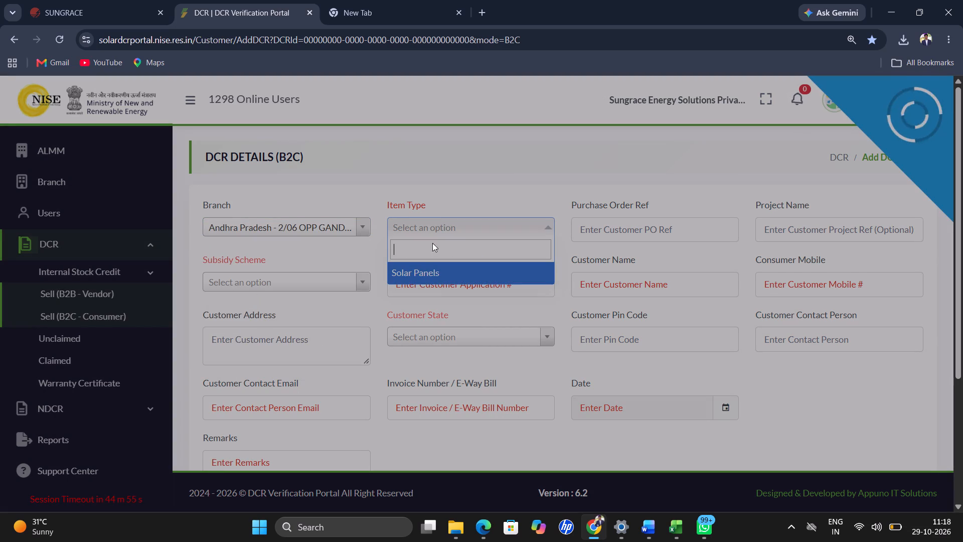
left_click(422, 269, "ctrl")
Enter the copied ULA number as consumer application number, with subsidy scheme PM Surya Ghar: Muft Bijli Yojana and customer state Andhra Pradesh (37).
left_click(430, 278, "ctrl")
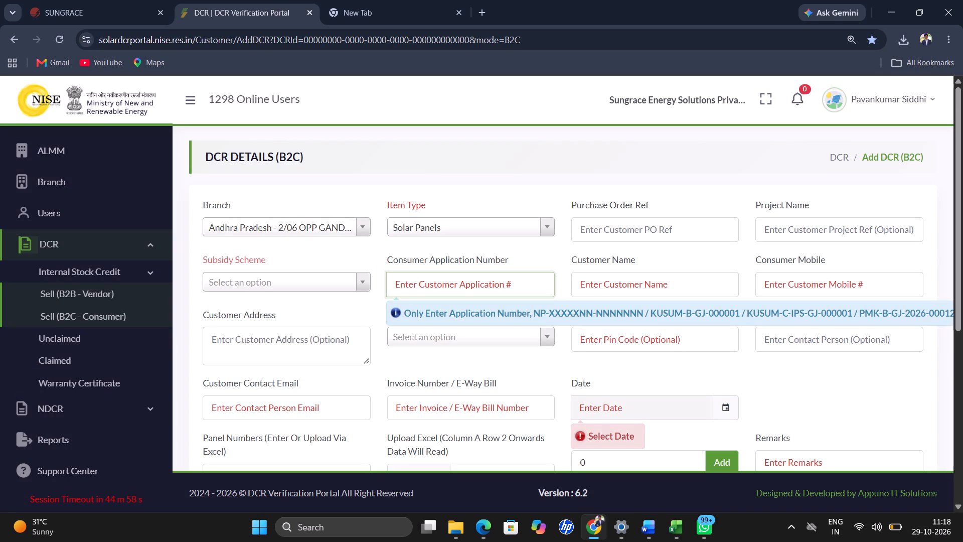
key("ctrl+v")
left_click(351, 285)
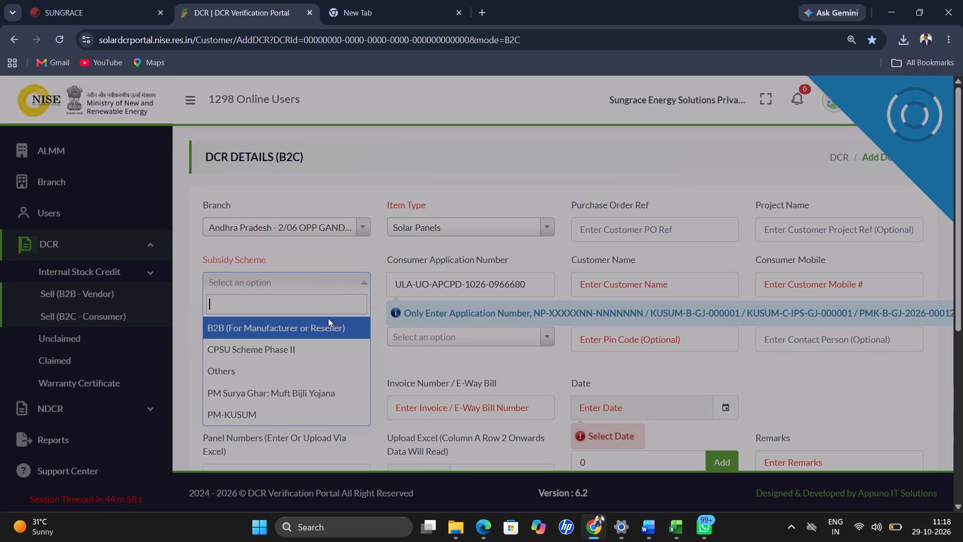
left_click(288, 388)
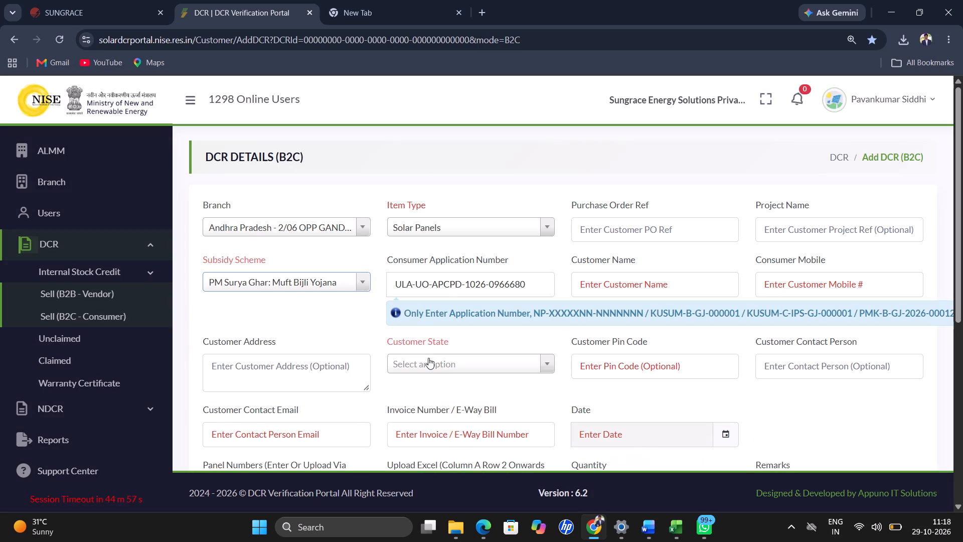
left_click(428, 358)
left_click(434, 277)
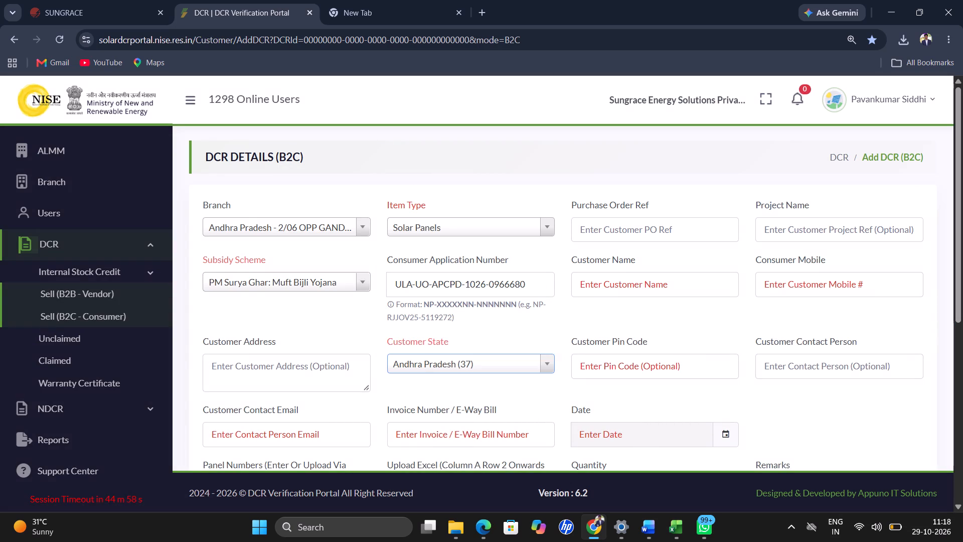
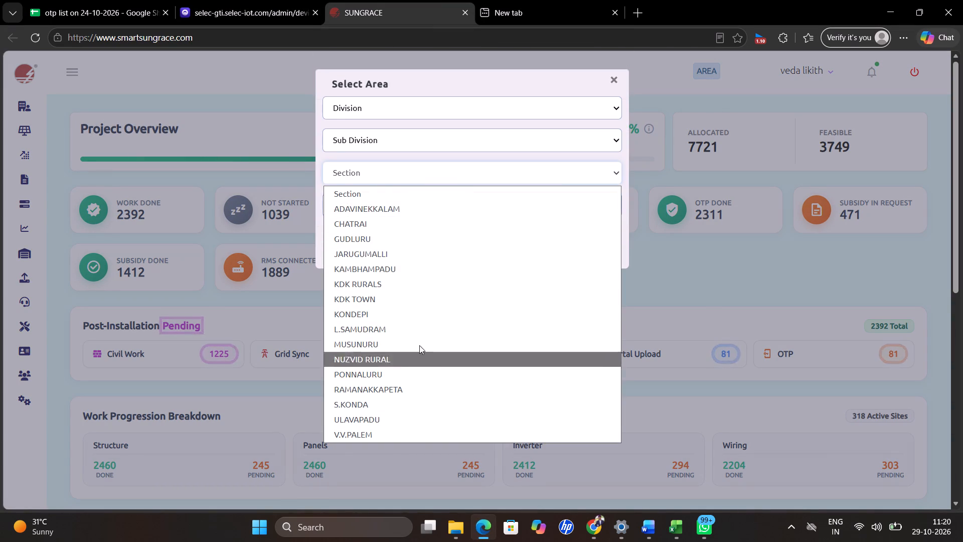
Filter SUNGRACE to section KDK RURALS and distribution 10-DIVIVARIPALEM, and open the list of total installations.
left_click(391, 287)
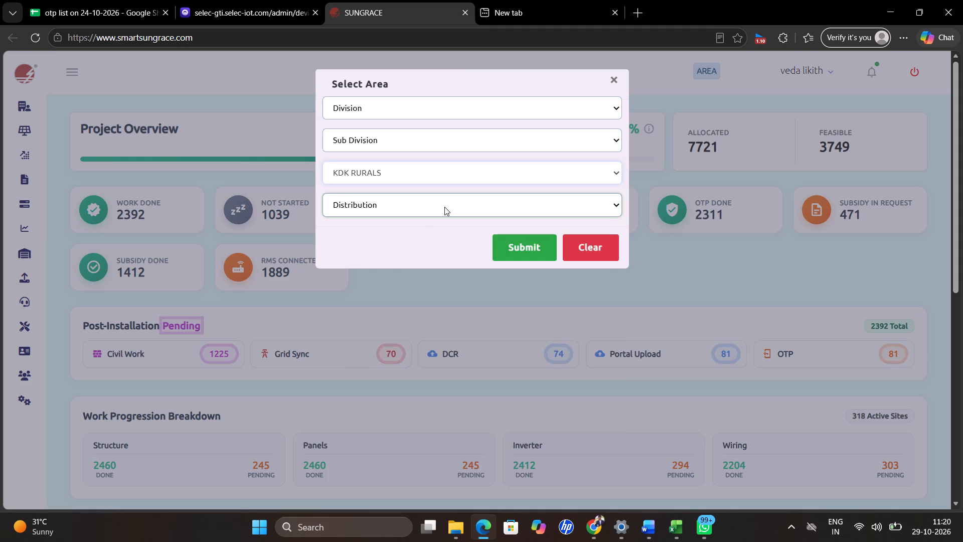
left_click(444, 207)
left_click(390, 290)
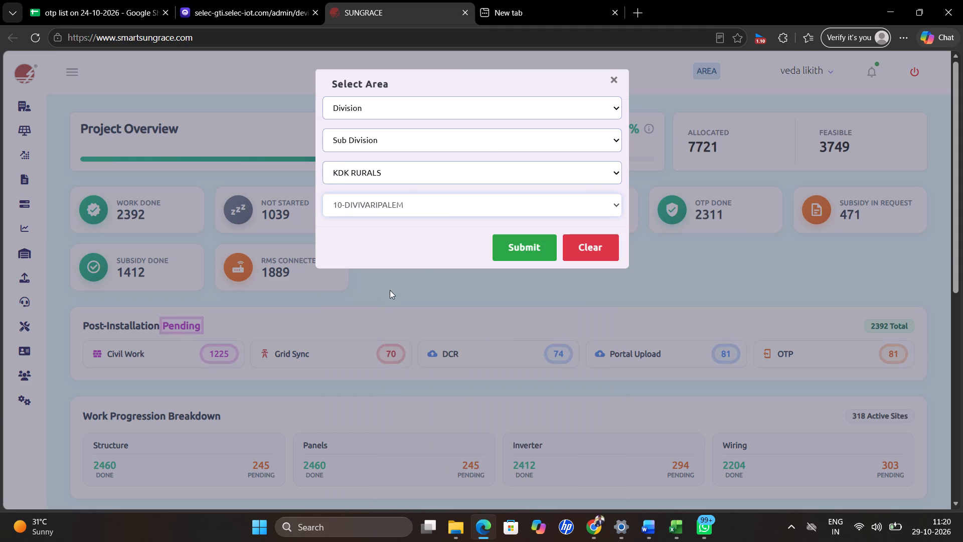
left_click(514, 252)
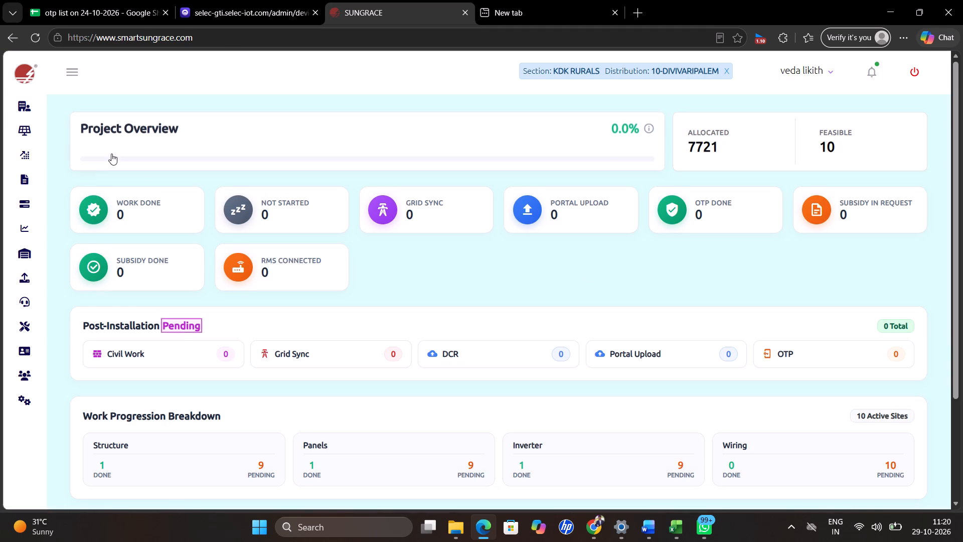
left_click(23, 128)
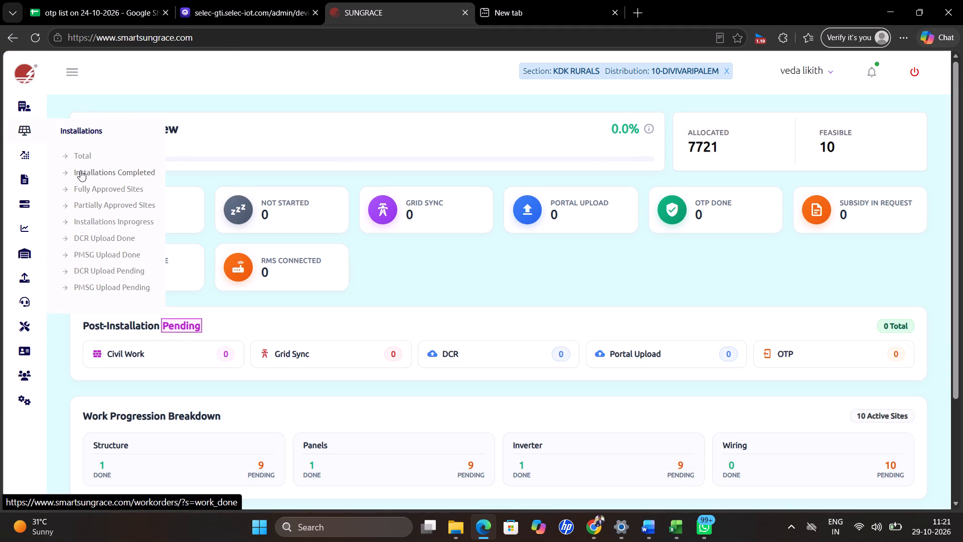
left_click(81, 161)
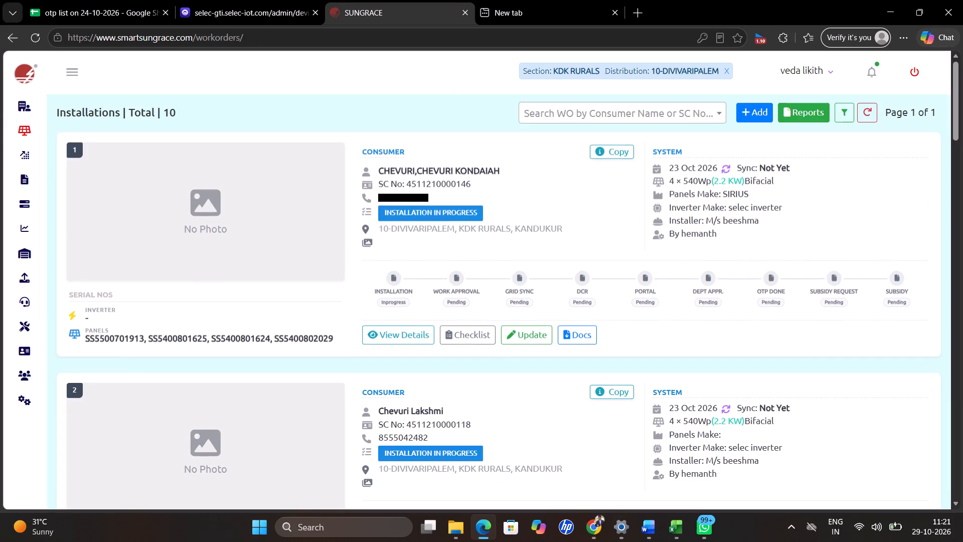
Search the installations for the service number ending in 147 and show that work order's details.
scroll(473, 262, "down", 2)
scroll(473, 262, "up", 5)
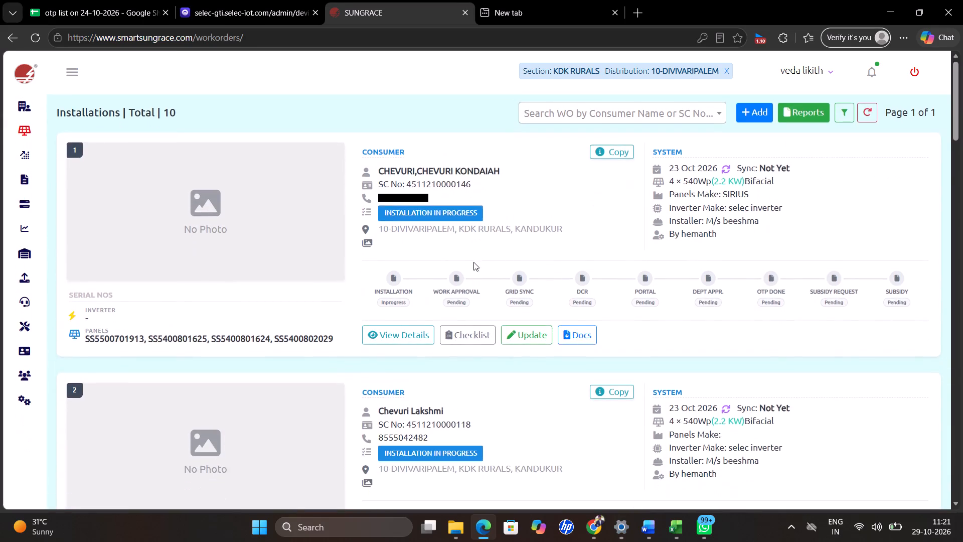
scroll(473, 262, "down", 3)
scroll(473, 262, "up", 6)
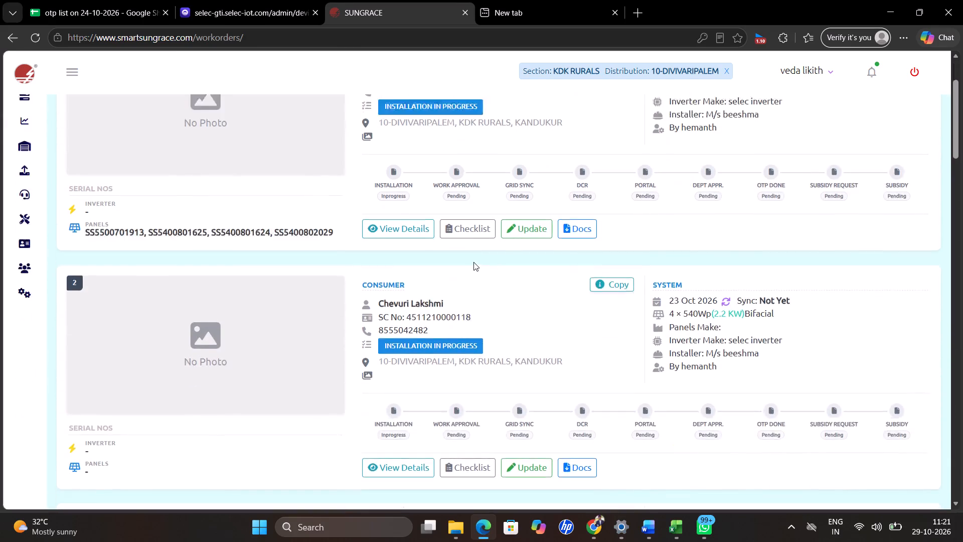
left_click(595, 116)
type("147")
left_click(623, 158)
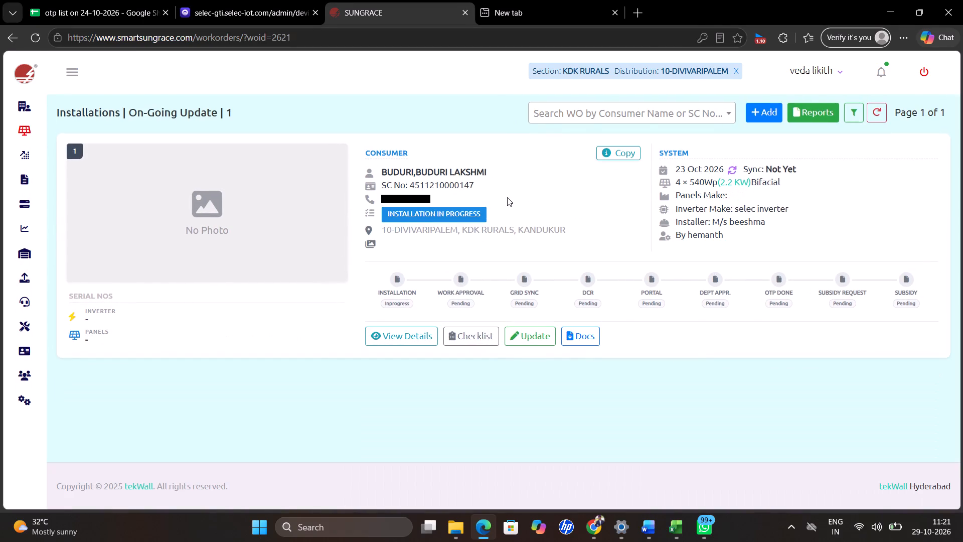
left_click(400, 335)
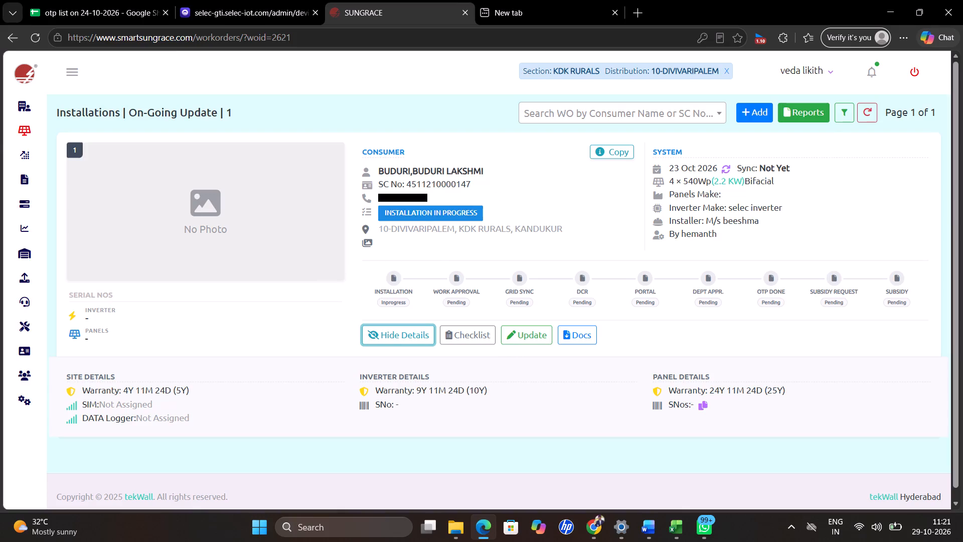
left_click(291, 147)
left_click(389, 124)
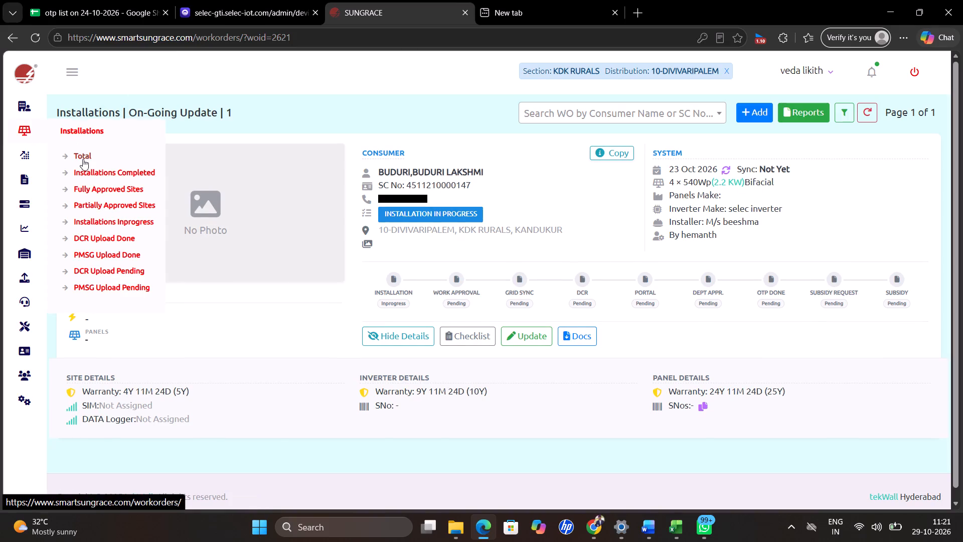
Reopen the total installations list for 10-DIVIVARIPALEM and examine each work order's photo, inverter and panel serial numbers and installation progress.
left_click(83, 159)
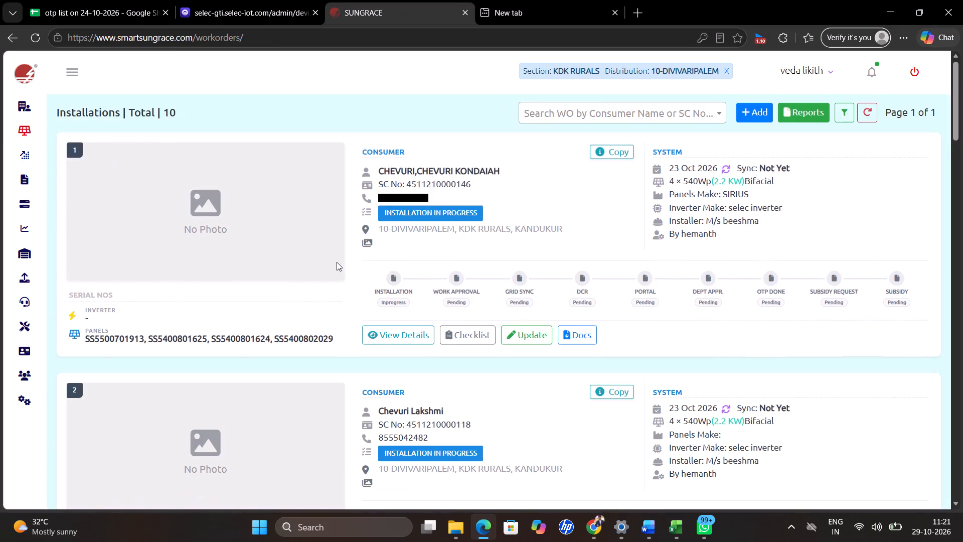
scroll(337, 262, "right", 1)
scroll(337, 262, "down", 1)
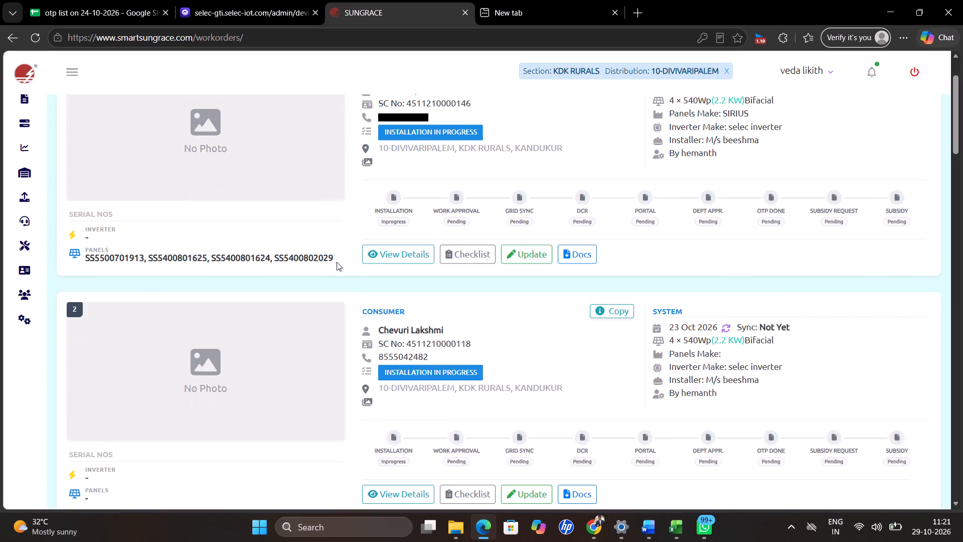
scroll(337, 262, "down", 1)
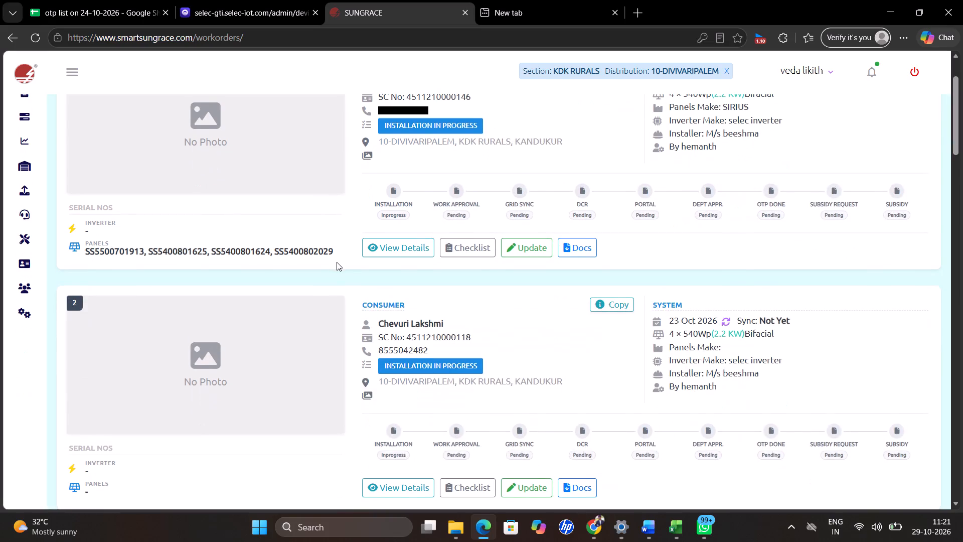
scroll(337, 262, "down", 2)
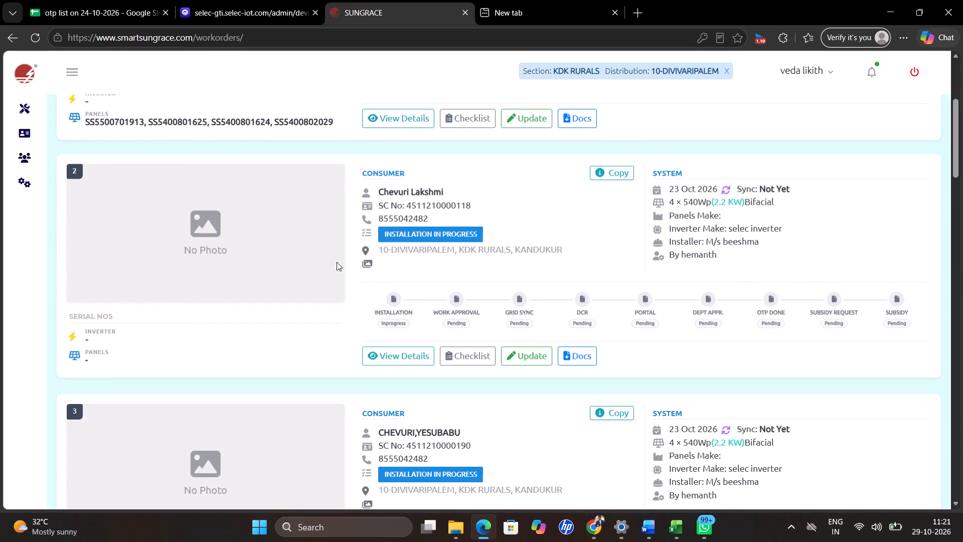
scroll(337, 262, "up", 3)
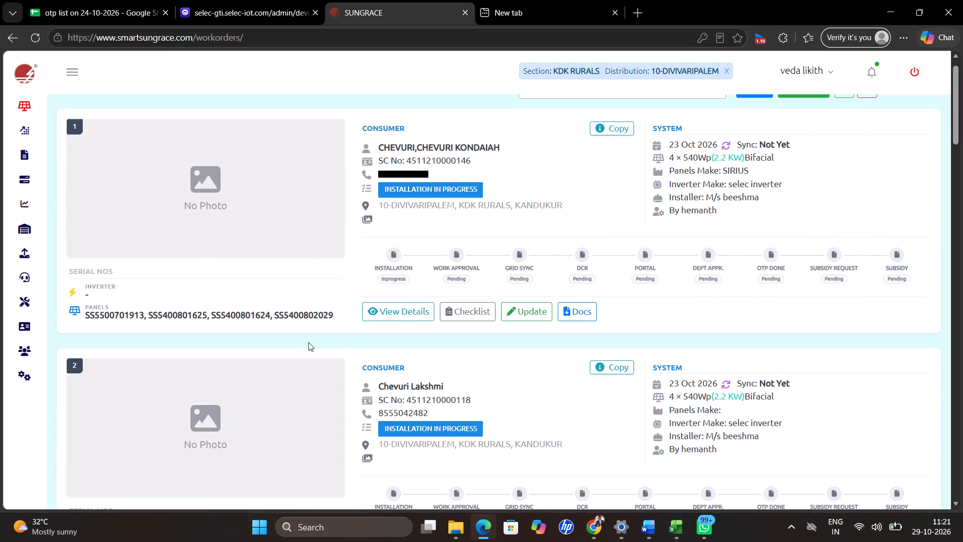
scroll(308, 342, "down", 8)
scroll(308, 342, "up", 12)
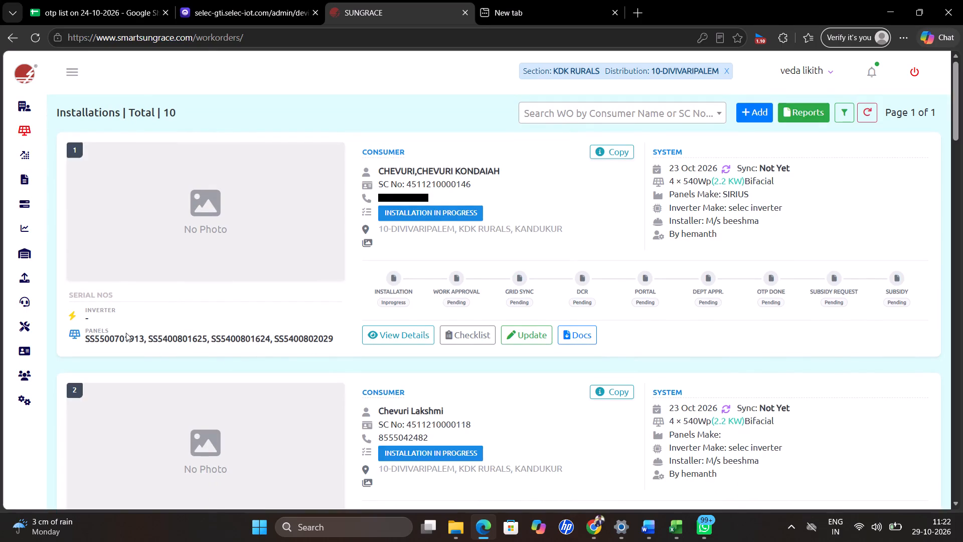
scroll(196, 345, "down", 11)
scroll(196, 345, "up", 5)
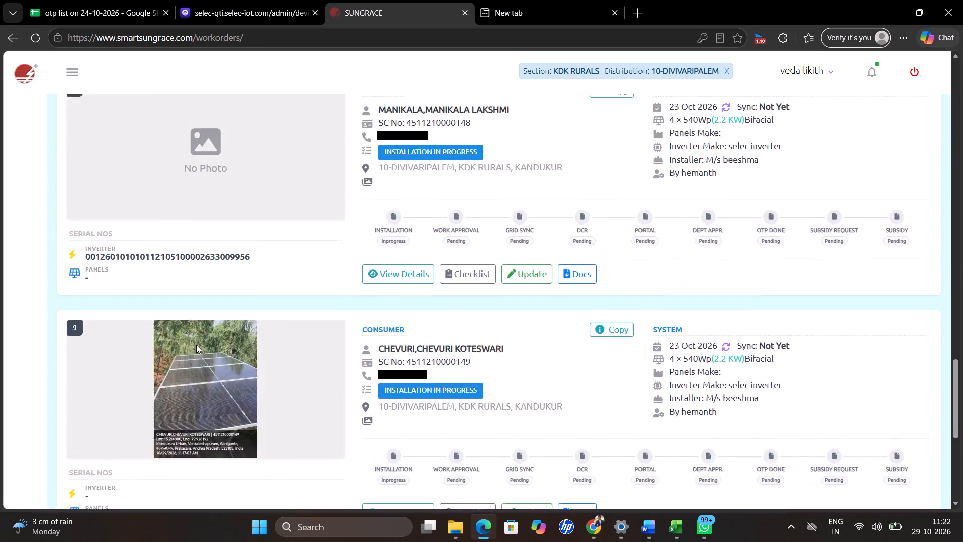
scroll(196, 345, "up", 10)
double_click(240, 341)
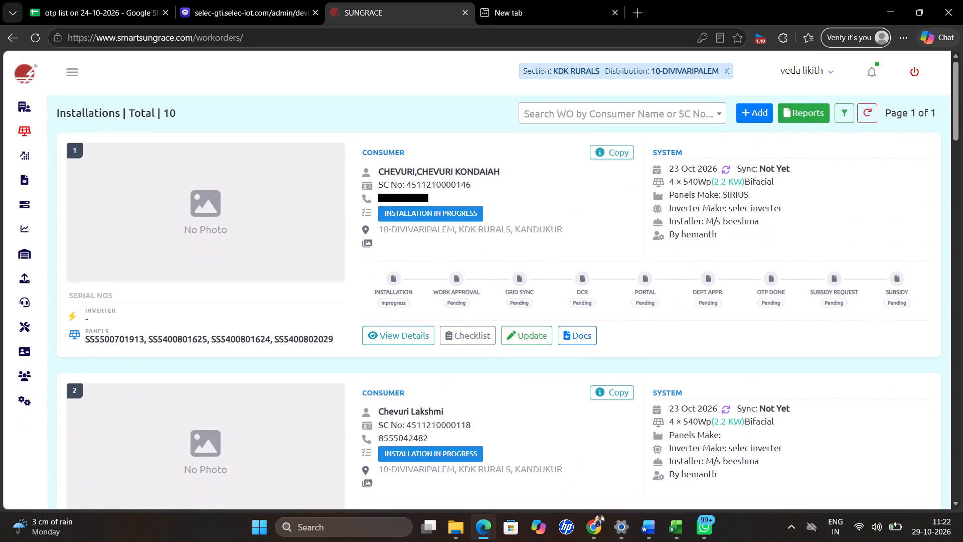
double_click(258, 351)
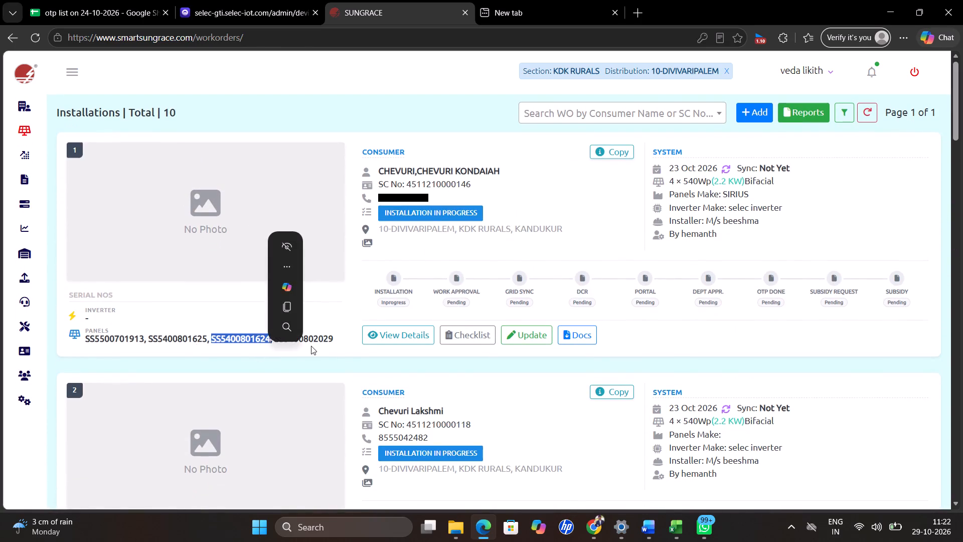
left_click(328, 341)
left_click_drag(331, 340, 201, 343)
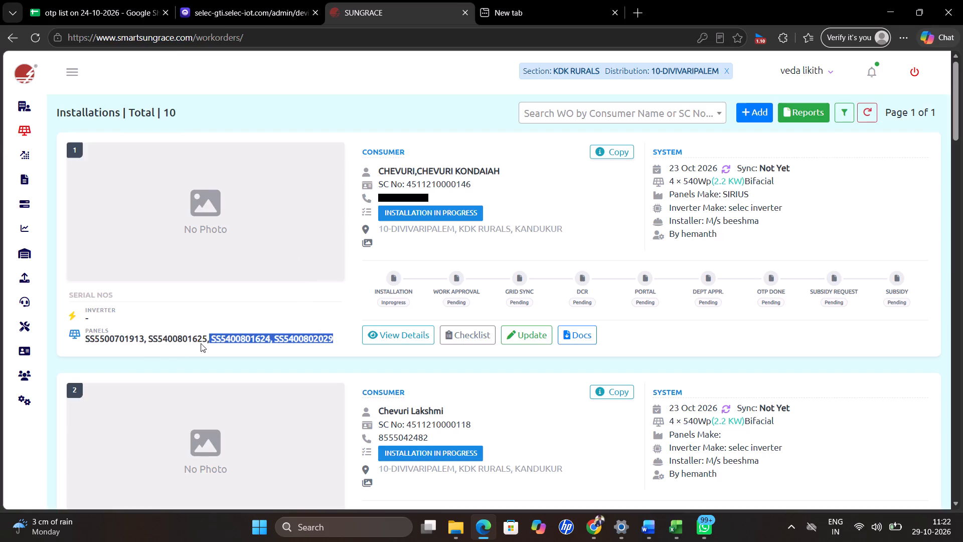
left_click_drag(201, 343, 69, 338)
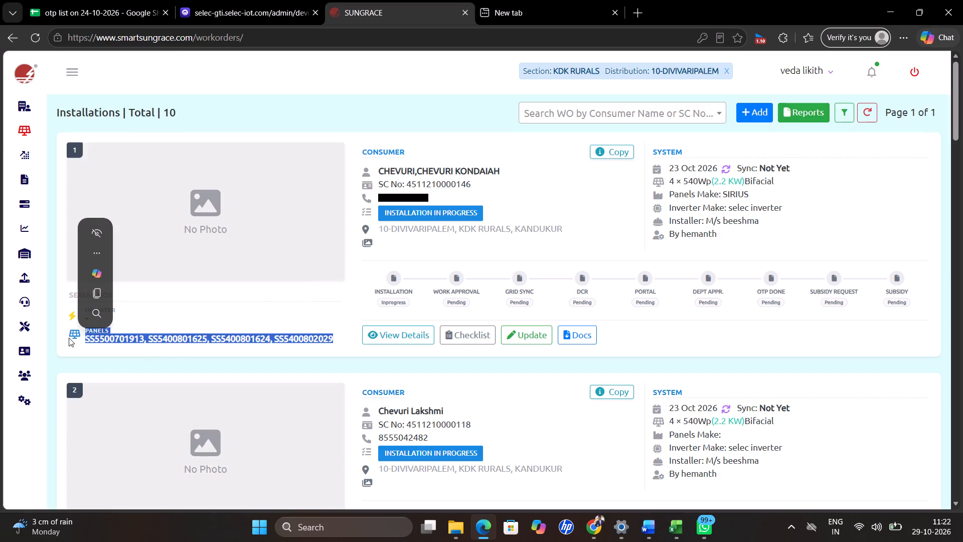
key("ctrl+c")
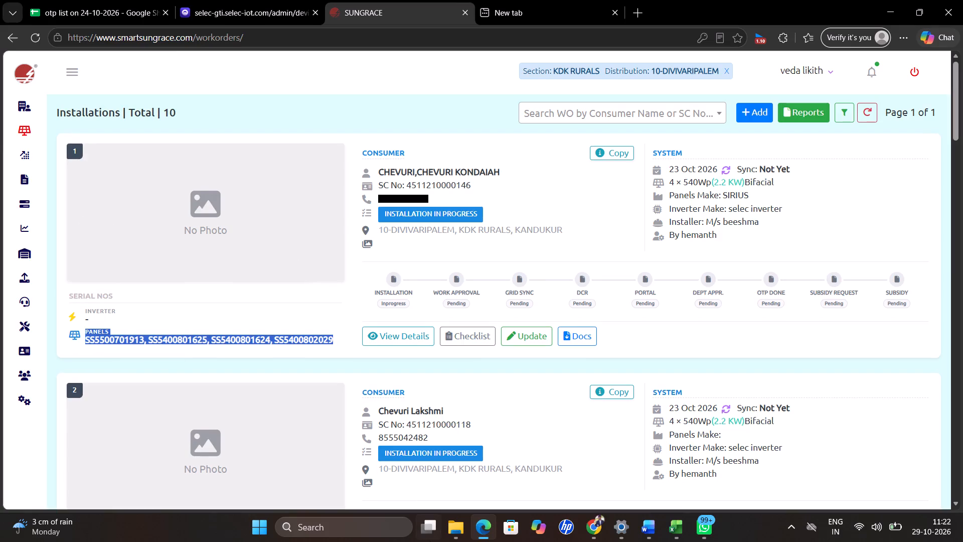
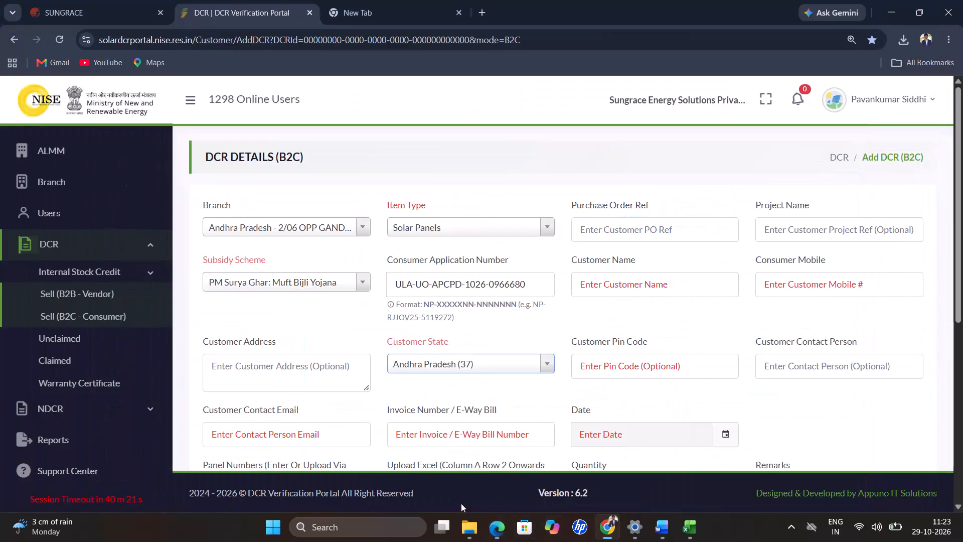
Switch to Microsoft Edge and open web.whatsapp.com in the empty new tab.
left_click(502, 528)
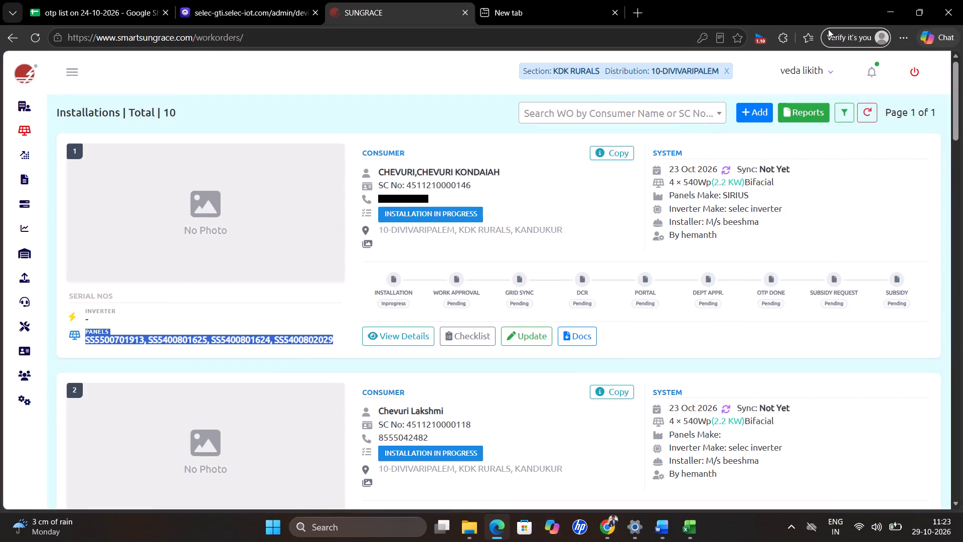
left_click(545, 1)
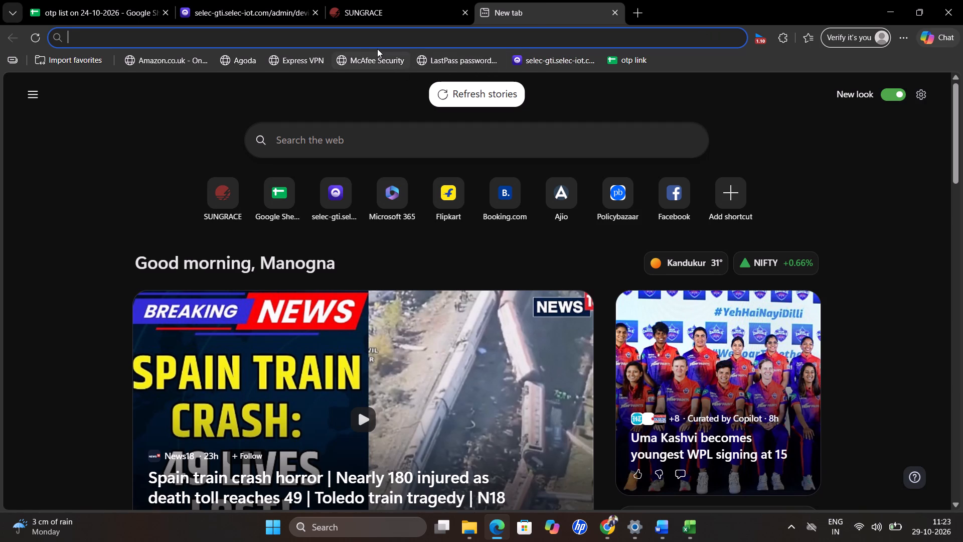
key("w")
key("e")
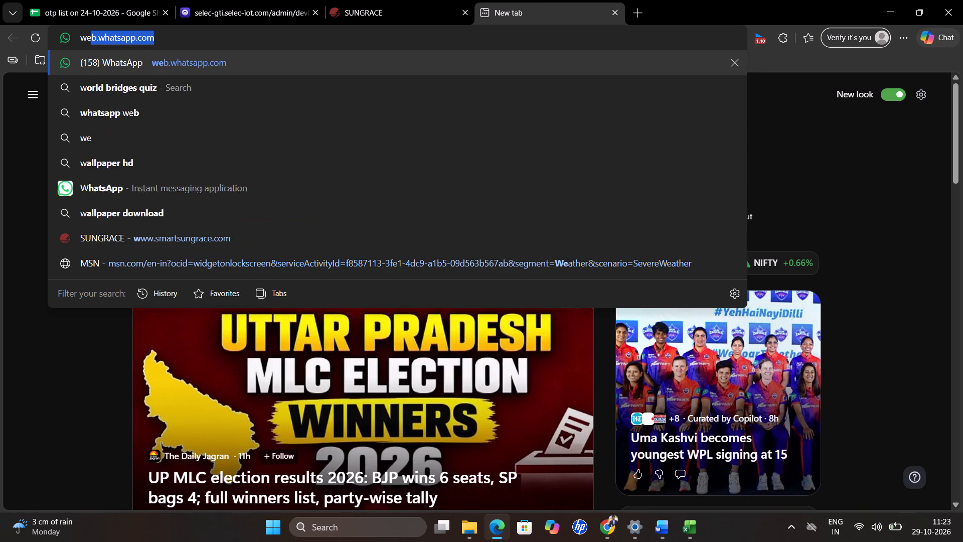
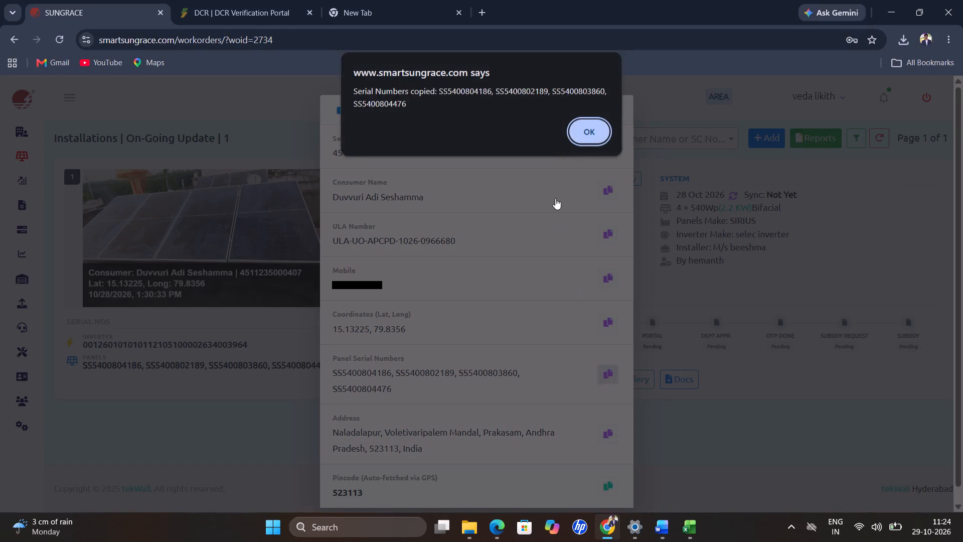
Paste the work order's four copied panel serial numbers into the Panel Numbers field of the DCR portal's B2C form.
left_click(576, 125)
left_click(242, 8)
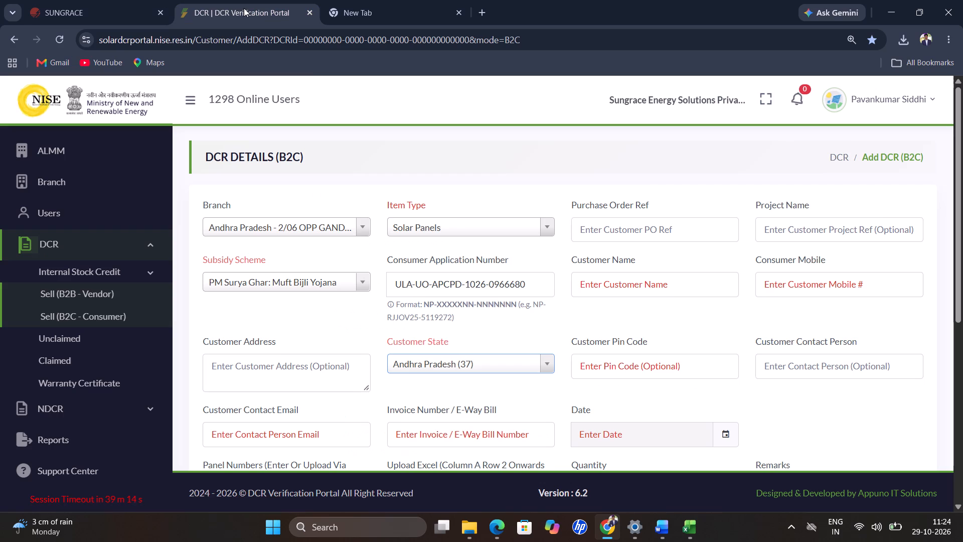
scroll(471, 392, "down", 3)
left_click(325, 336)
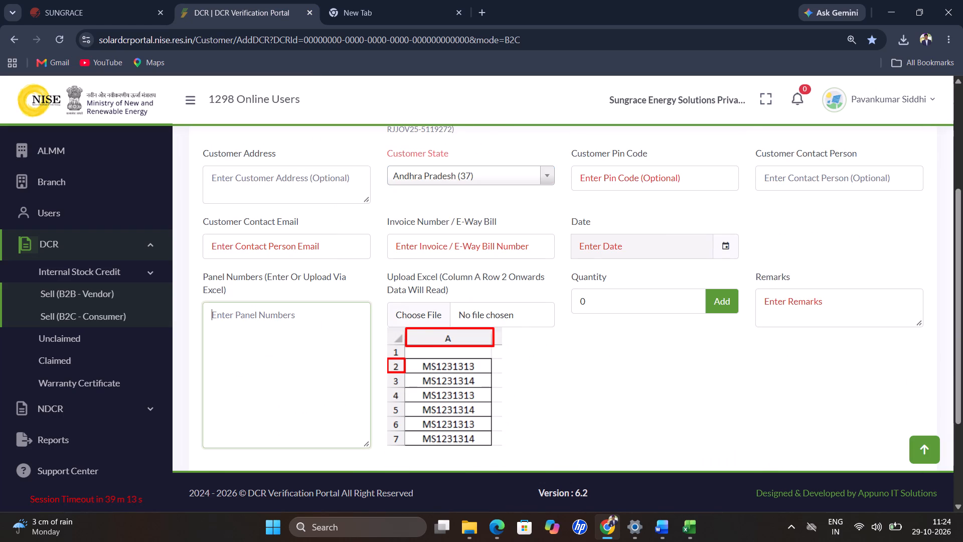
key("ctrl+v")
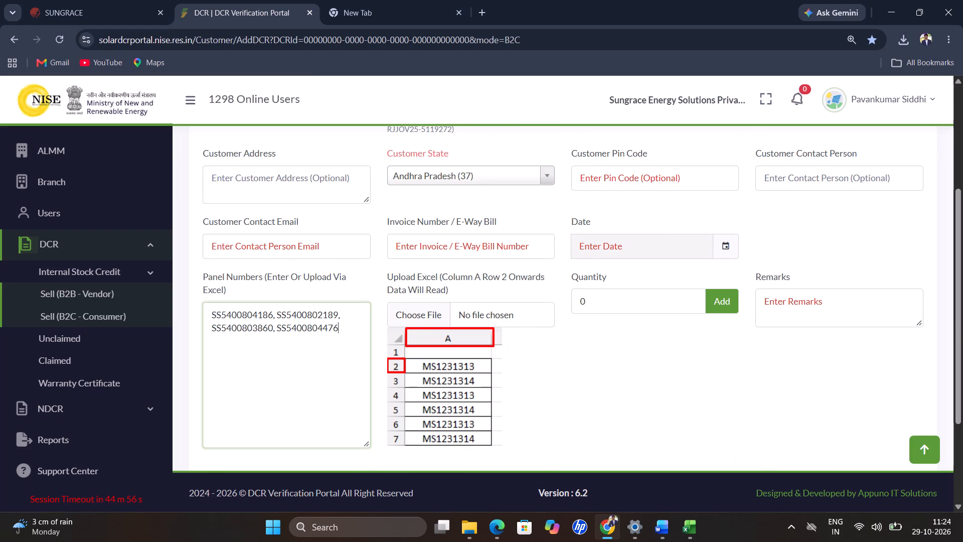
key("Up")
key("Up")
key("Right")
key("Right")
key("Right")
key("Right")
key("Right")
key("Right")
key("Right")
key("Right")
key("Right")
key("Right")
key("Right")
key("Right")
key("Right")
key("BackSpace")
key("Return")
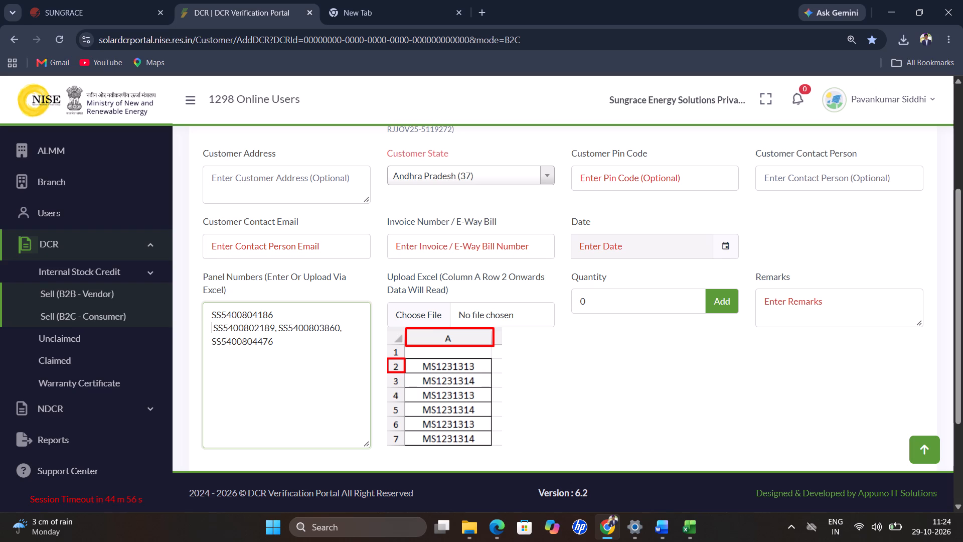
key("Right")
key("Right")
key("Right")
key("Right")
key("Right")
key("Right")
key("Right")
key("Right")
key("Right")
key("Right")
key("Right")
key("Right")
key("Right")
key("Right")
key("BackSpace")
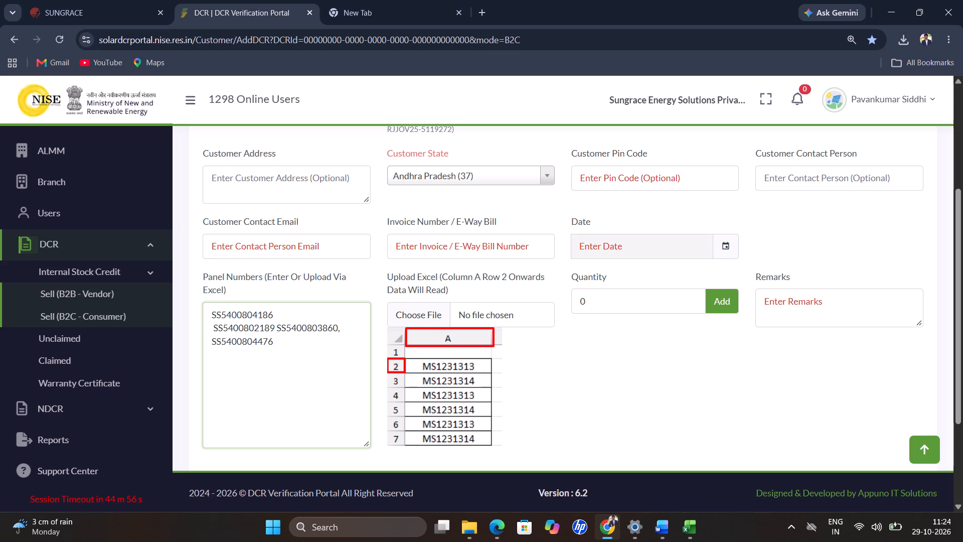
key("Return")
key("Right")
key("Right")
key("Right")
key("Right")
key("Right")
key("Right")
key("Right")
key("Right")
key("Right")
key("Right")
key("Right")
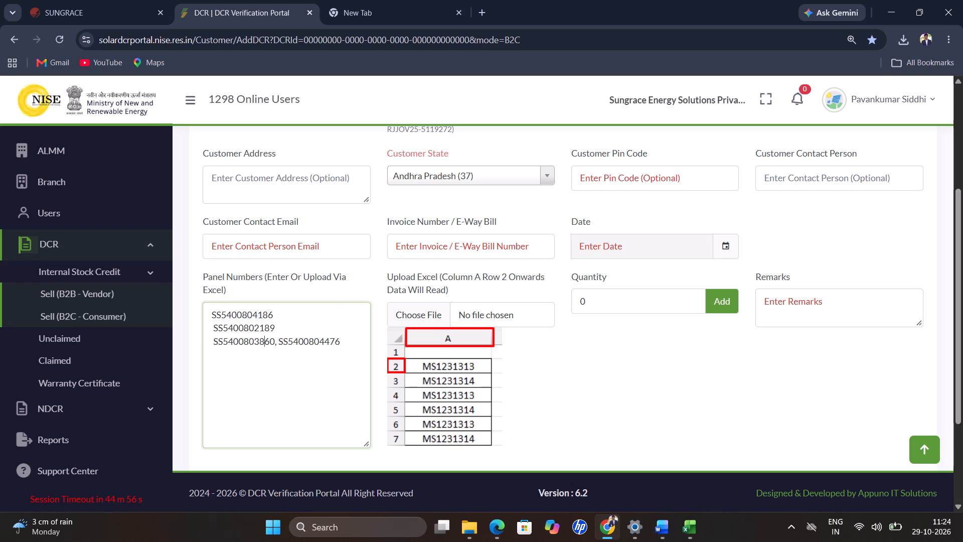
key("Right")
key("Right")
key("Right")
key("BackSpace")
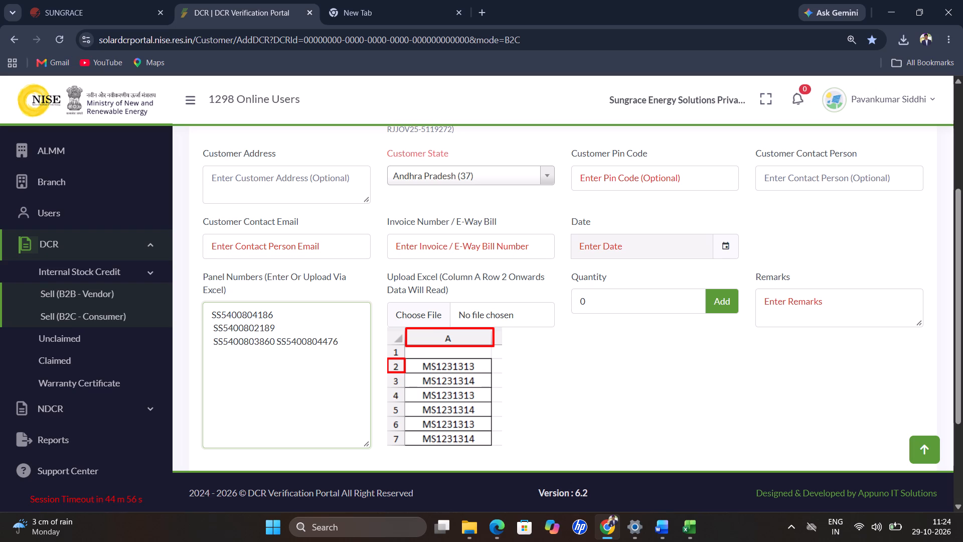
key("backslash")
key("Return")
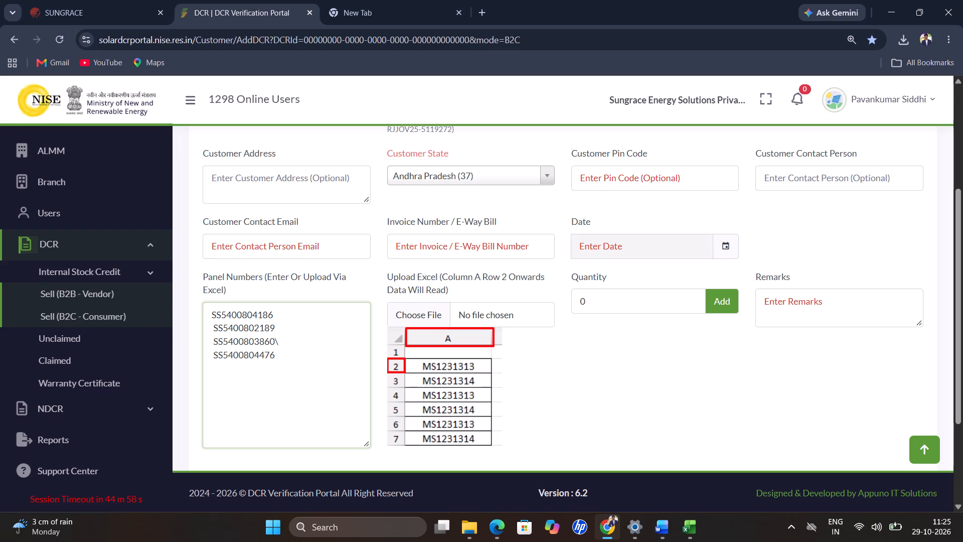
key("BackSpace")
key("BackSpace")
key("Return")
Set the quantity to 4 and the date to 12-Aug-2026, and submit the panels for adding.
left_click(676, 311)
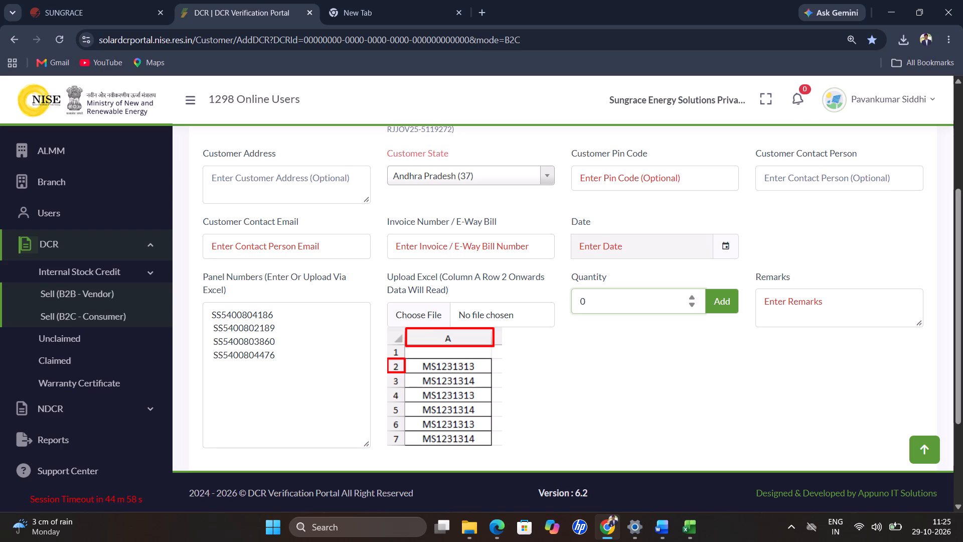
key("BackSpace")
key("4")
left_click(679, 252)
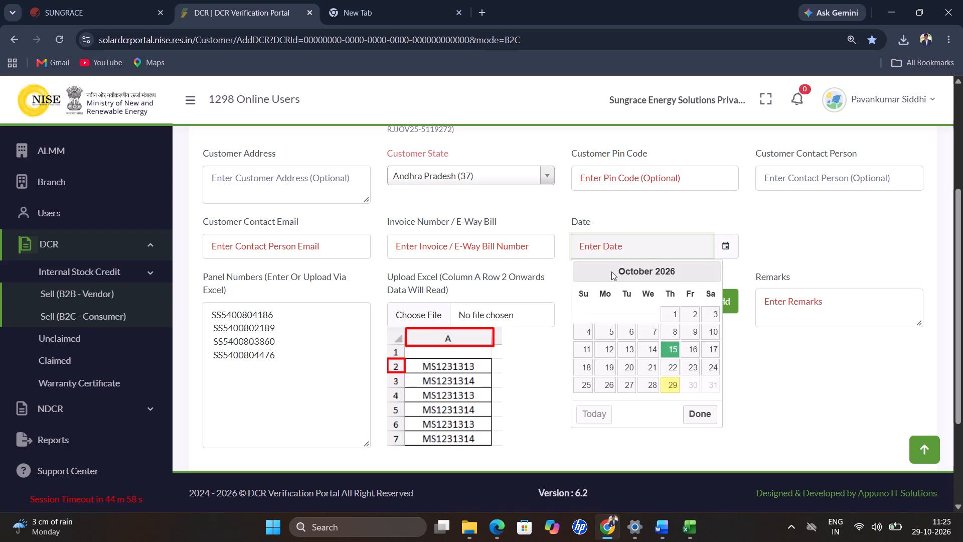
double_click(588, 276)
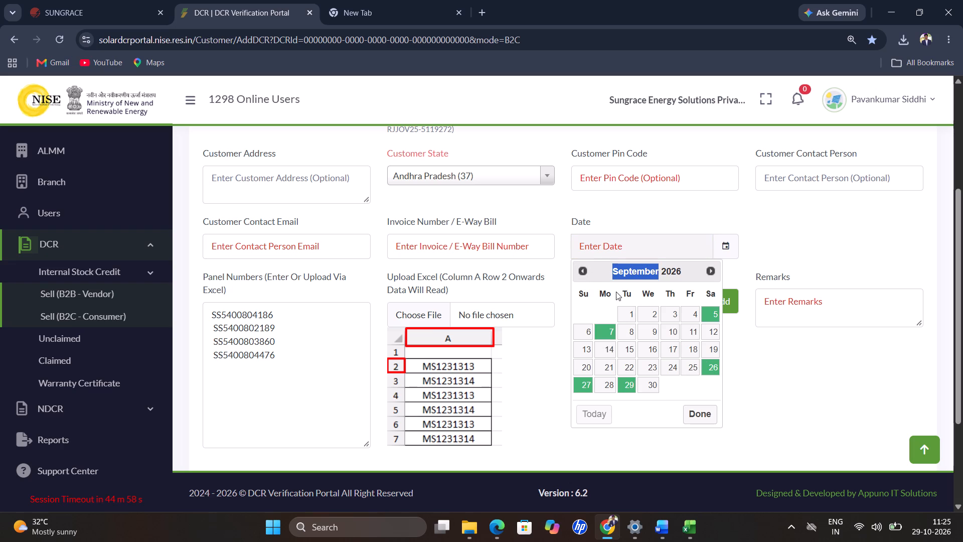
left_click(574, 269)
left_click(644, 345)
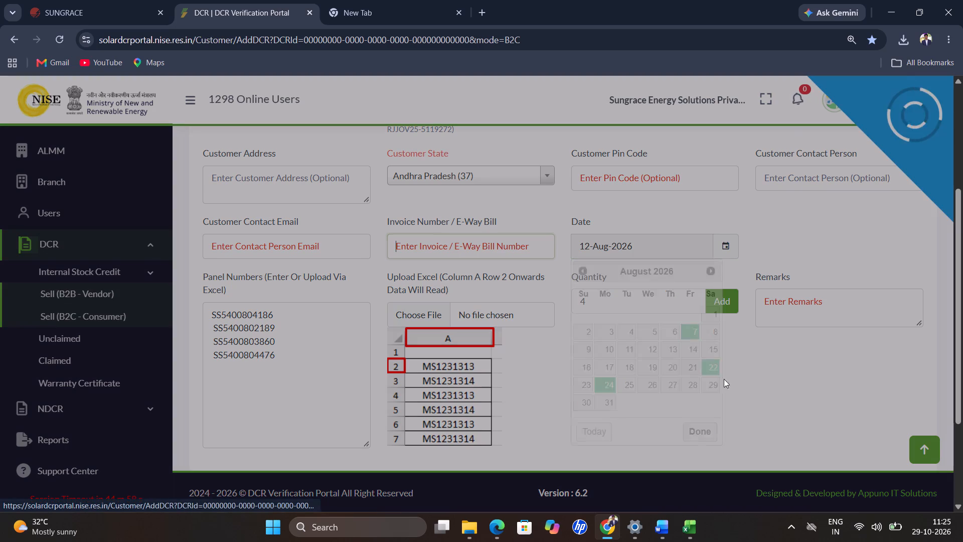
left_click(718, 299)
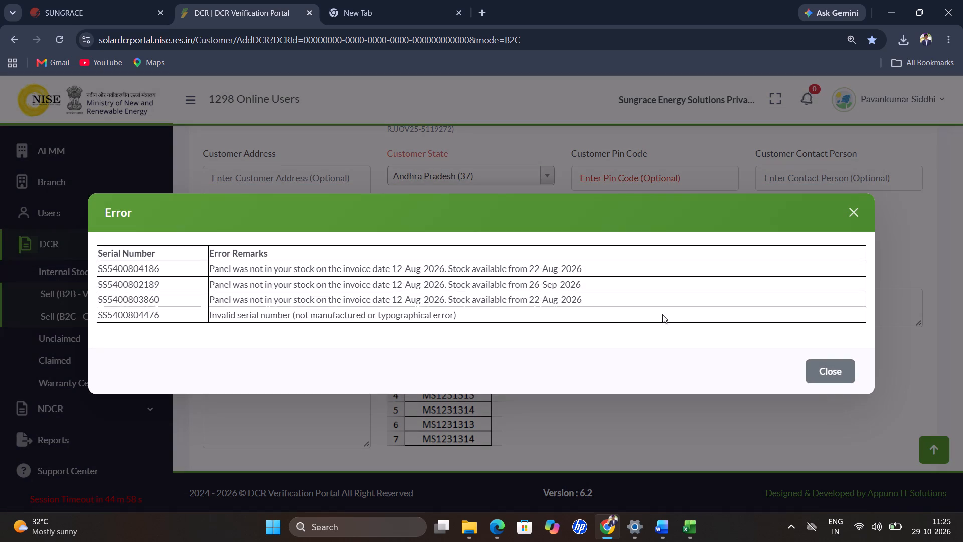
left_click_drag(177, 318, 124, 316)
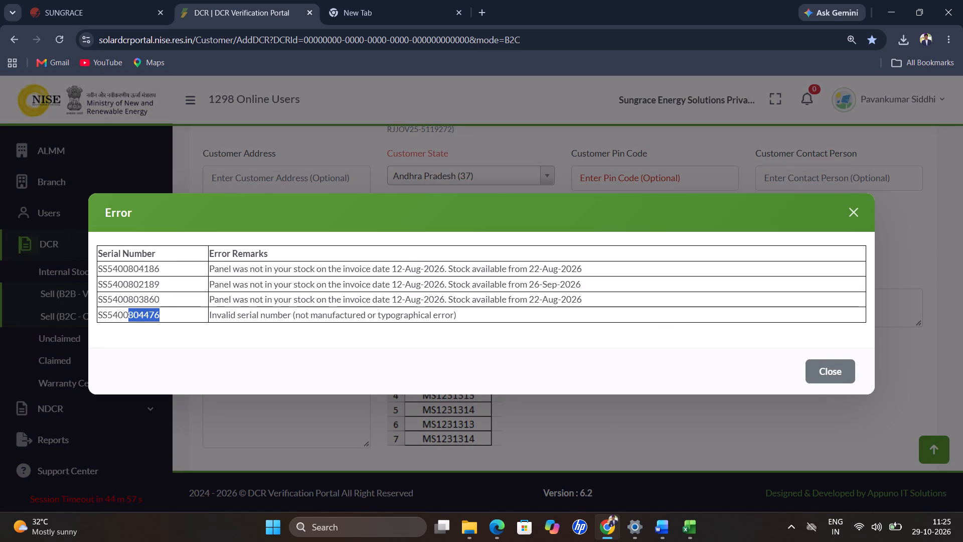
left_click_drag(124, 316, 94, 321)
left_click(175, 340)
left_click(345, 417)
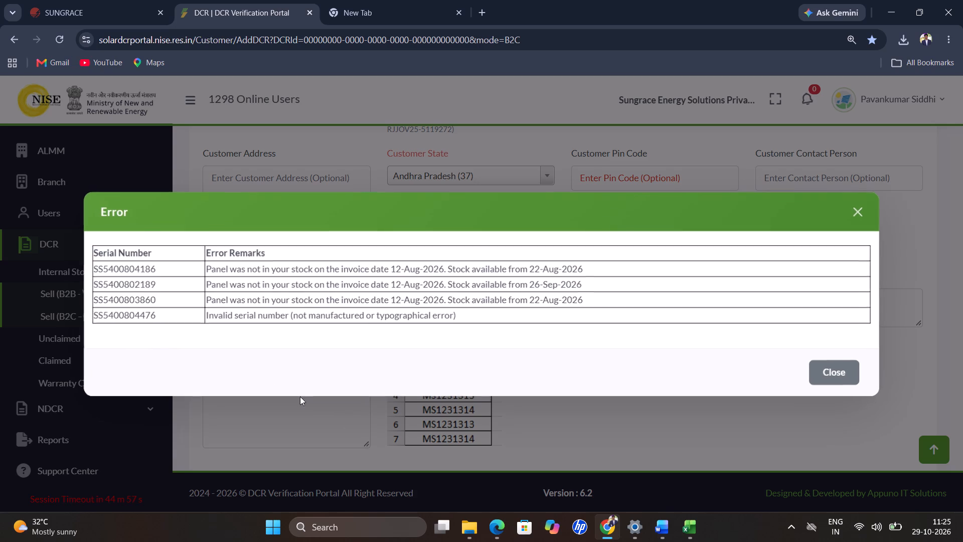
left_click_drag(175, 315, 96, 329)
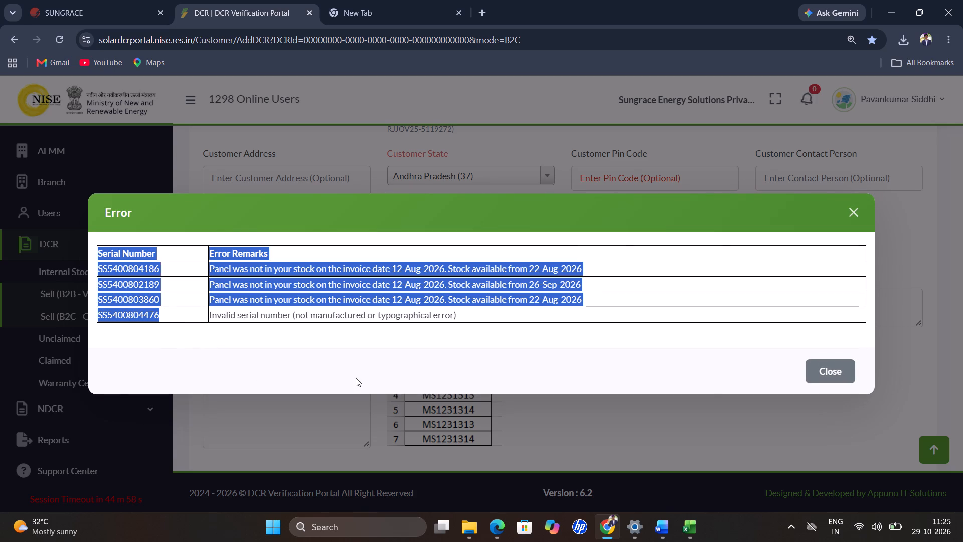
left_click_drag(357, 378, 362, 376)
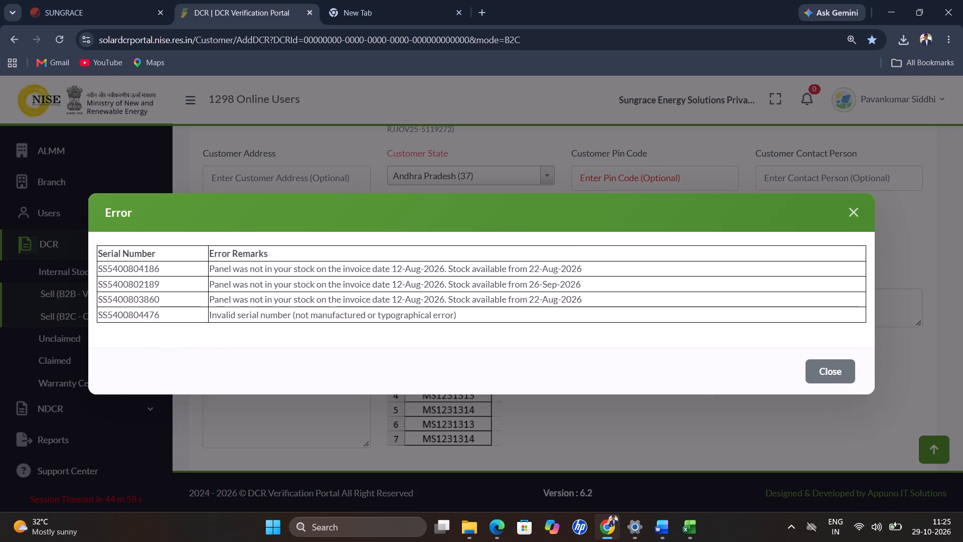
double_click(151, 314)
key("ctrl+c")
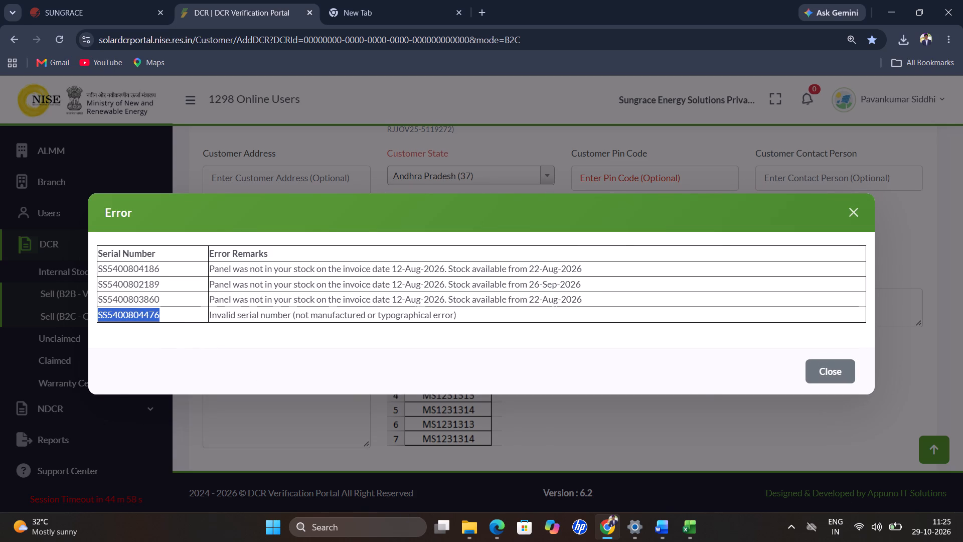
left_click(689, 520)
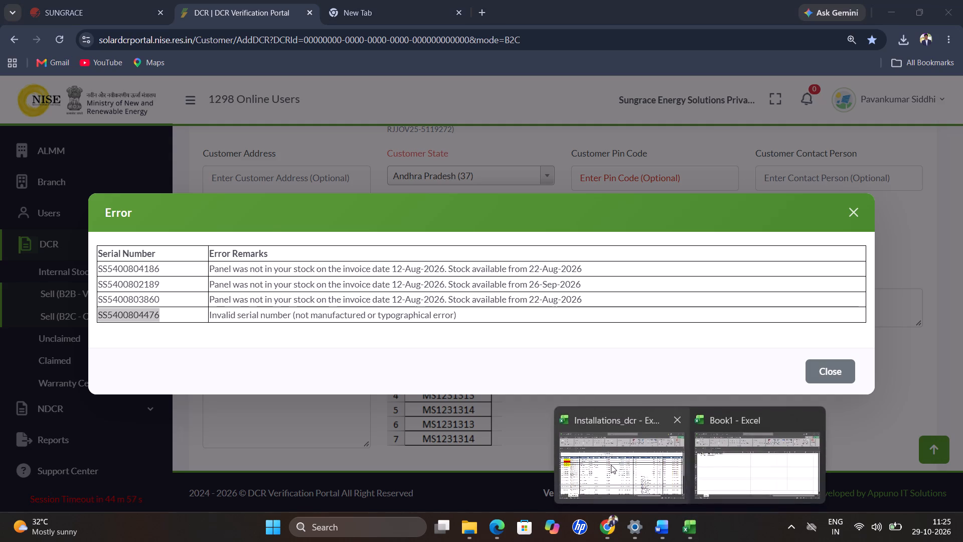
left_click(724, 469)
left_click(156, 190)
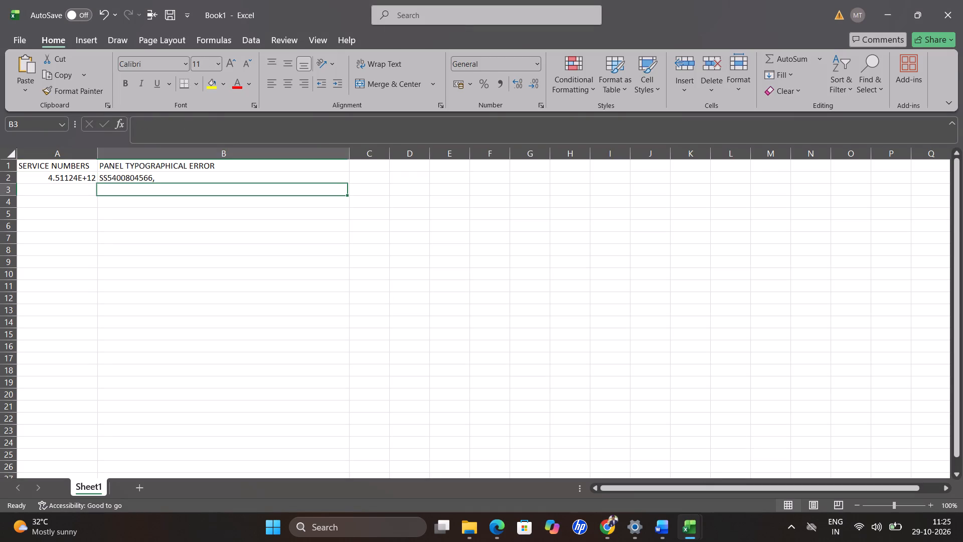
key("ctrl+v")
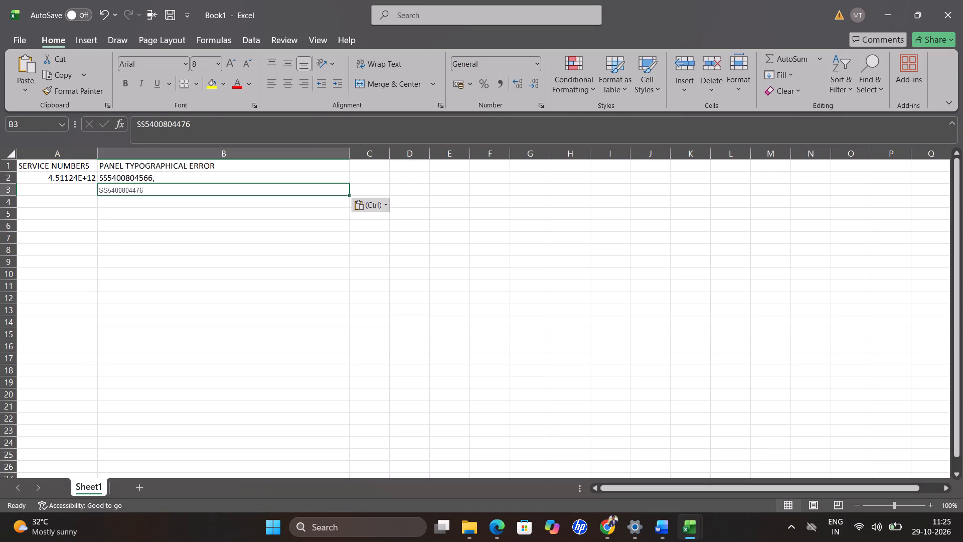
Copy the consumer's service number from the SUNGRACE quick copy details into cell A3 of Book1, beside the invalid serial.
key("Left")
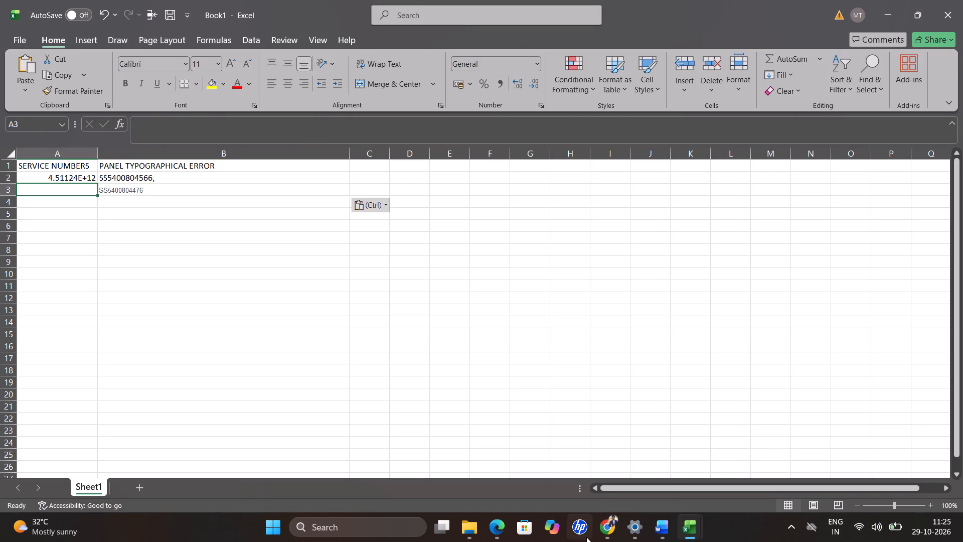
left_click(606, 525)
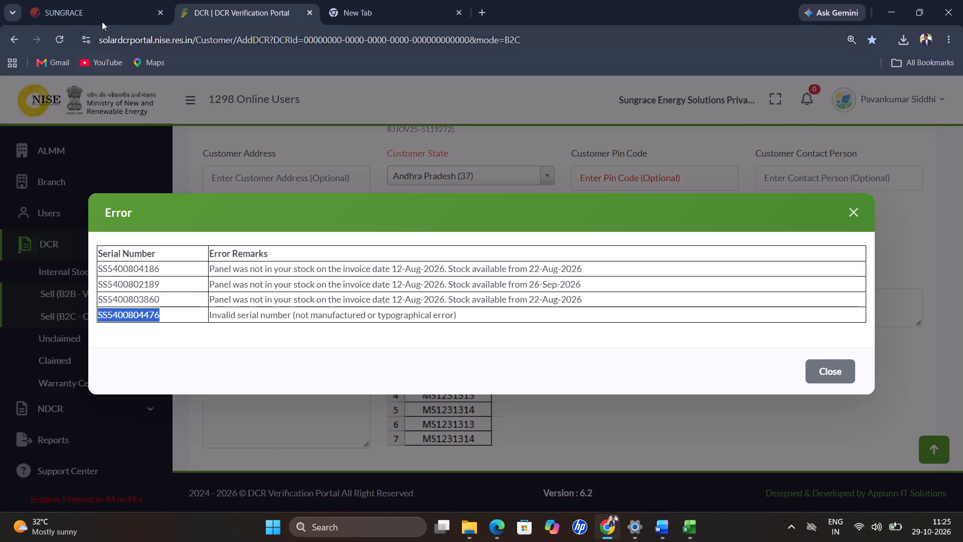
left_click(106, 12)
left_click(612, 143)
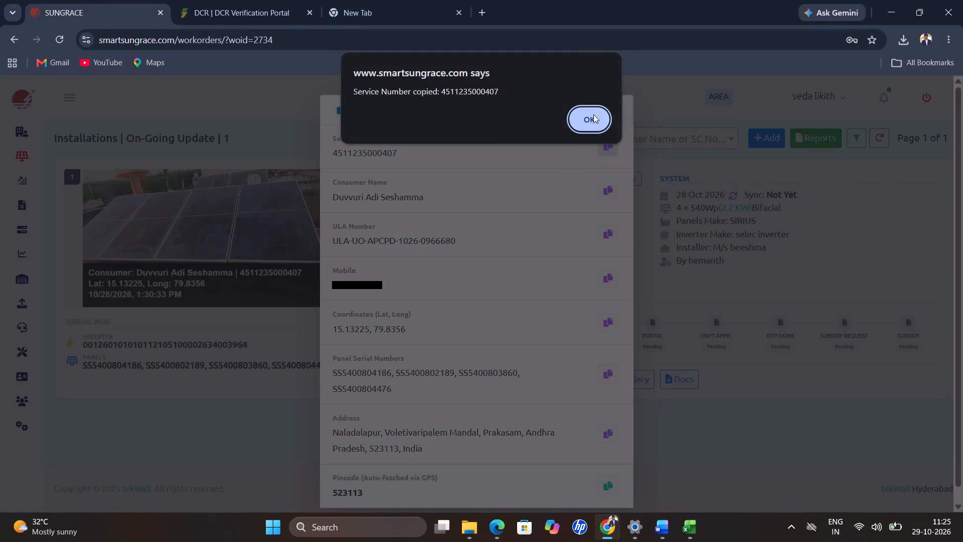
left_click(593, 114)
left_click(685, 533)
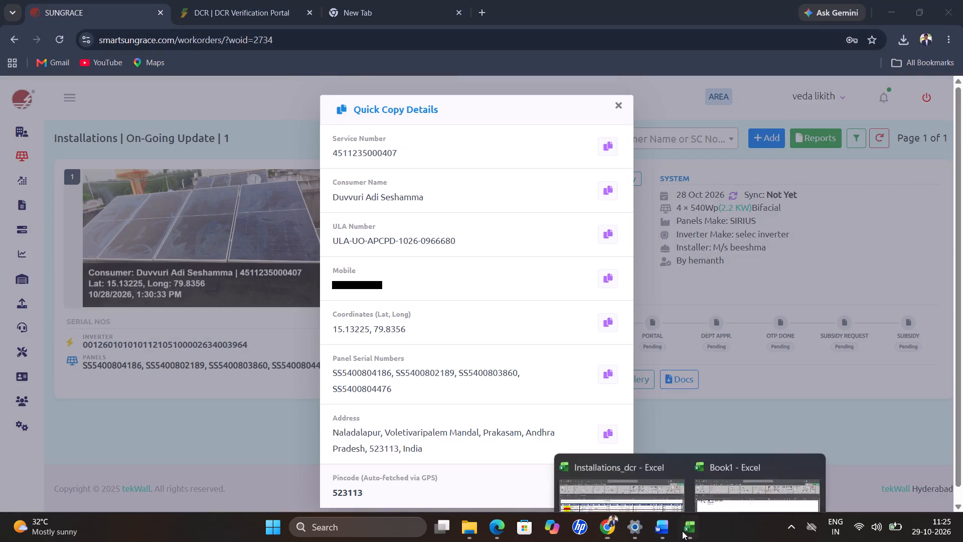
left_click(713, 471)
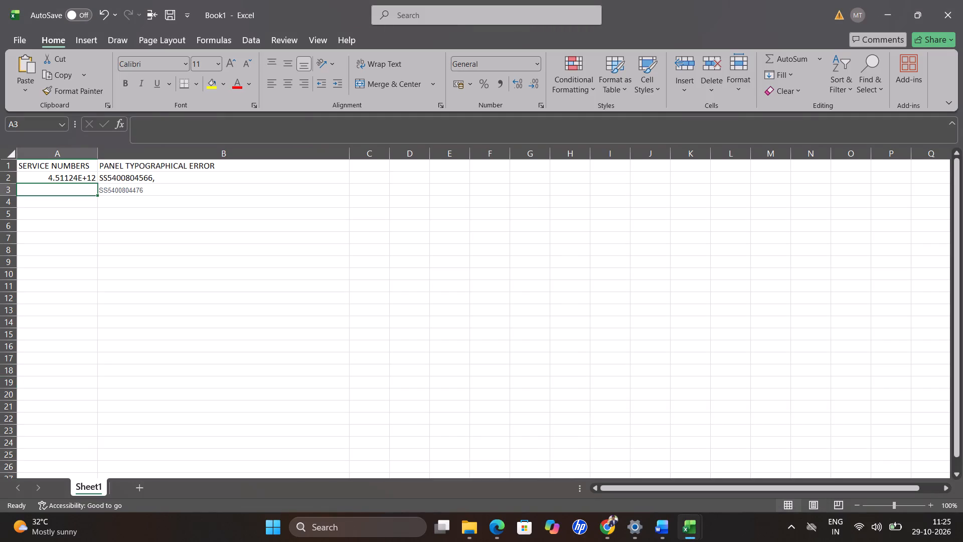
key("ctrl+v")
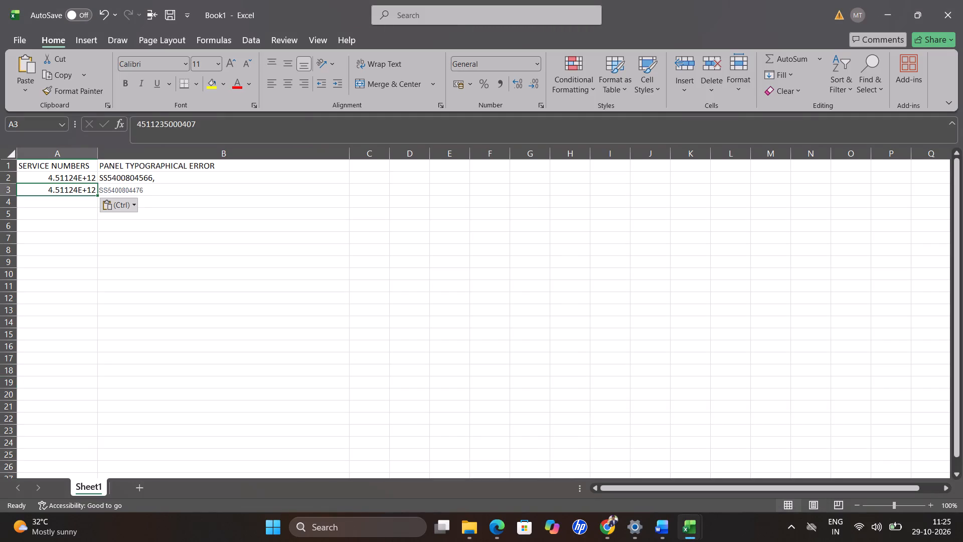
Save the workbook as Book1 in the Downloads folder as an Excel Workbook.
left_click(90, 15)
left_click(575, 108)
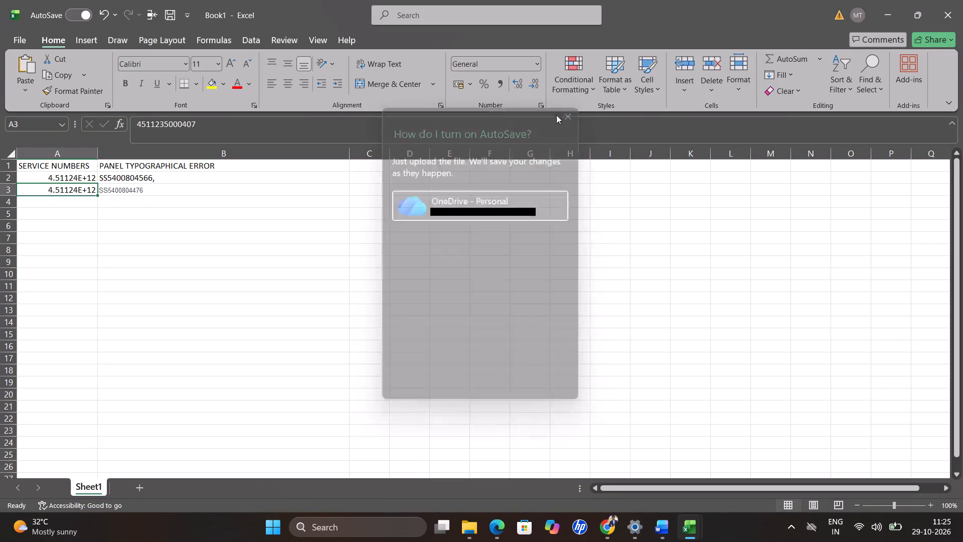
left_click(27, 42)
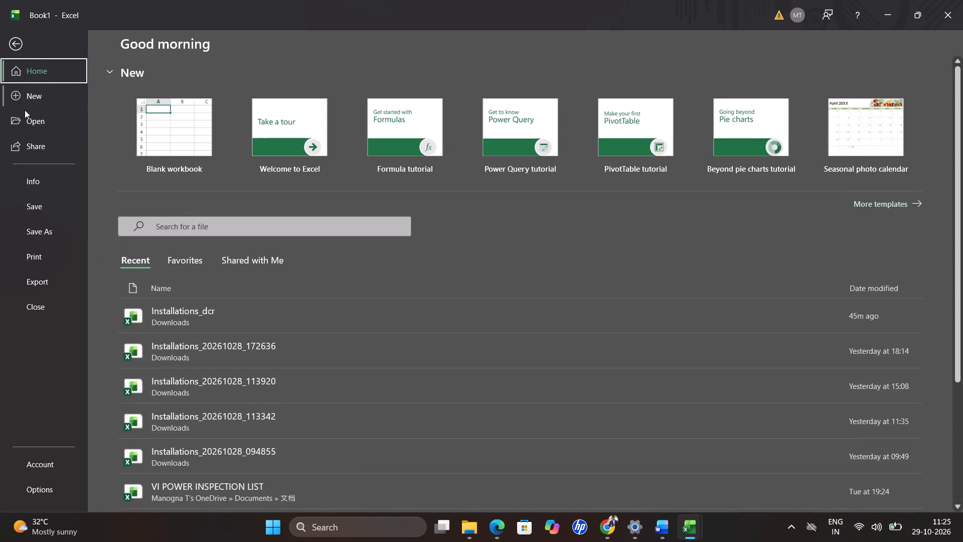
left_click(35, 206)
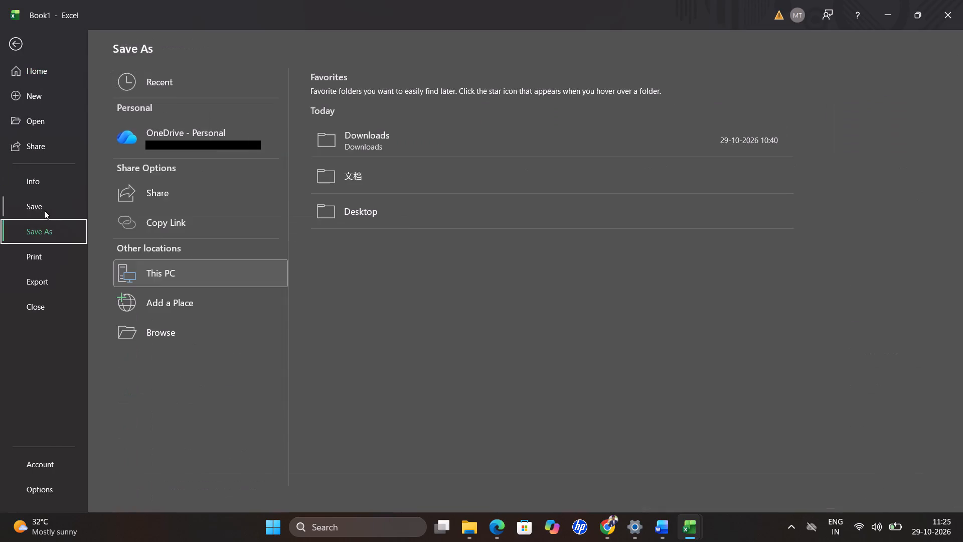
left_click(43, 197)
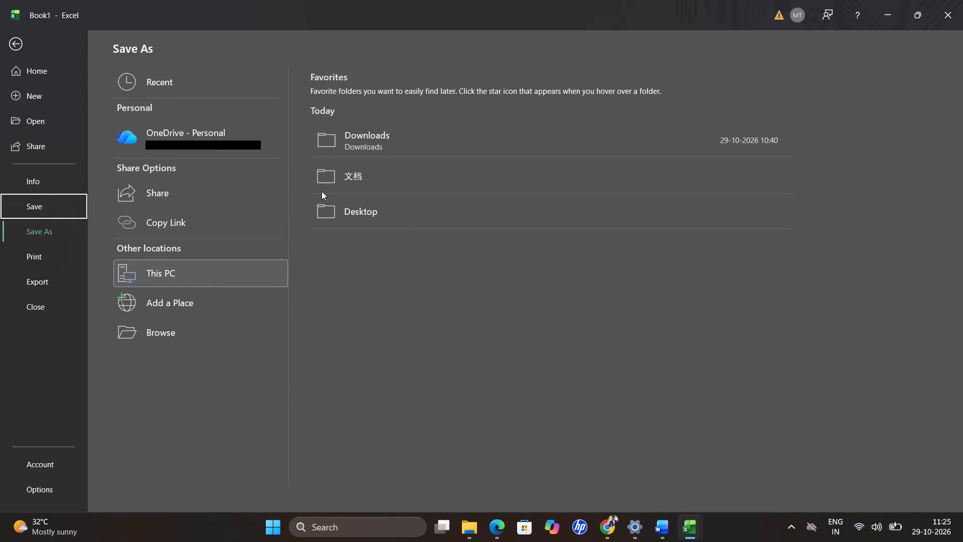
left_click(356, 148)
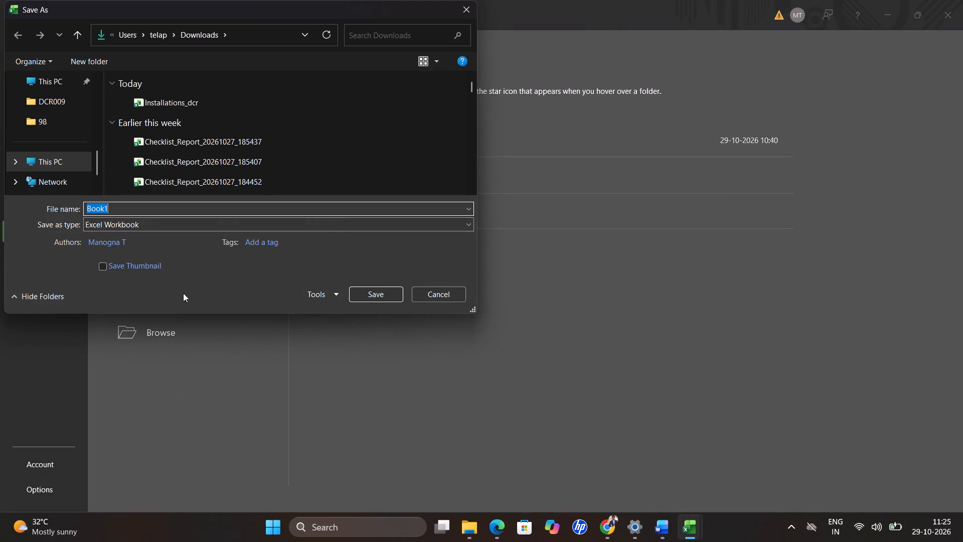
left_click(367, 293)
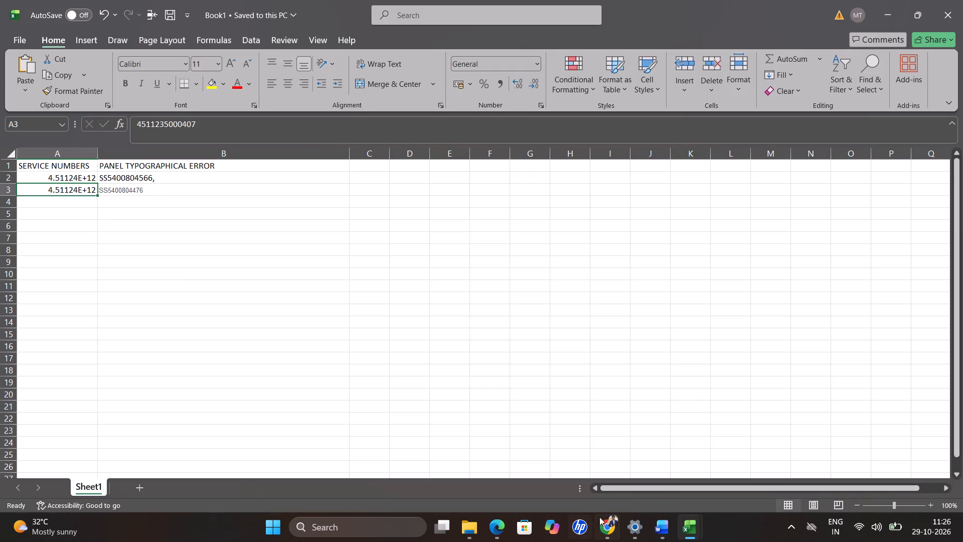
Return to the DCR Verification Portal in Chrome and close the serial number error list.
left_click(592, 472)
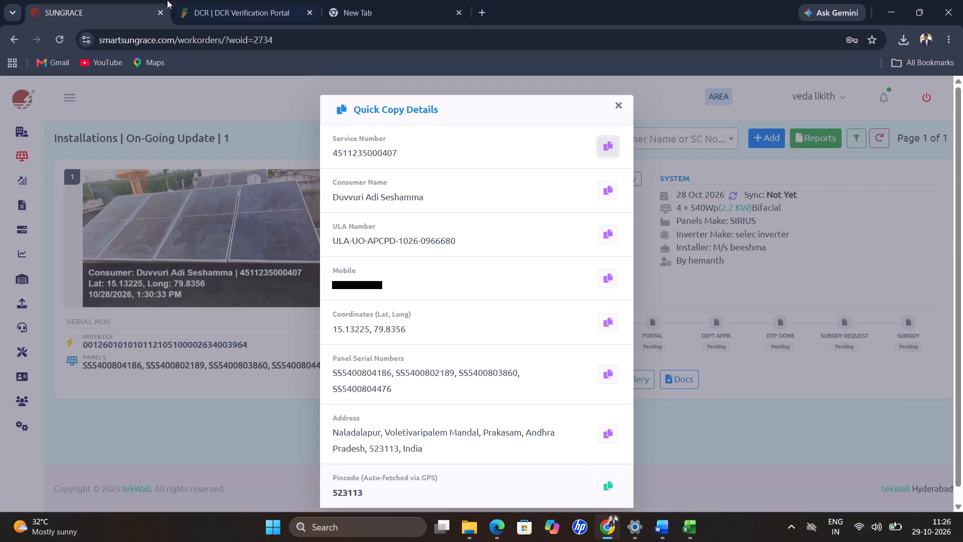
left_click(210, 11)
left_click(825, 373)
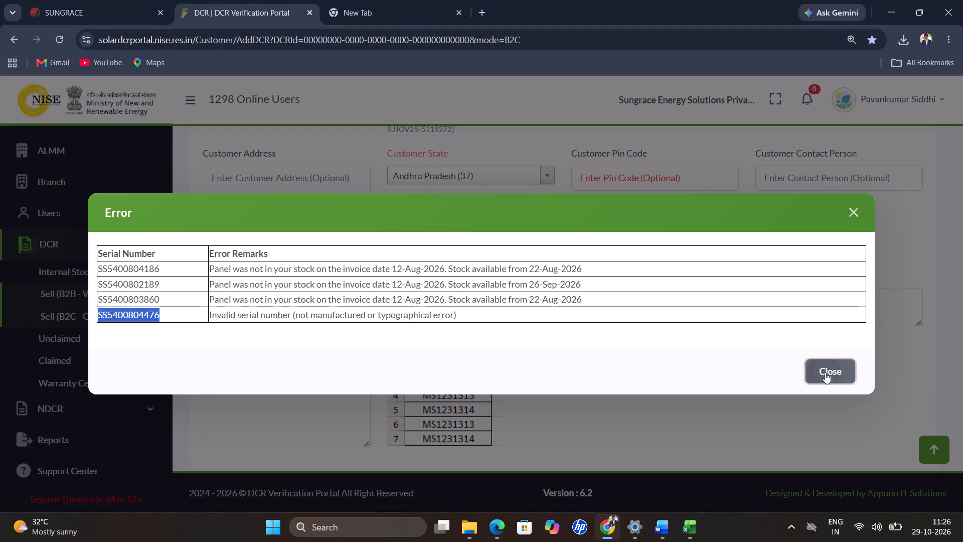
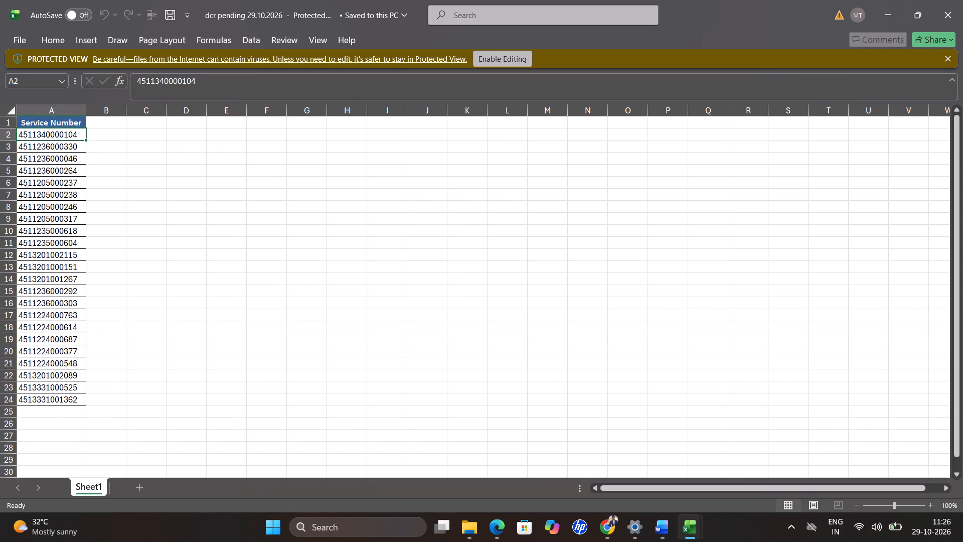
Copy the service number in cell A2 of the dcr pending 29.10.2026 workbook and search the SUNGRACE work orders for it in Chrome.
key("ctrl+c")
left_click(606, 522)
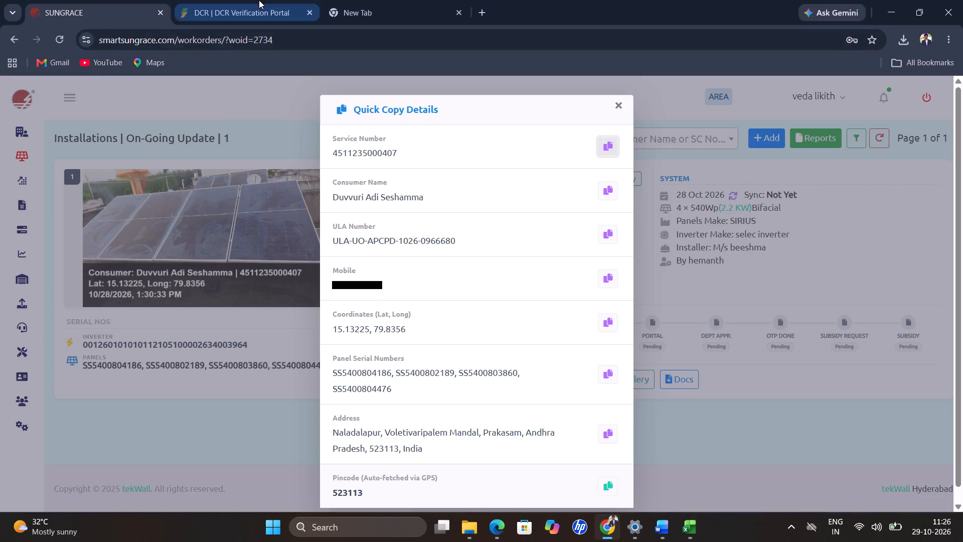
left_click(259, 0)
scroll(338, 220, "up", 4)
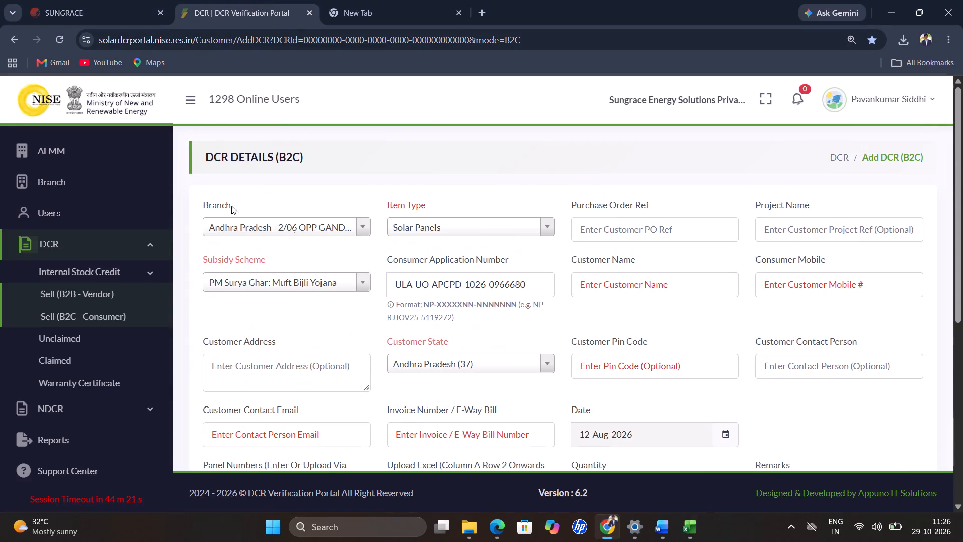
left_click(111, 1)
left_click(615, 101)
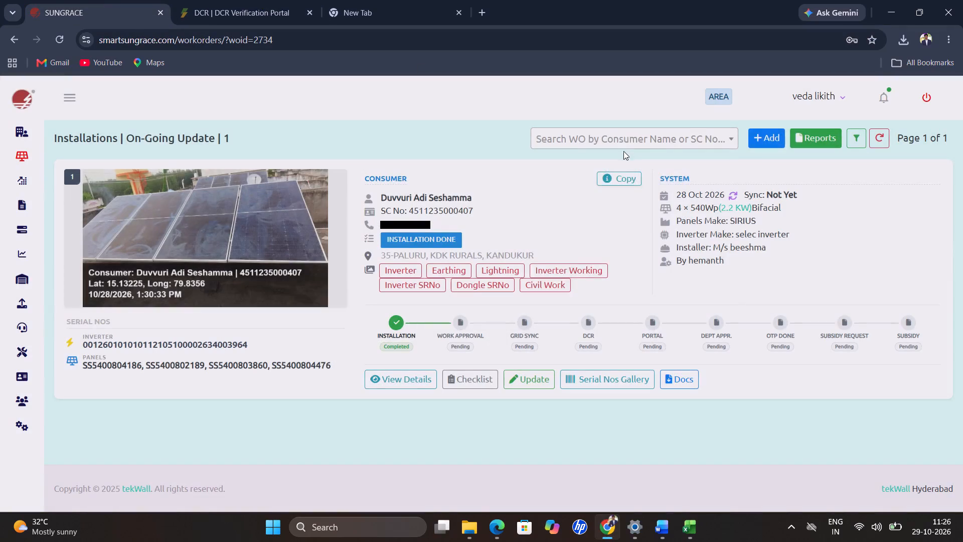
left_click(625, 139)
key("ctrl+v")
key("ctrl+Return")
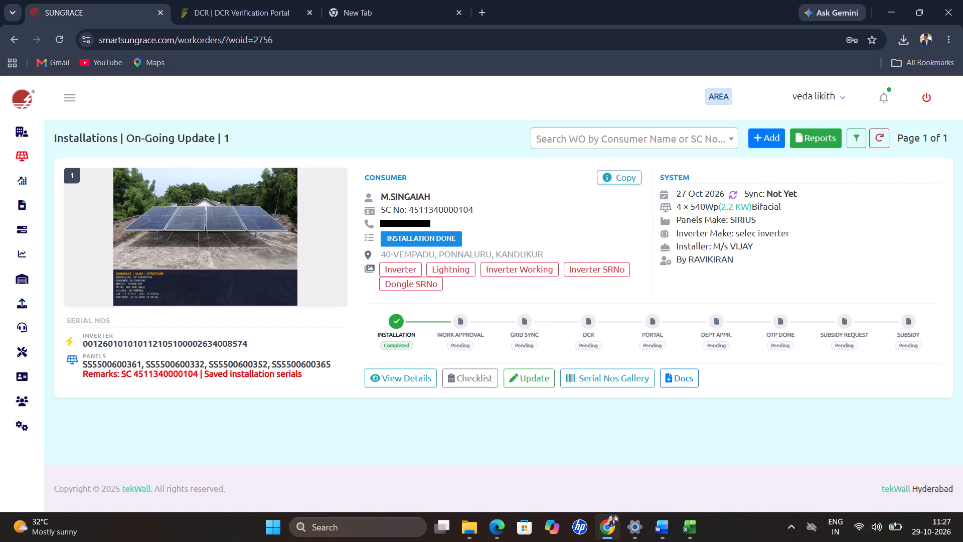
Replace the Consumer Application Number in the DCR form with the ULA number from the work order's quick copy details.
left_click(623, 175, "ctrl")
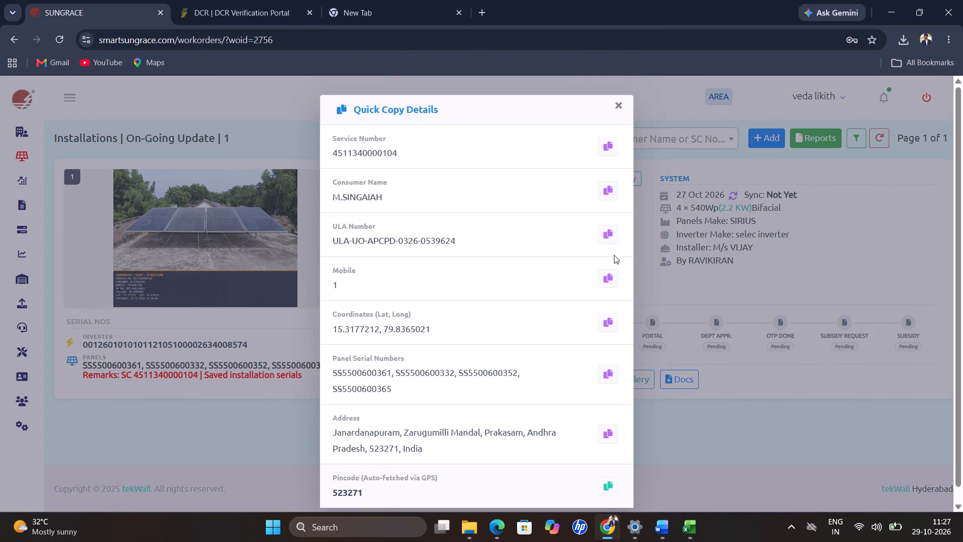
left_click(609, 239, "ctrl")
left_click(594, 115, "ctrl")
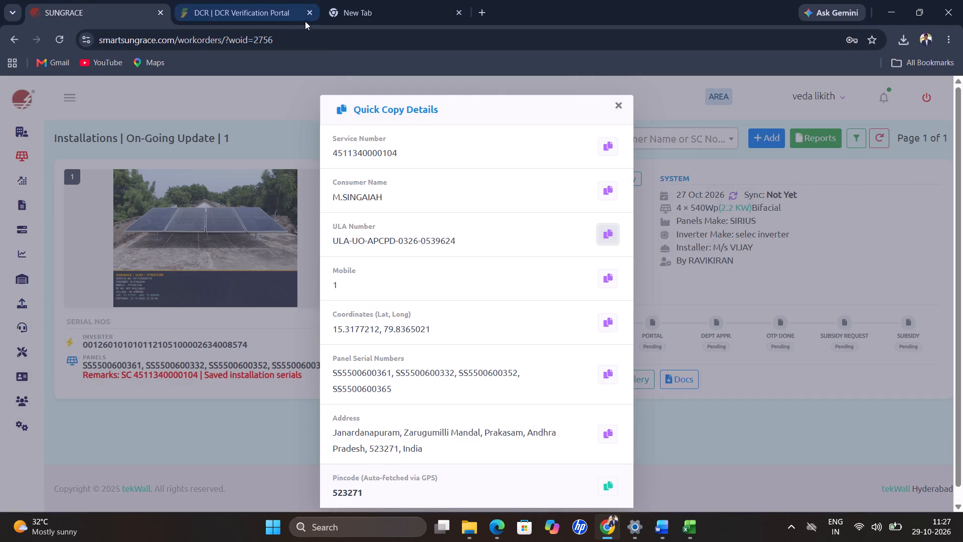
left_click(255, 10, "ctrl")
left_click_drag(527, 283, 353, 299, "ctrl")
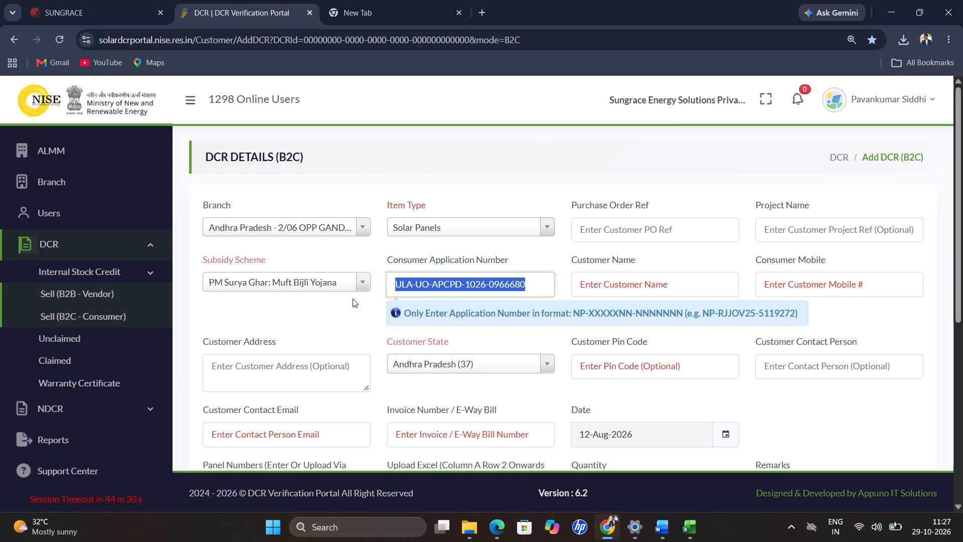
key("ctrl+v")
left_click(107, 4)
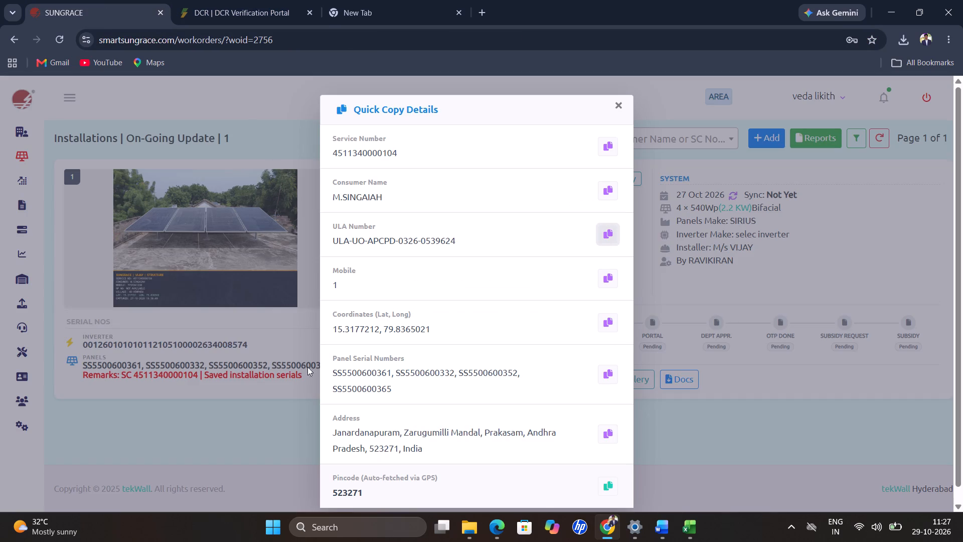
left_click(599, 372)
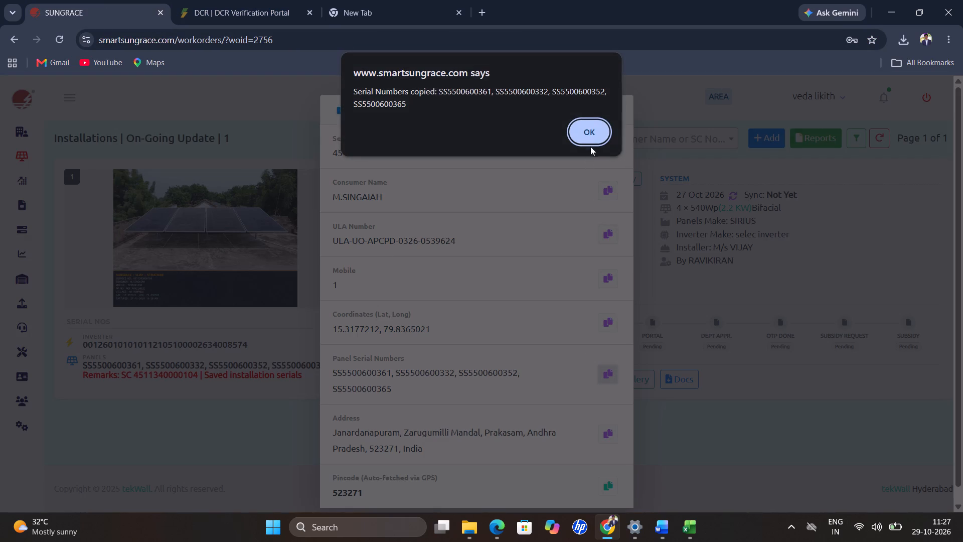
left_click_drag(591, 139, 592, 134)
left_click(209, 2)
scroll(296, 416, "down", 5)
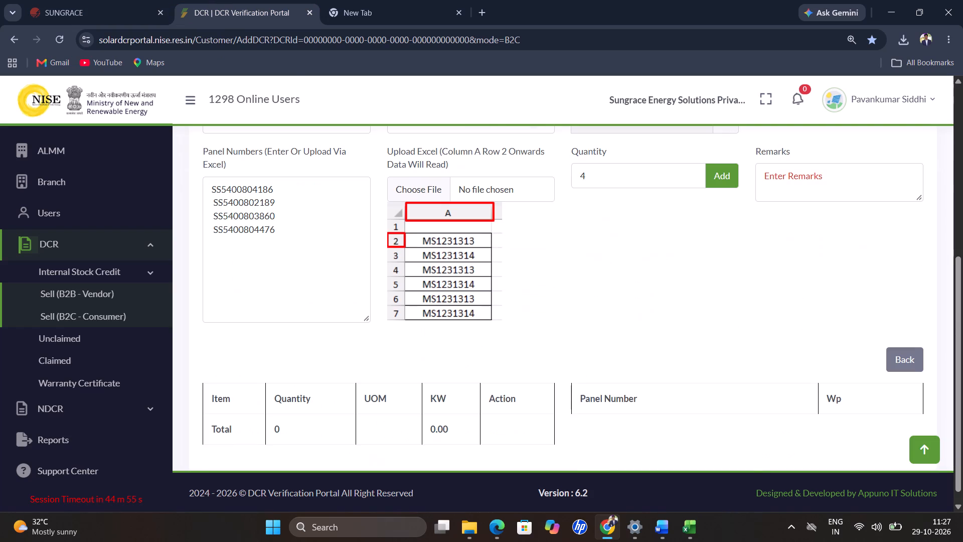
left_click_drag(288, 252, 155, 162)
key("ctrl+v")
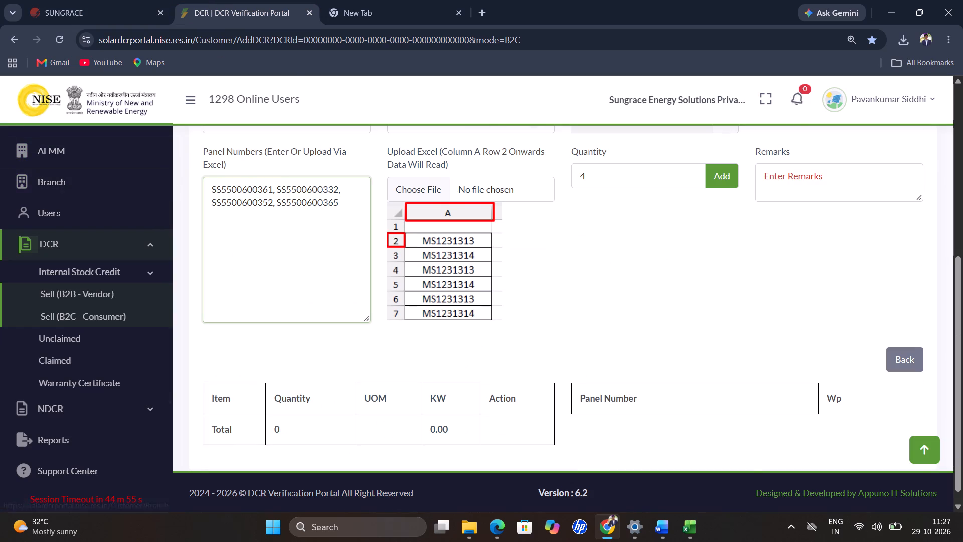
Remove the commas between the four pasted panel serials and put each serial on its own line.
left_click(279, 194)
key("Left")
key("Left")
key("BackSpace")
key("Return")
key("Right")
key("Right")
key("Right")
key("Right")
key("Right")
key("Right")
key("Right")
key("Right")
key("Right")
key("Right")
key("Right")
key("Right")
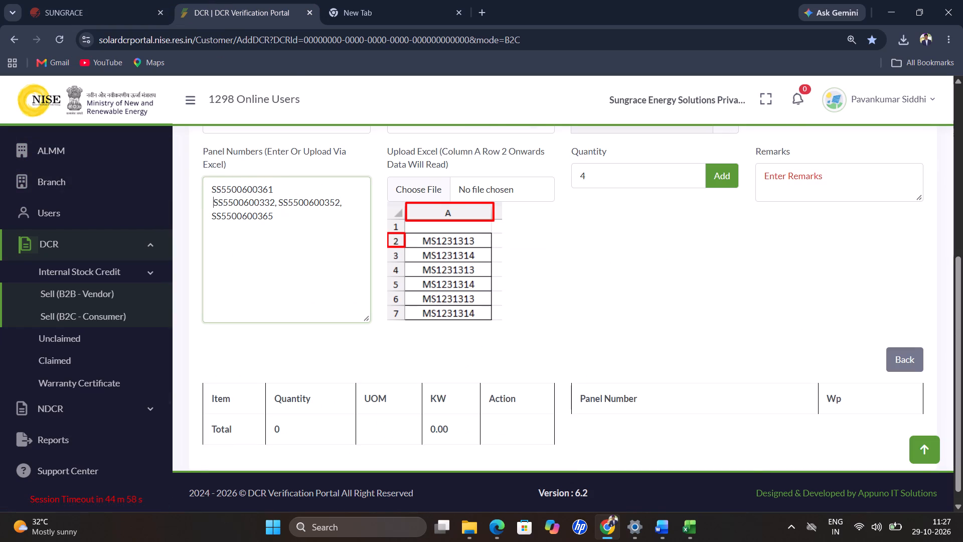
key("Right")
key("Right")
key("BackSpace")
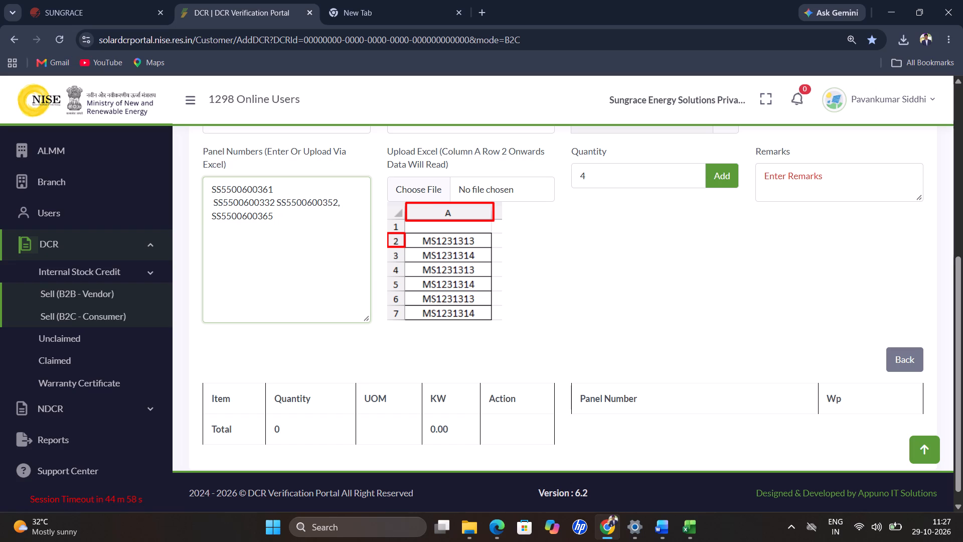
key("Return")
key("Right")
key("Right")
key("Right")
key("Right")
key("Right")
key("Right")
key("Right")
key("Right")
key("Right")
key("Right")
key("Right")
key("Right")
key("Right")
key("Right")
key("Right")
key("Right")
key("Right")
key("Right")
key("Right")
key("Right")
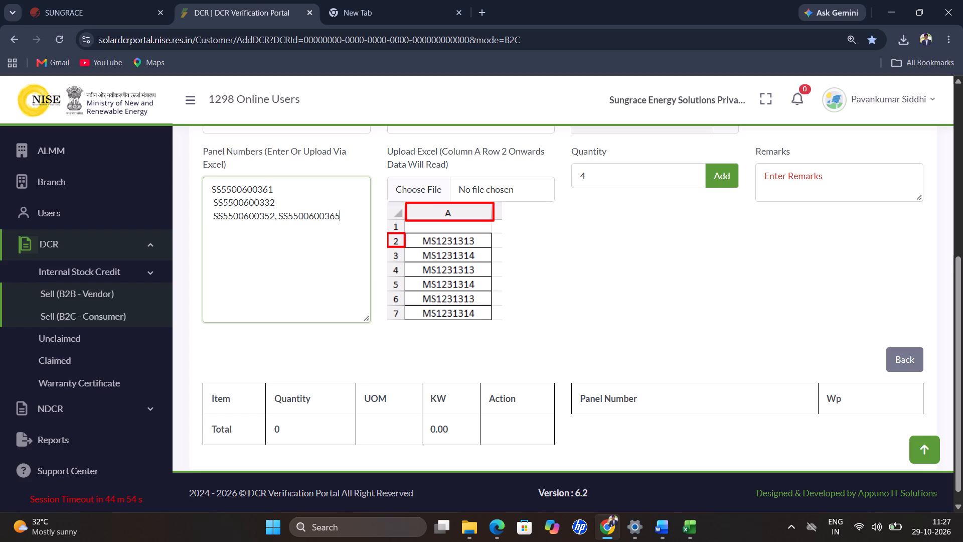
key("Left")
key("Left")
key("Left")
key("Left")
key("Left")
key("Left")
key("Left")
key("Left")
key("Left")
key("Left")
key("Left")
key("Left")
key("Left")
key("BackSpace")
key("Return")
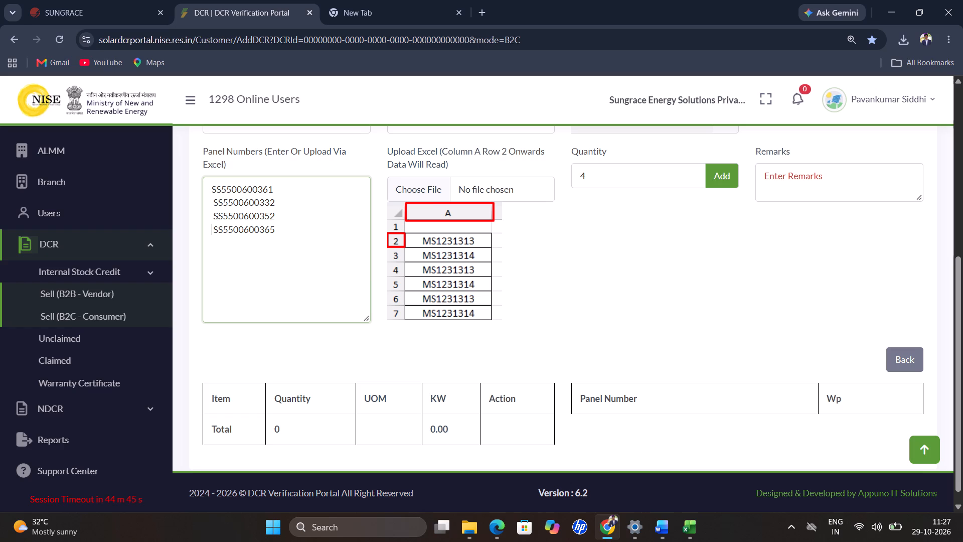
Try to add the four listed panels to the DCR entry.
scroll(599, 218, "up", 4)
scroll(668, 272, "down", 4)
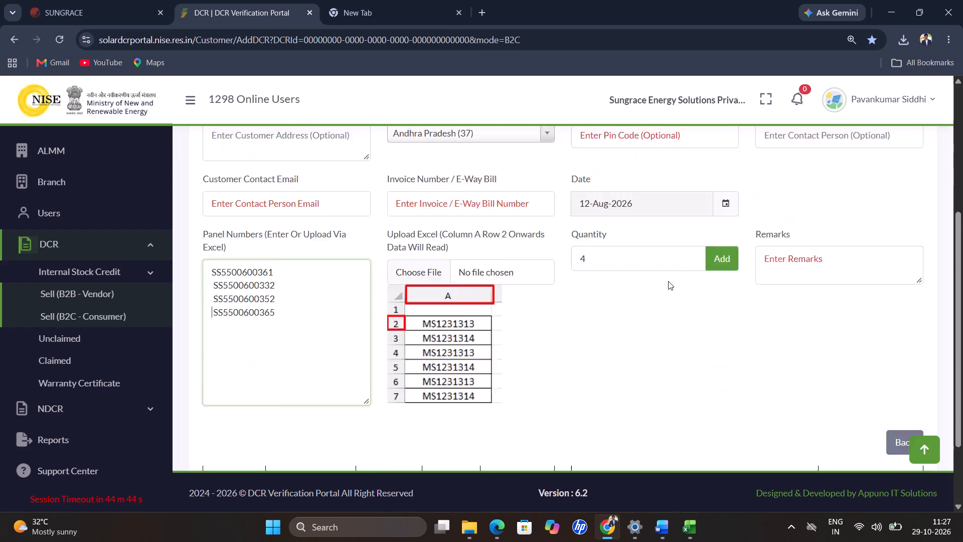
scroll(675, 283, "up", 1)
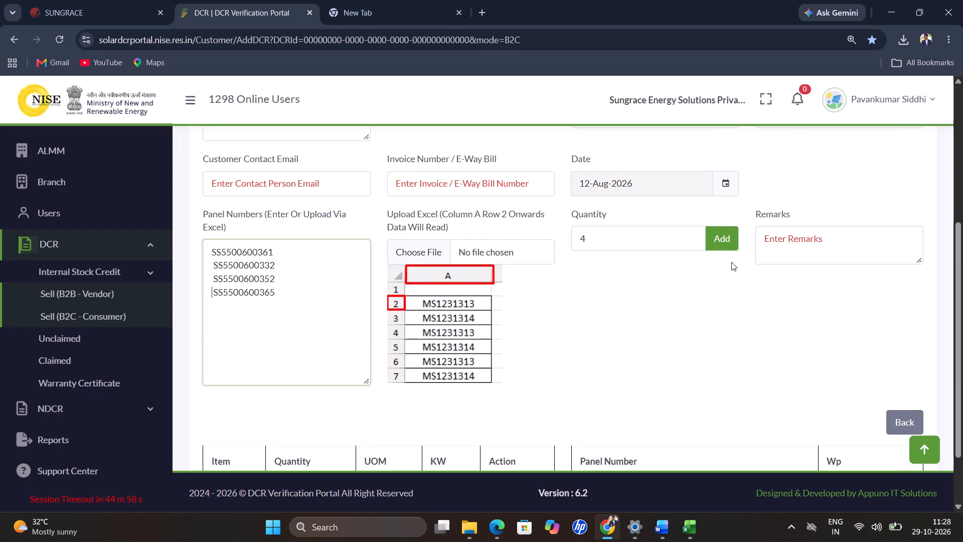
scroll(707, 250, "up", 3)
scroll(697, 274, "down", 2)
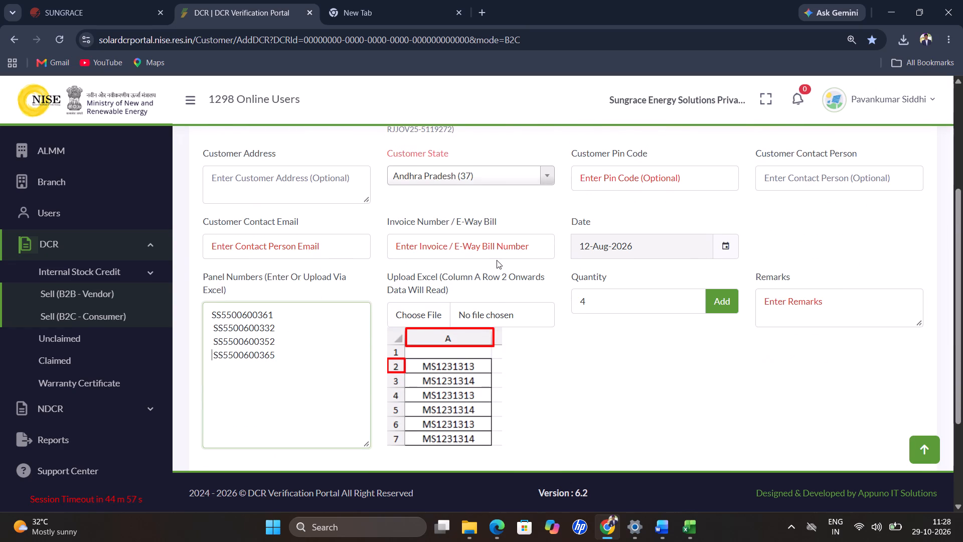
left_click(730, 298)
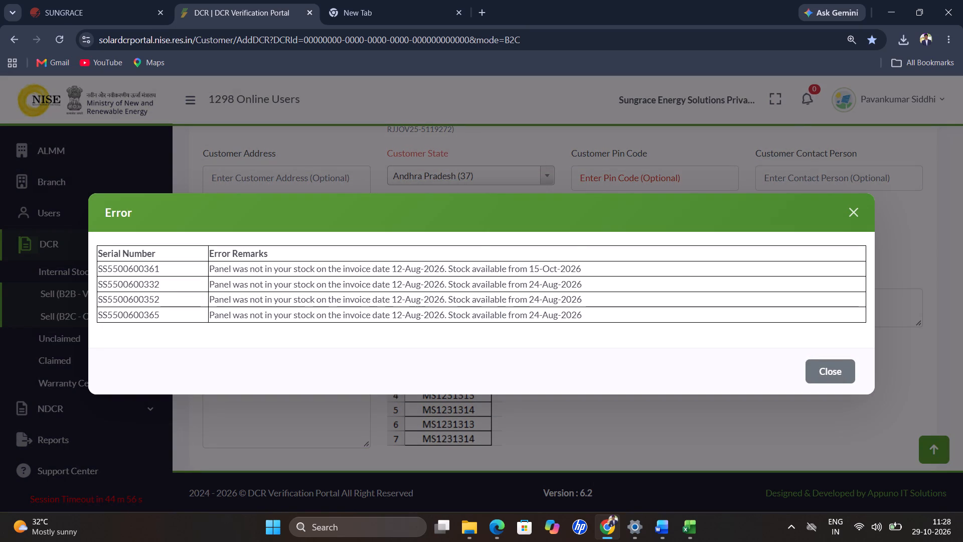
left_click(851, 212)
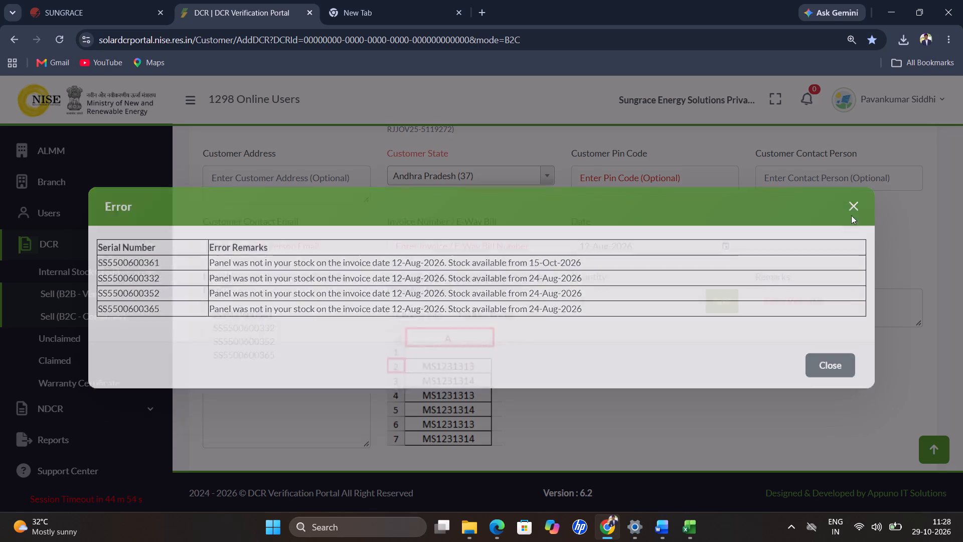
Set the invoice date in the DCR form to 15-Oct-2026.
left_click(694, 246)
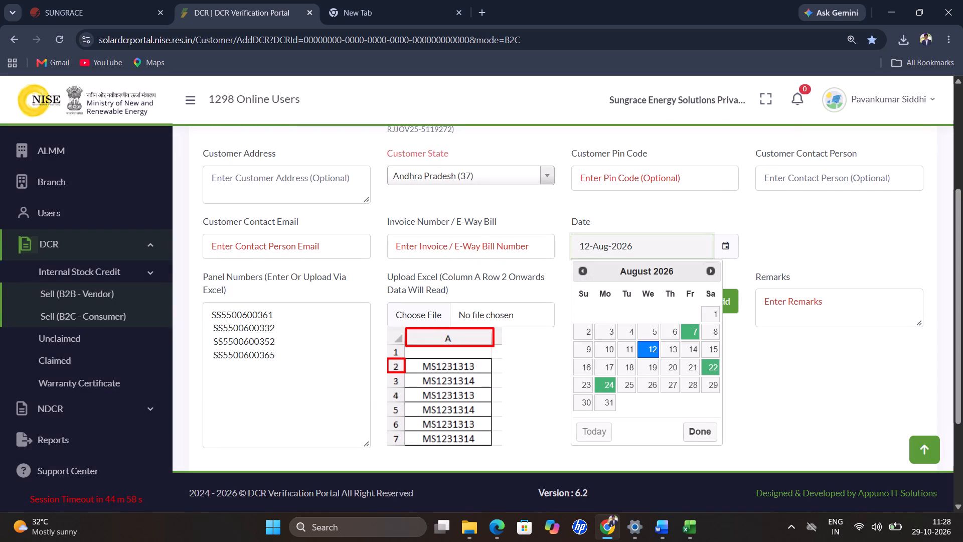
left_click(692, 270)
left_click(719, 265)
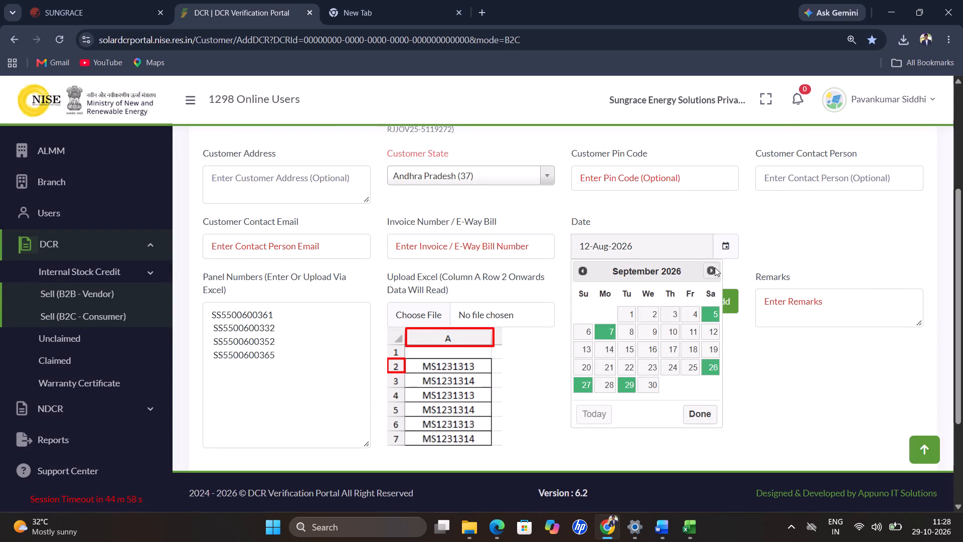
left_click(715, 267)
left_click(673, 344)
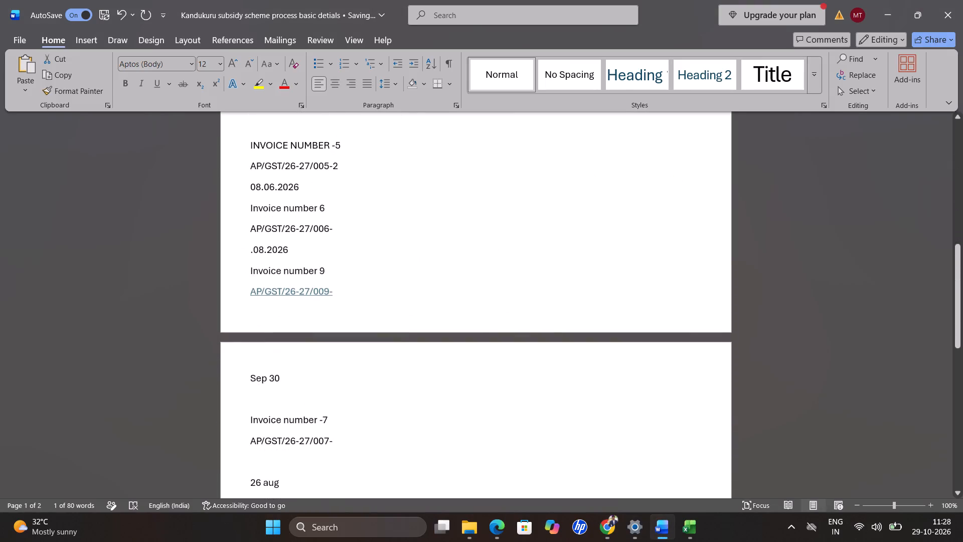
scroll(321, 347, "down", 1)
left_click_drag(347, 413, 230, 427)
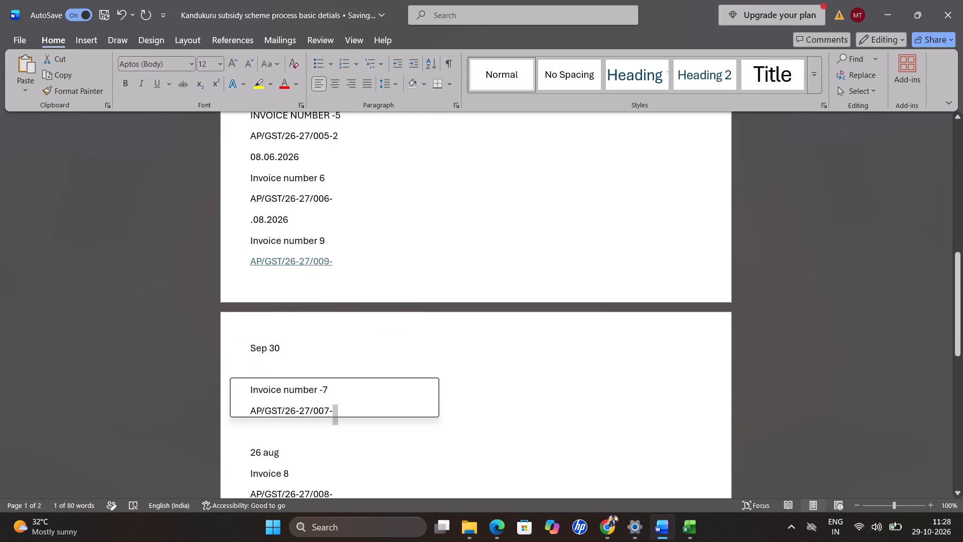
left_click(271, 432)
left_click_drag(349, 401, 329, 417)
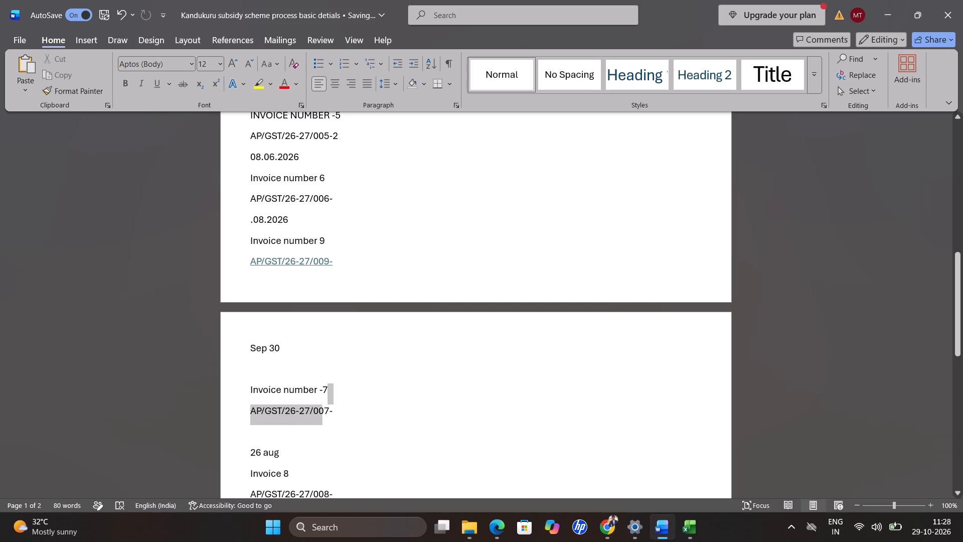
left_click_drag(329, 417, 341, 417)
left_click(362, 415)
left_click_drag(353, 410, 247, 426)
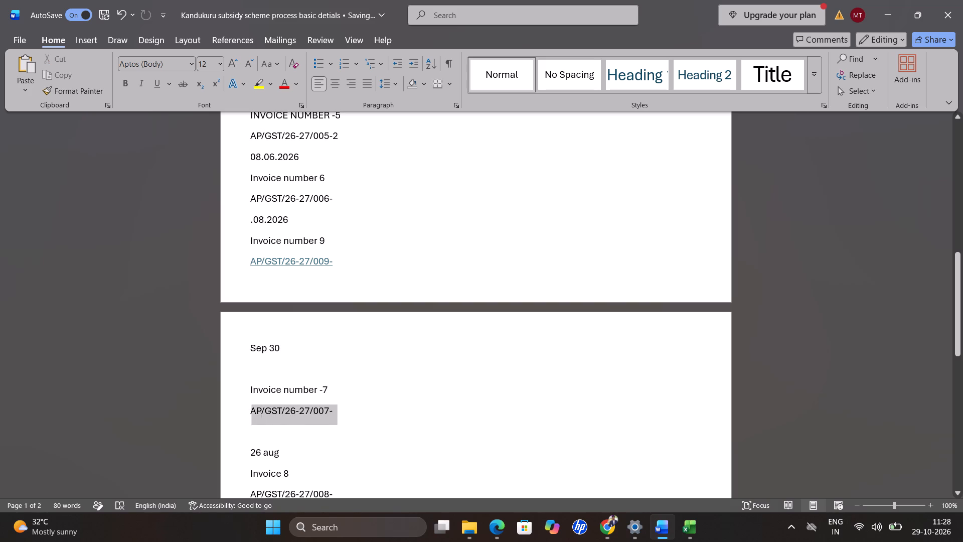
left_click_drag(247, 426, 246, 427)
left_click(267, 431)
left_click_drag(345, 409, 287, 413)
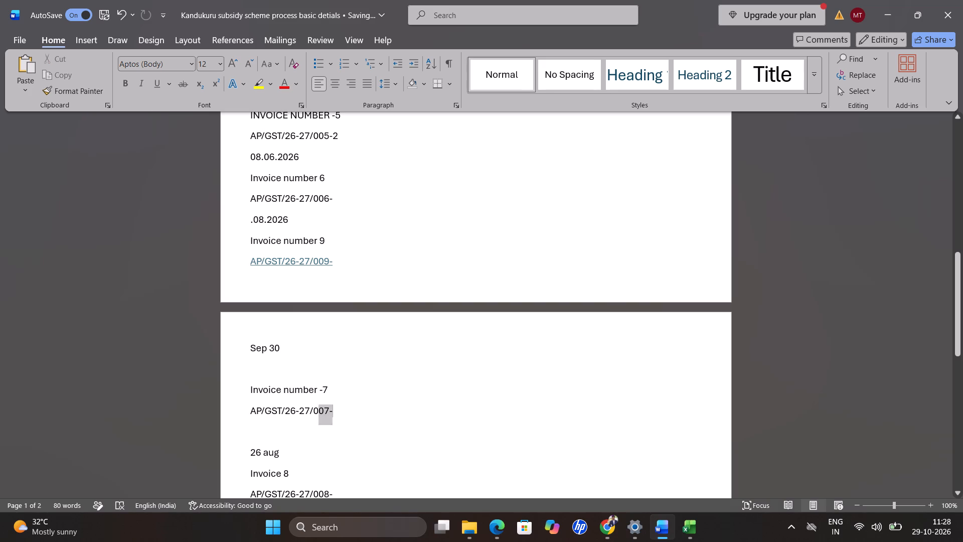
left_click_drag(287, 413, 232, 414)
key("ctrl+c")
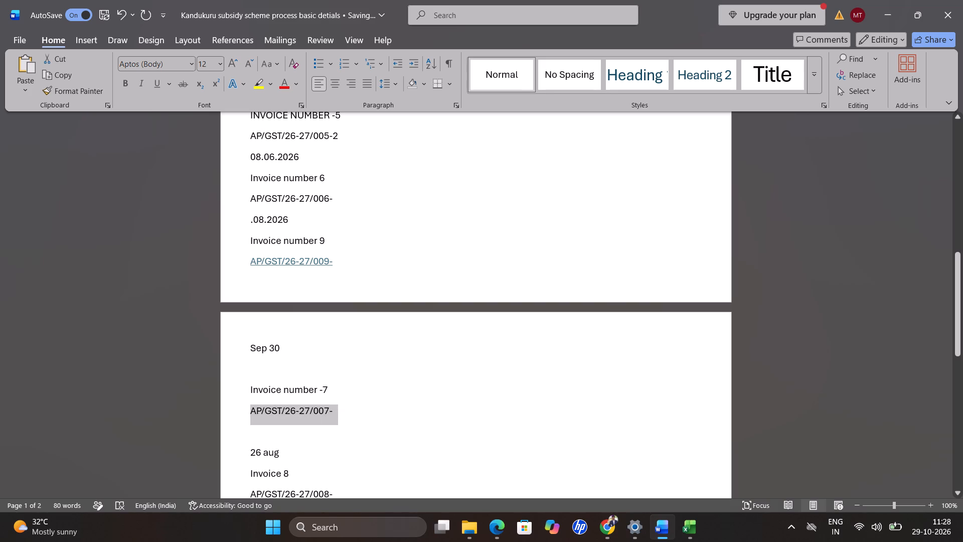
left_click(495, 524)
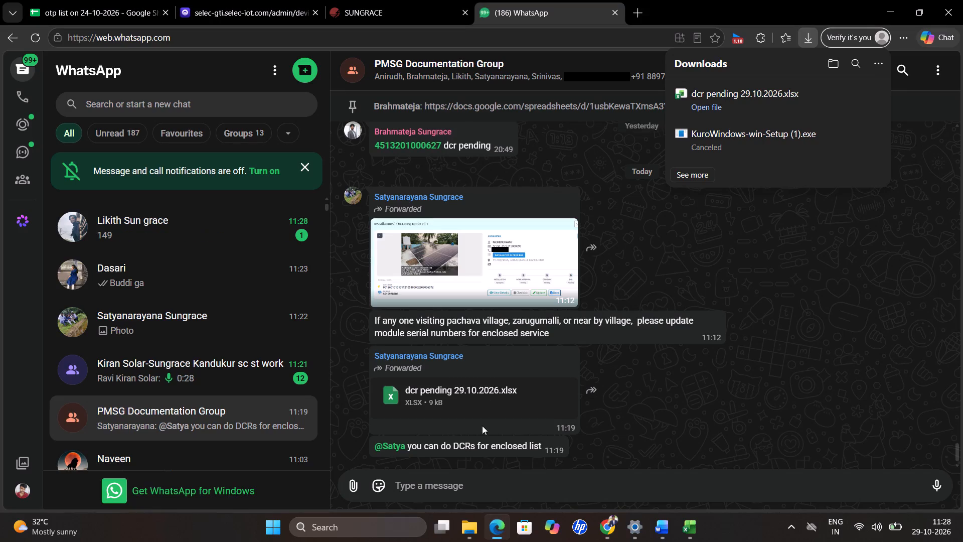
left_click(611, 529)
left_click(500, 255)
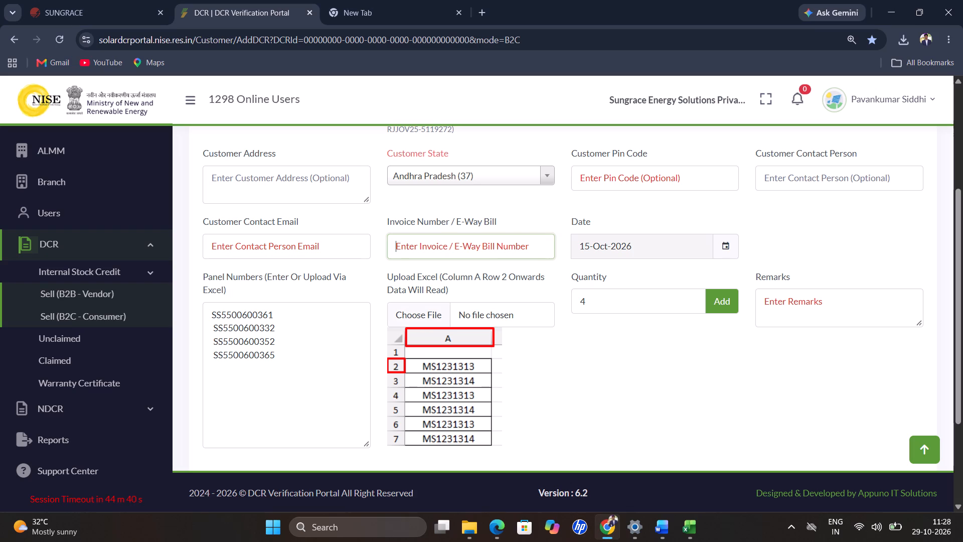
key("ctrl+v")
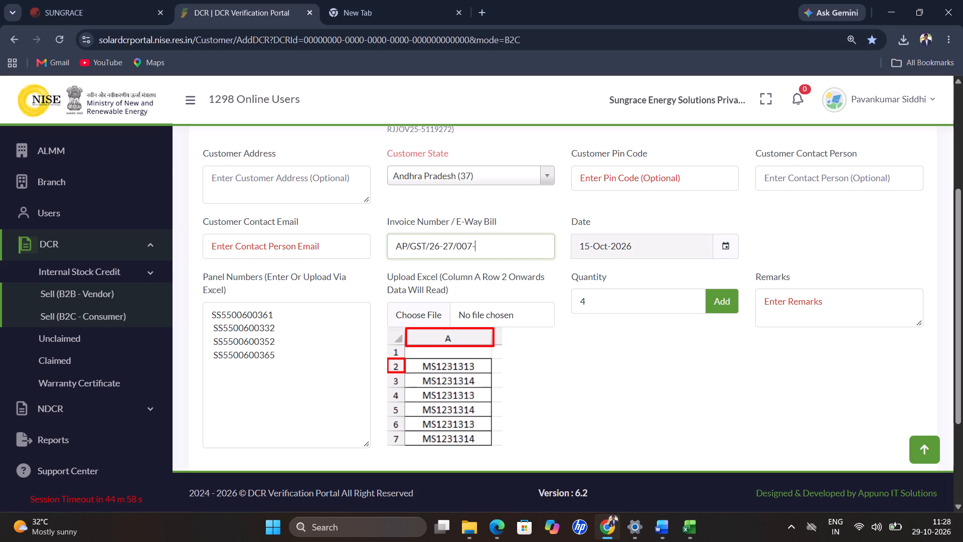
In File Explorer, rename New folder (2) in the dcr crf DCR7 folder as 41.
left_click(472, 536)
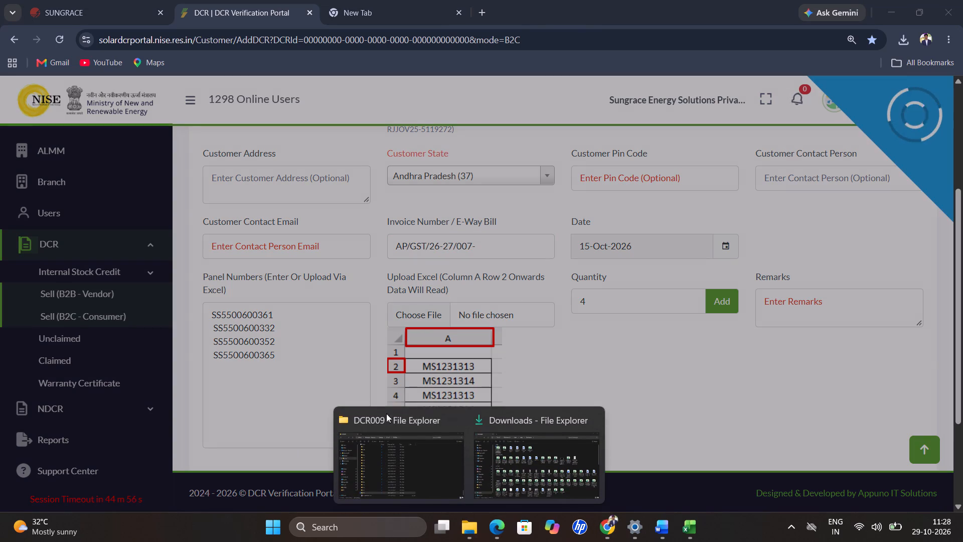
left_click(415, 430)
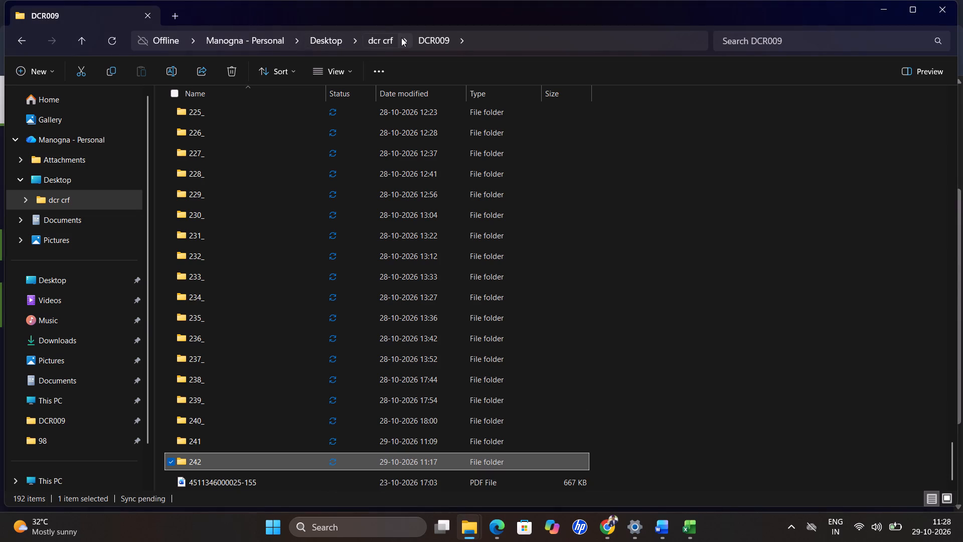
left_click(403, 39)
left_click(418, 160)
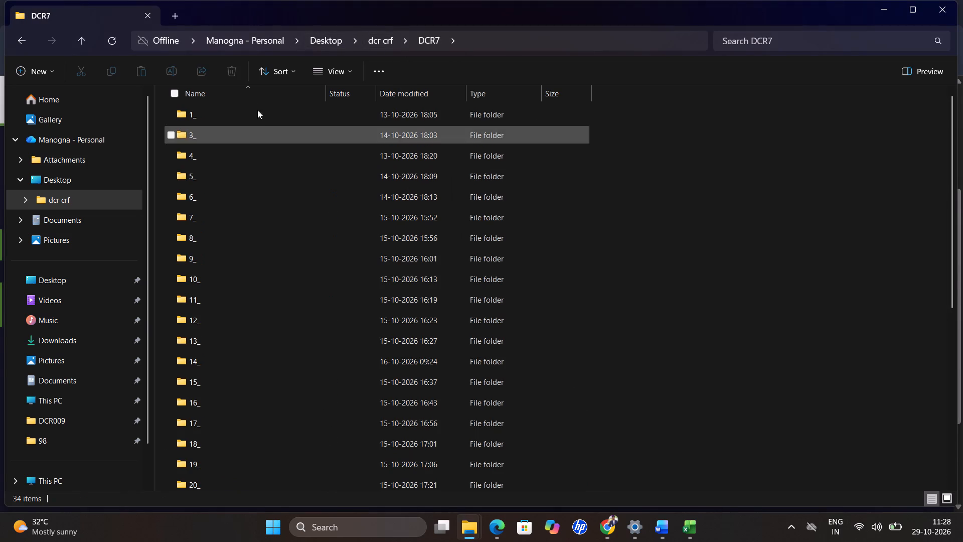
left_click_drag(948, 119, 962, 195)
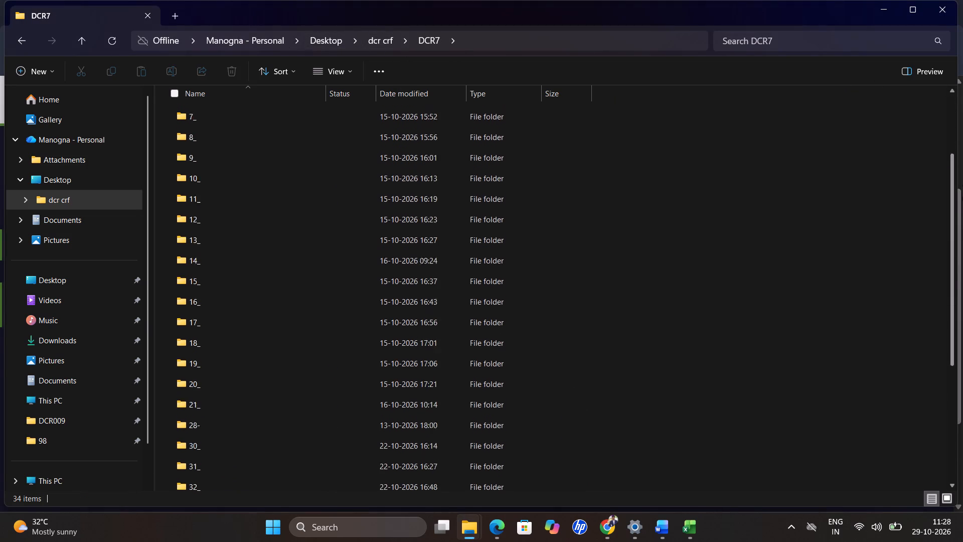
left_click_drag(962, 195, 962, 367)
double_click(322, 458)
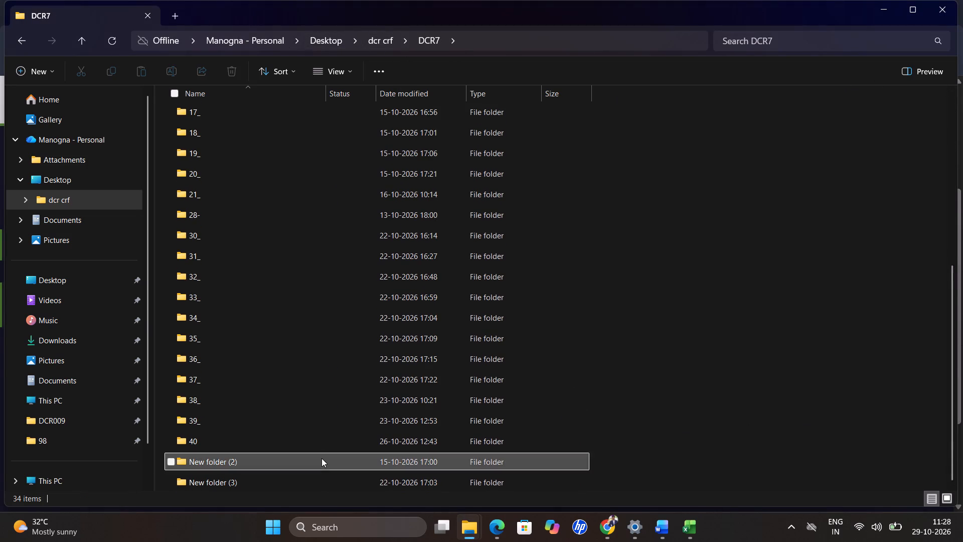
left_click(24, 32)
left_click(179, 69)
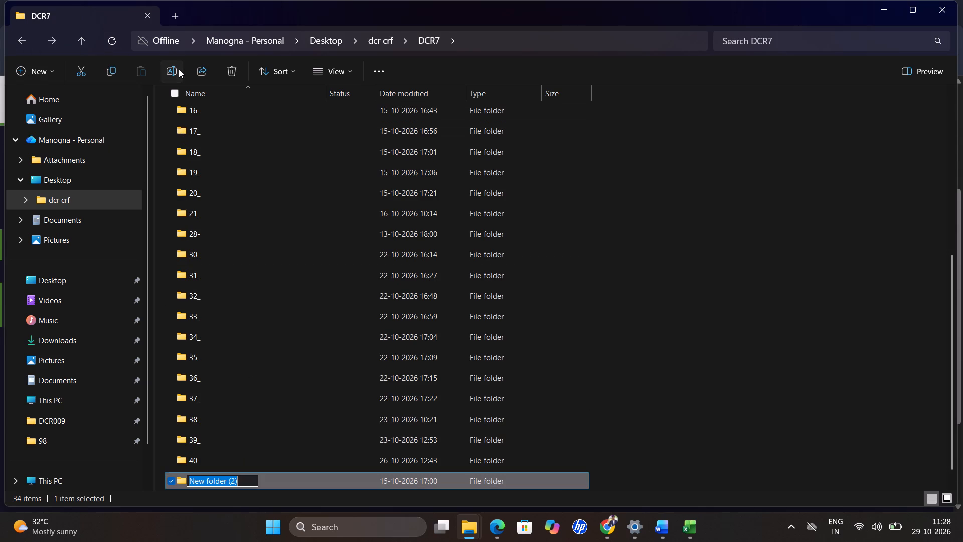
key("BackSpace")
type("41")
key("Return")
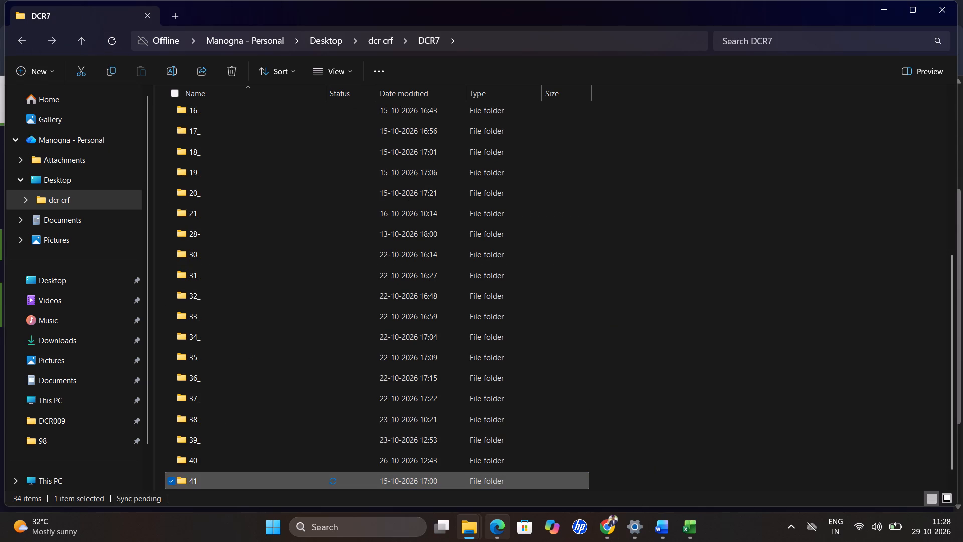
Back in the DCR form, complete the invoice number as AP/GST/26-27/007-41.
left_click(496, 535)
left_click(602, 531)
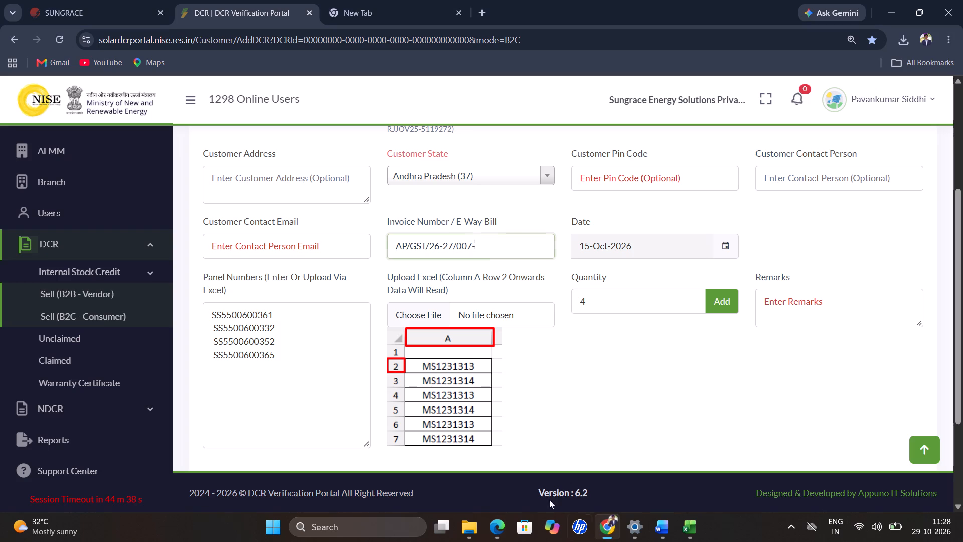
type("41")
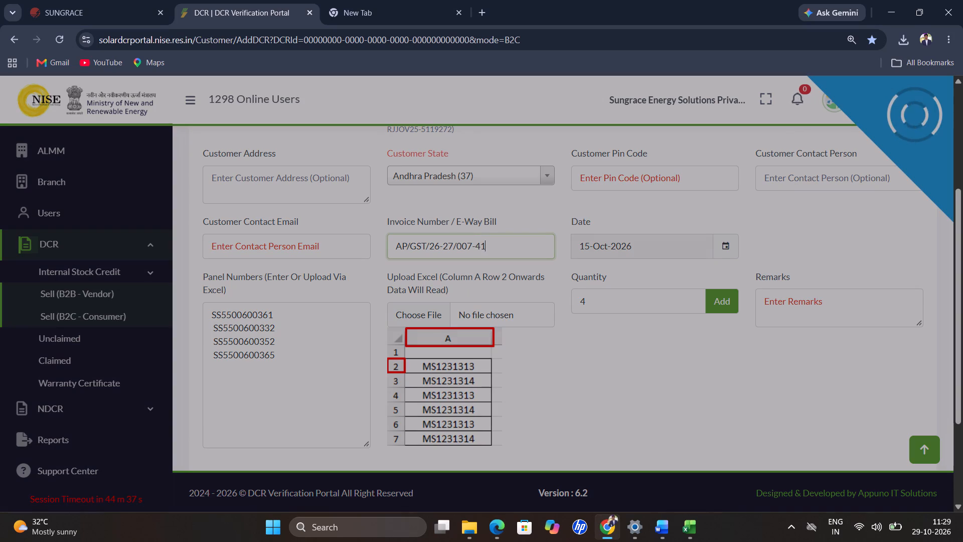
Copy the consumer's address from the SUNGRACE work order's quick copy details into the DCR form's remarks.
scroll(480, 241, "down", 2)
scroll(480, 241, "up", 4)
scroll(480, 252, "down", 1)
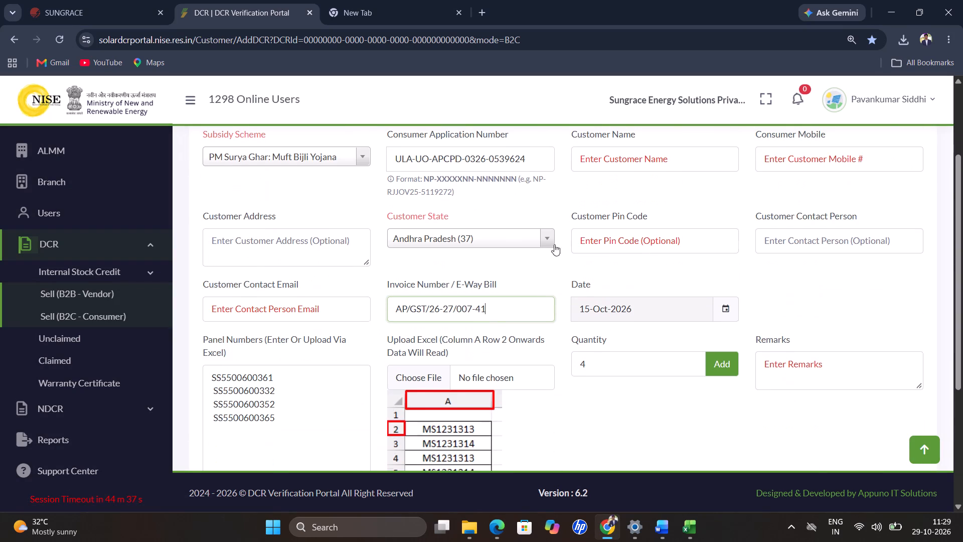
left_click(87, 0)
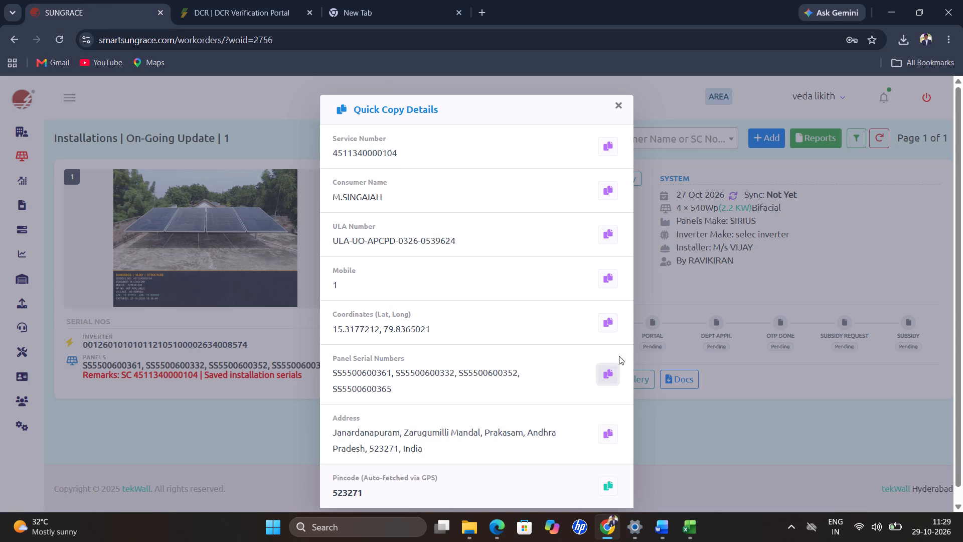
left_click(609, 439)
left_click(590, 134)
left_click(268, 0)
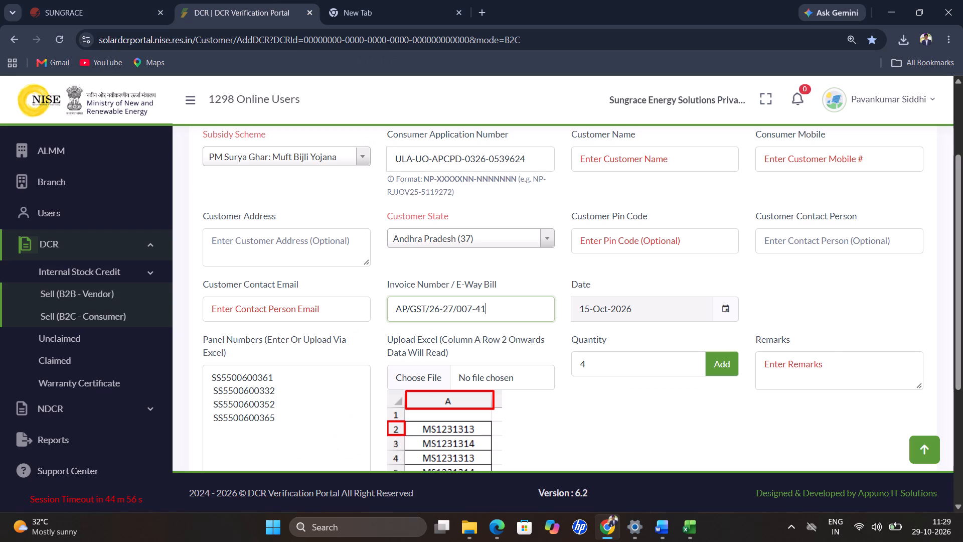
left_click(878, 376)
key("ctrl+v")
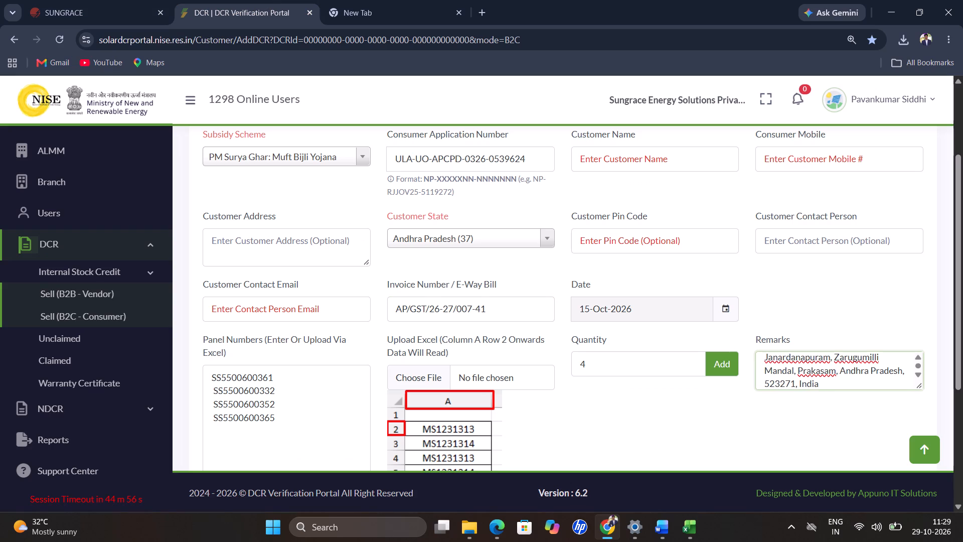
Fill in the customer pin code with the one copied from the address in the remarks.
double_click(776, 382)
key("ctrl+c")
left_click(626, 229)
key("ctrl+v")
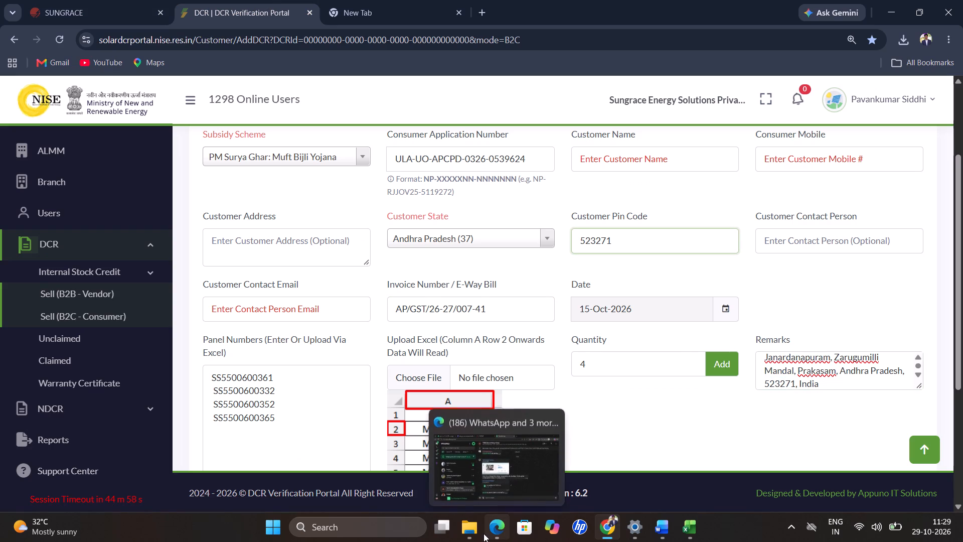
Set the project name to SC ST HOMES 10.44MW ULA KANDUKURU DIVISION, copied from the Kandukuru details Word document.
left_click(653, 535)
left_click(654, 530)
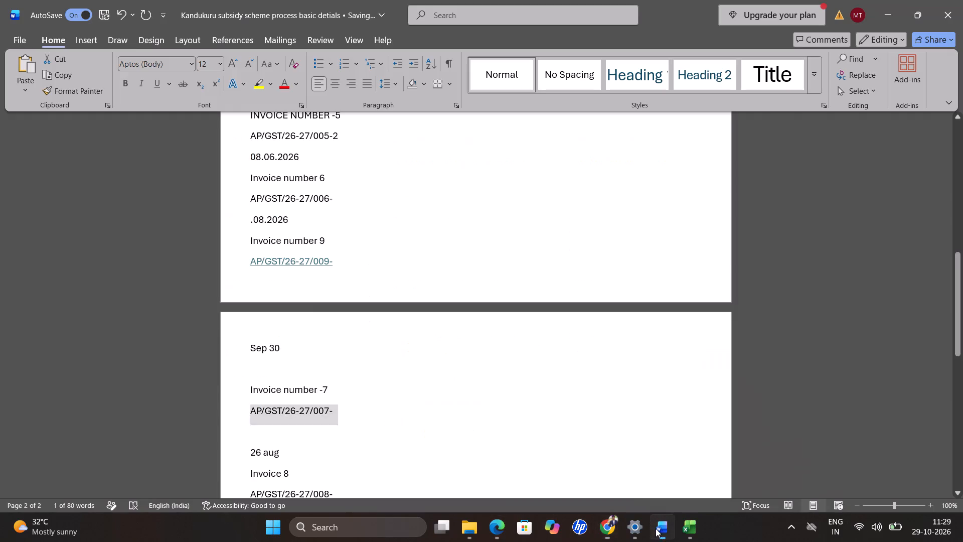
scroll(395, 265, "up", 20)
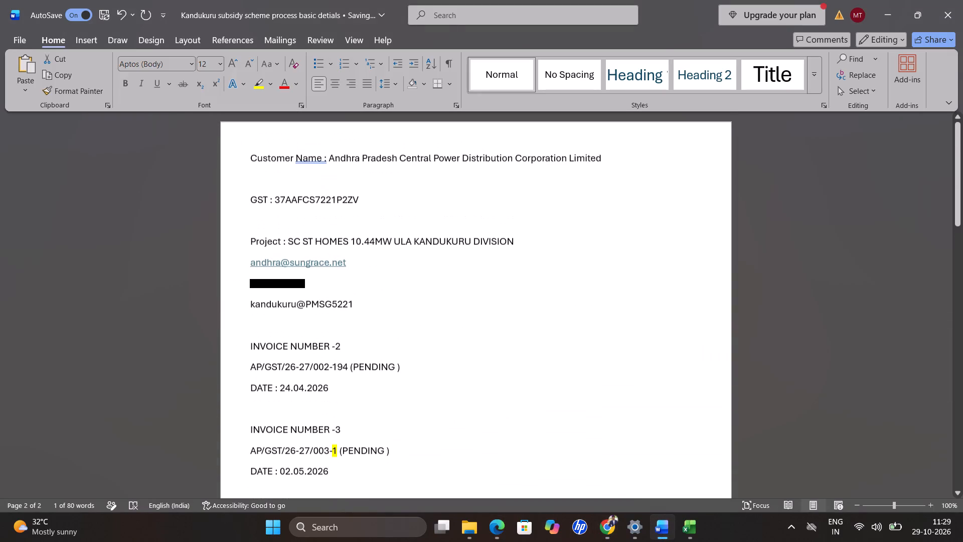
left_click_drag(294, 241, 514, 236)
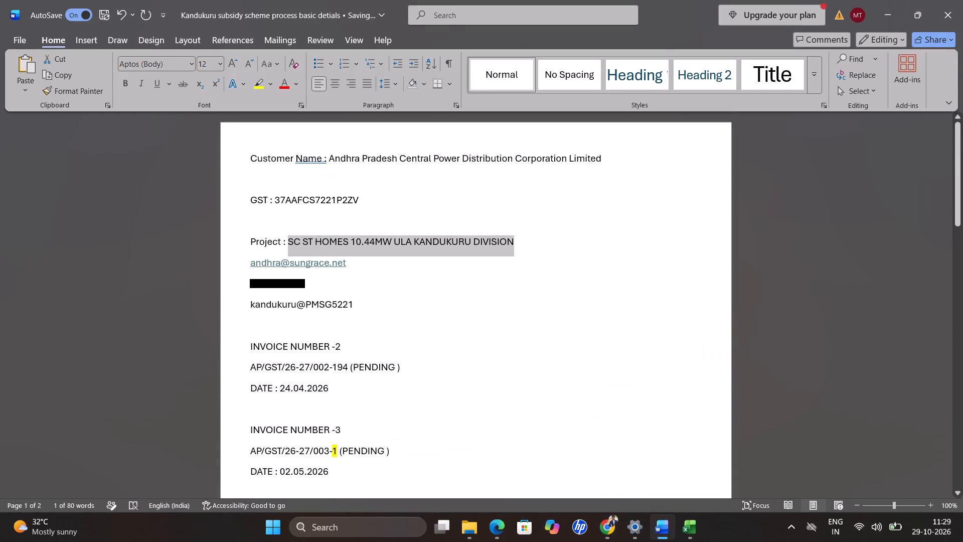
key("ctrl+c")
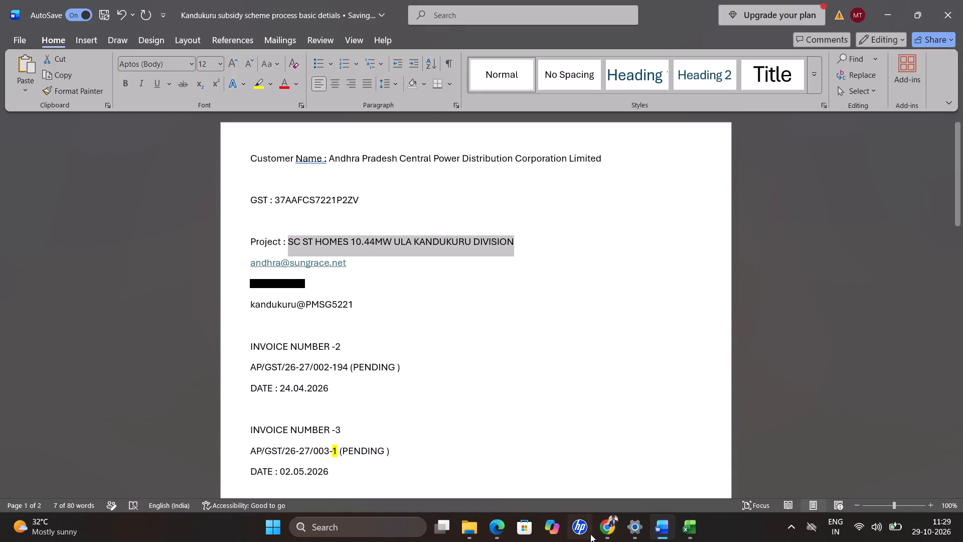
left_click(610, 533)
scroll(674, 186, "up", 4)
left_click(778, 227)
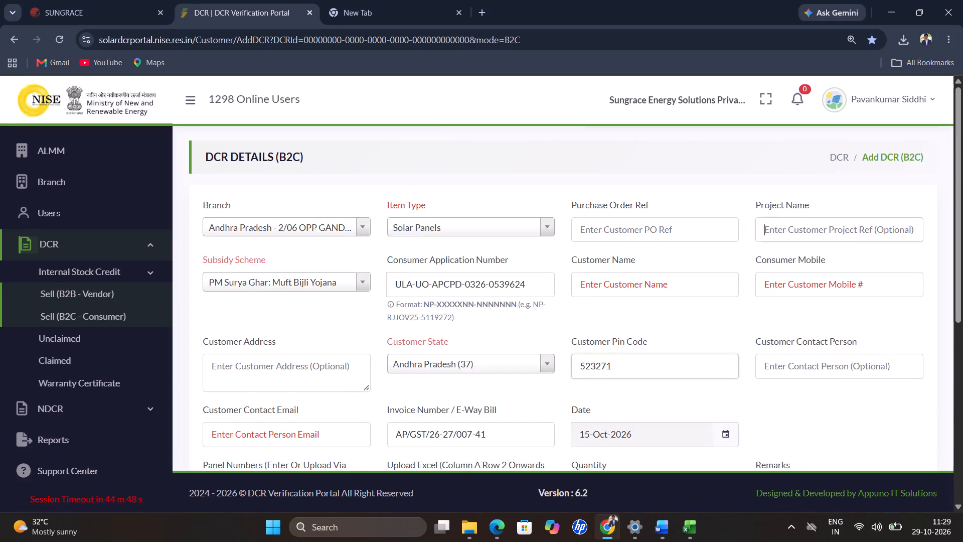
key("ctrl+v")
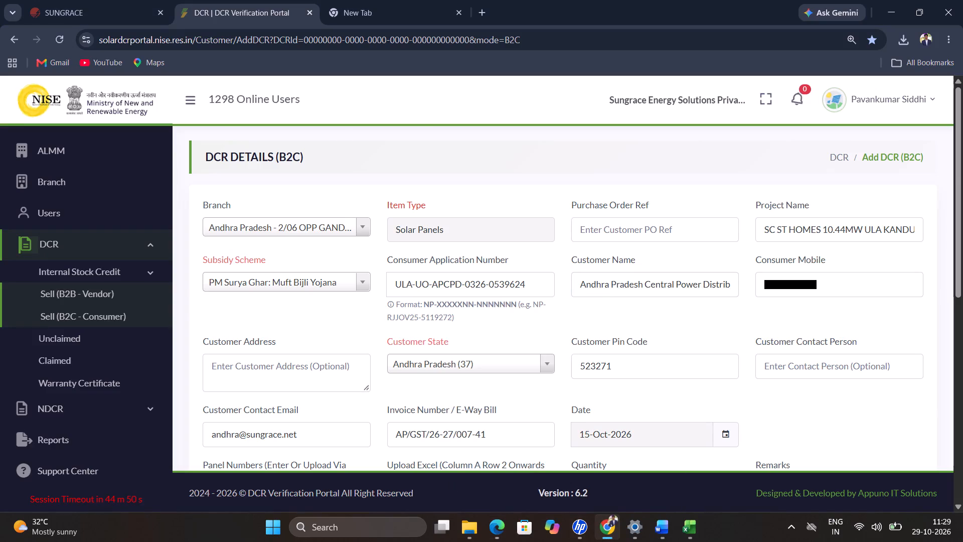
Review the completed DCR form with its four panel serials and confirm issuing the certificate to the consumer.
scroll(587, 280, "down", 3)
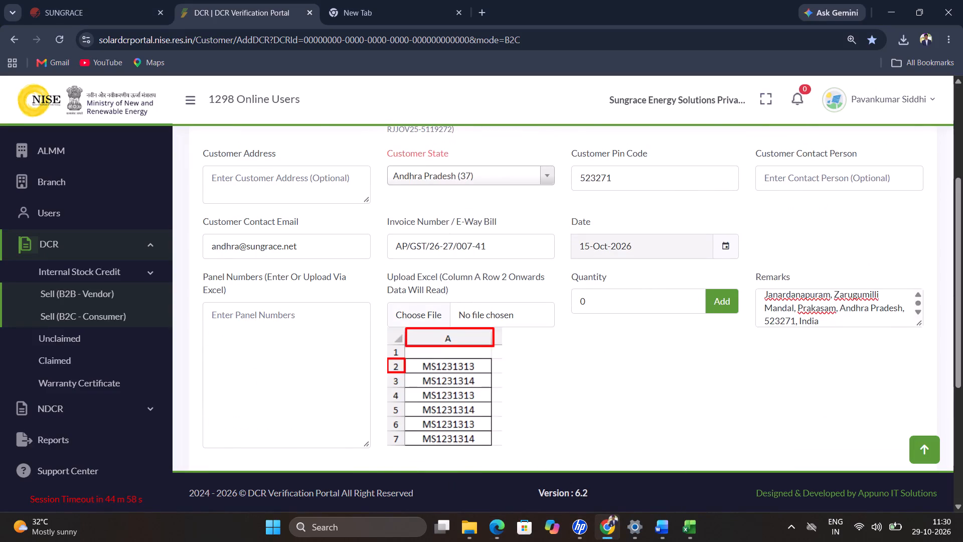
scroll(613, 289, "up", 4)
scroll(453, 333, "down", 9)
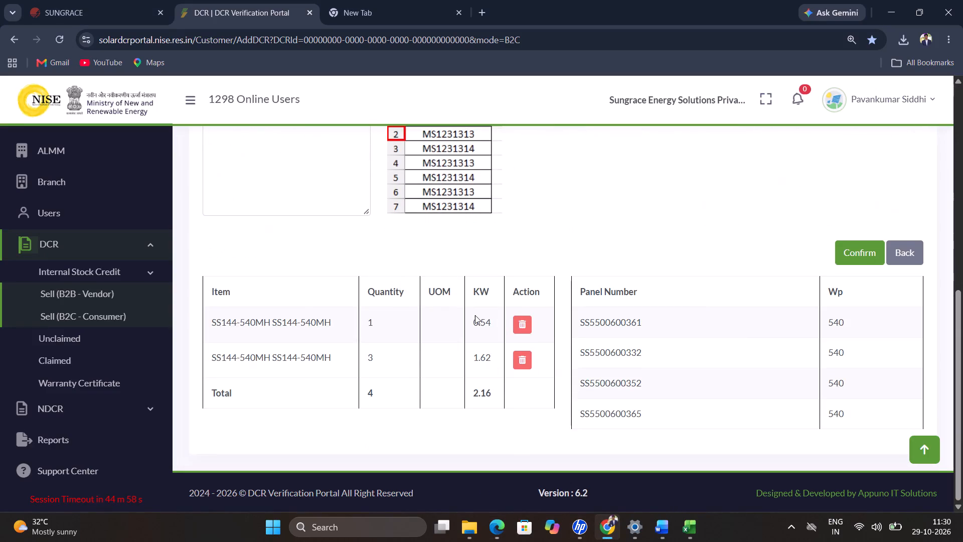
left_click(855, 258)
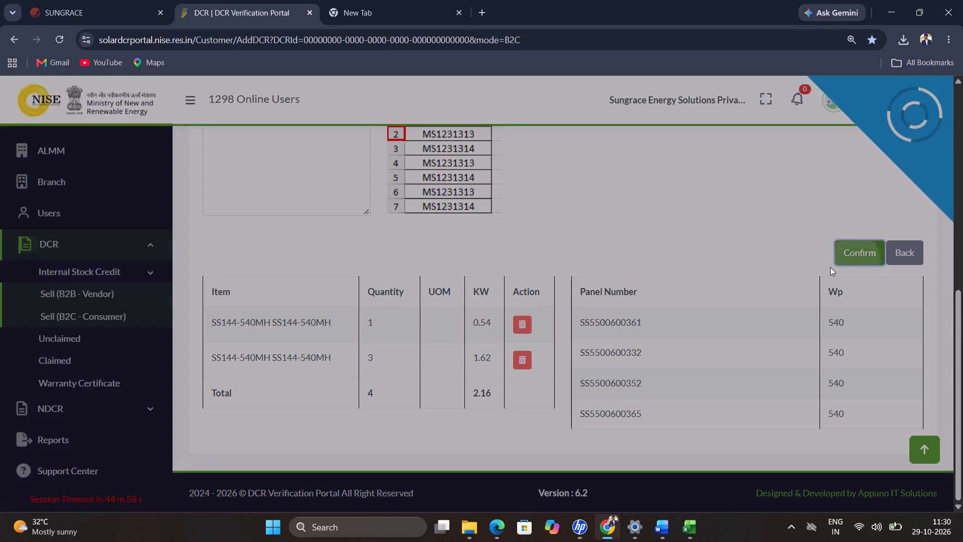
left_click(612, 374)
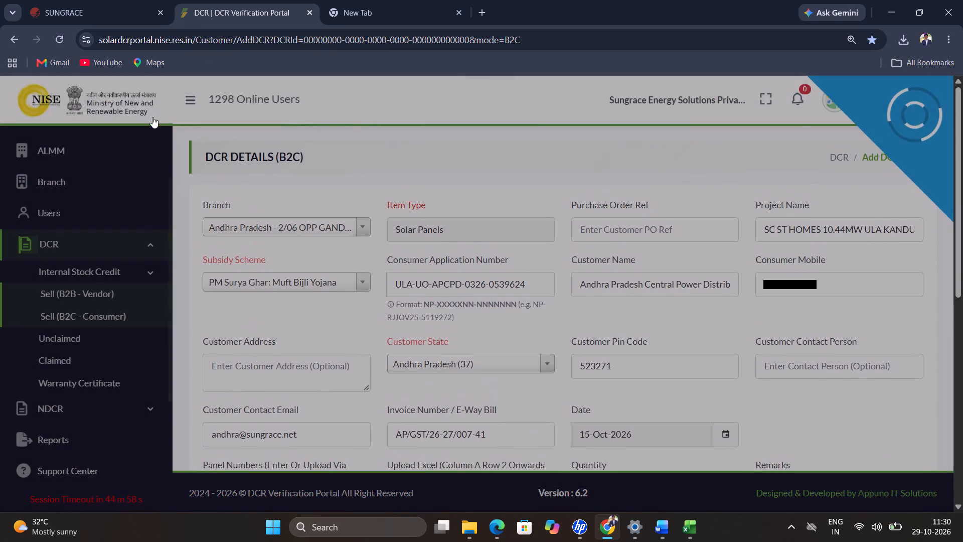
Copy the consumer's service number from the quick copy details of the SUNGRACE work order.
left_click(92, 19)
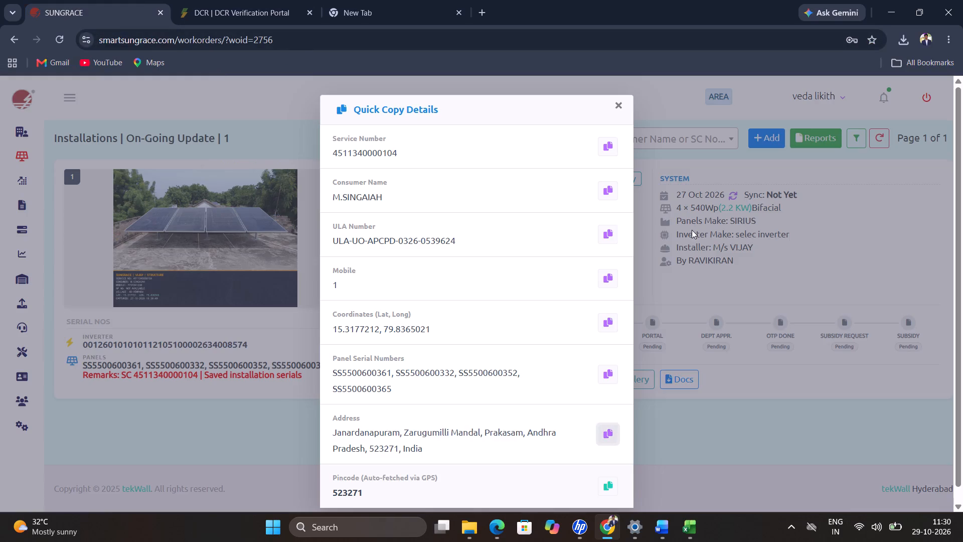
left_click(602, 145)
left_click(585, 112)
Open the PDF certificate for invoice AP/GST/26-27/007-41 and save it in Desktop > dcr crf > DCR7 > 41, named with the copied service number.
left_click(284, 7)
left_click(827, 444)
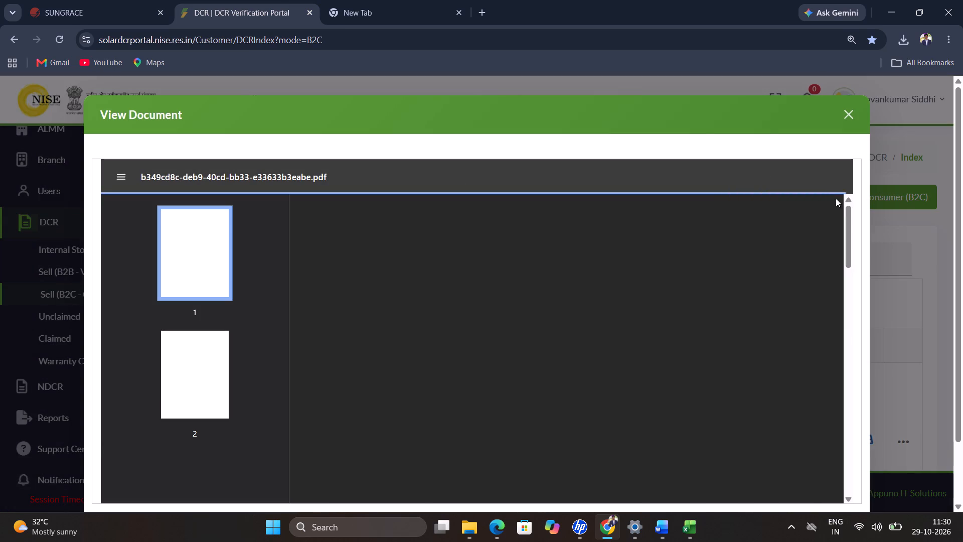
left_click(786, 182)
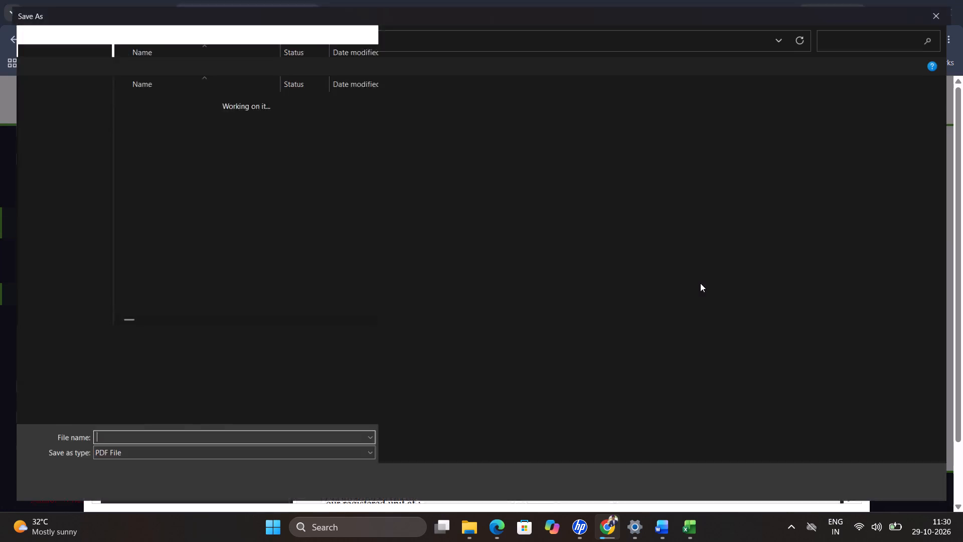
left_click(69, 172)
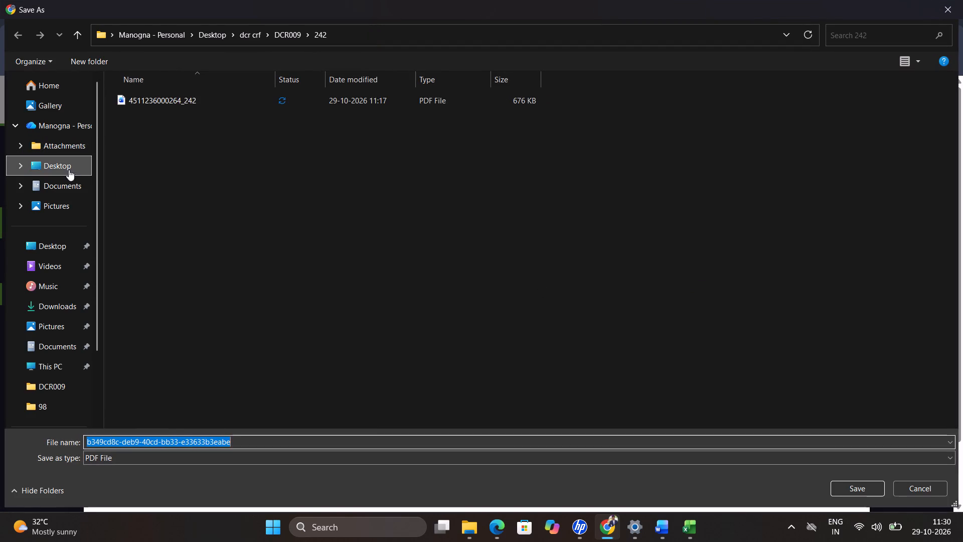
double_click(204, 96)
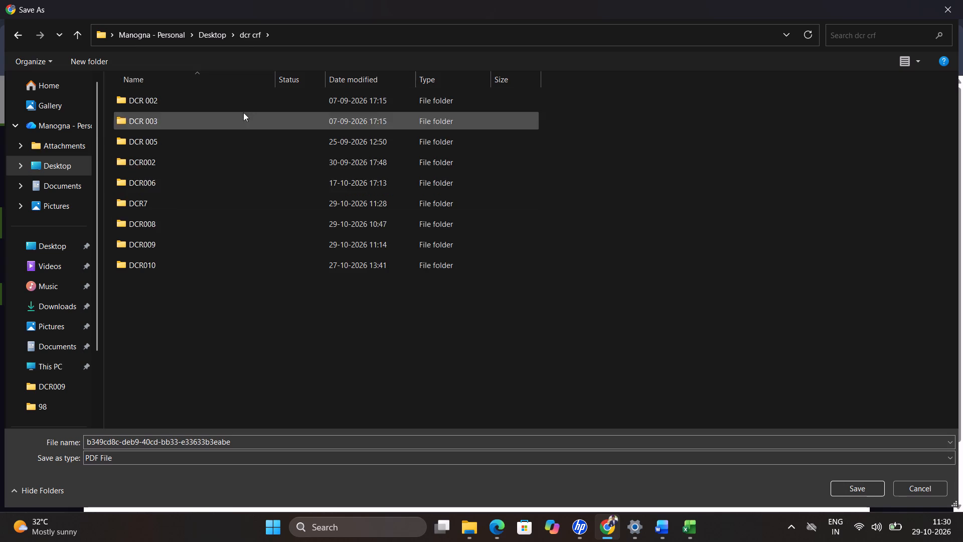
double_click(212, 209)
double_click(280, 197)
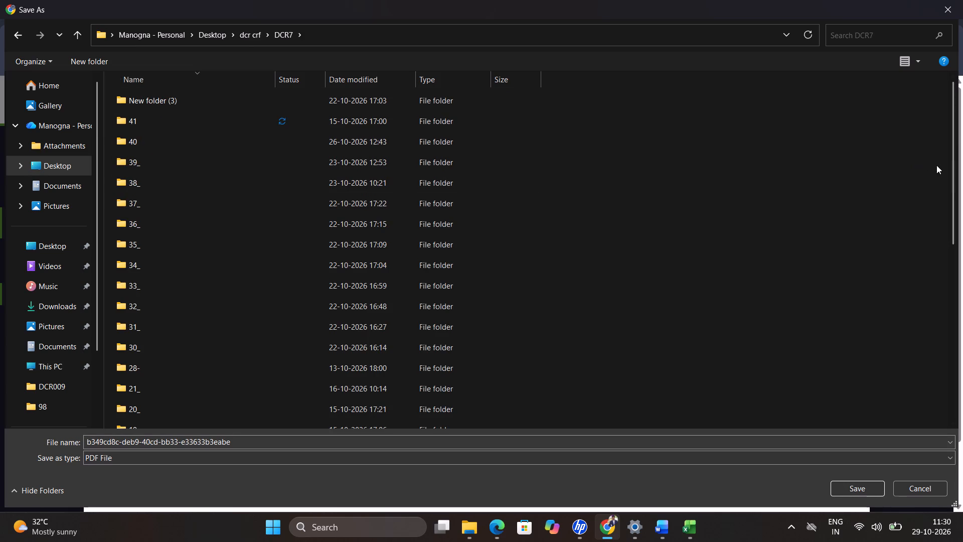
left_click_drag(951, 181, 956, 384)
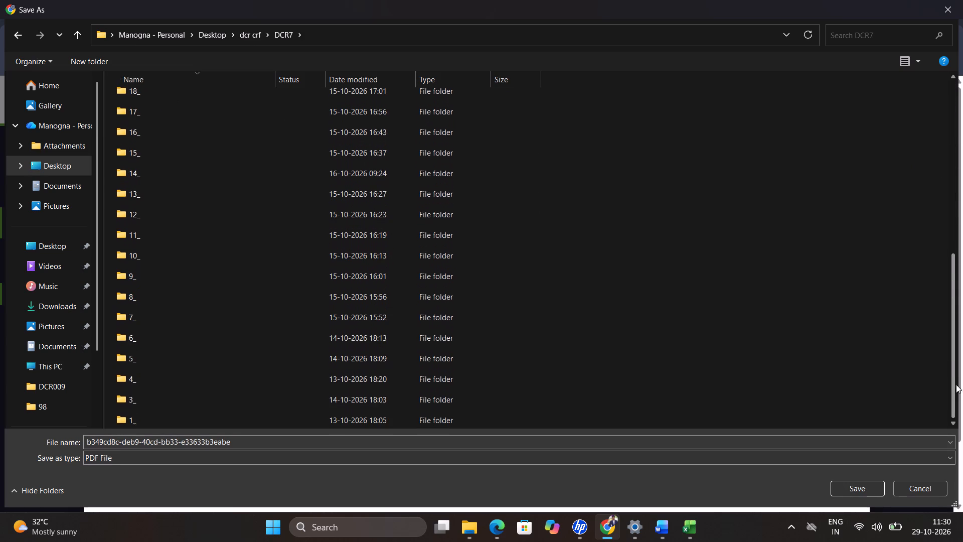
left_click_drag(956, 384, 956, 386)
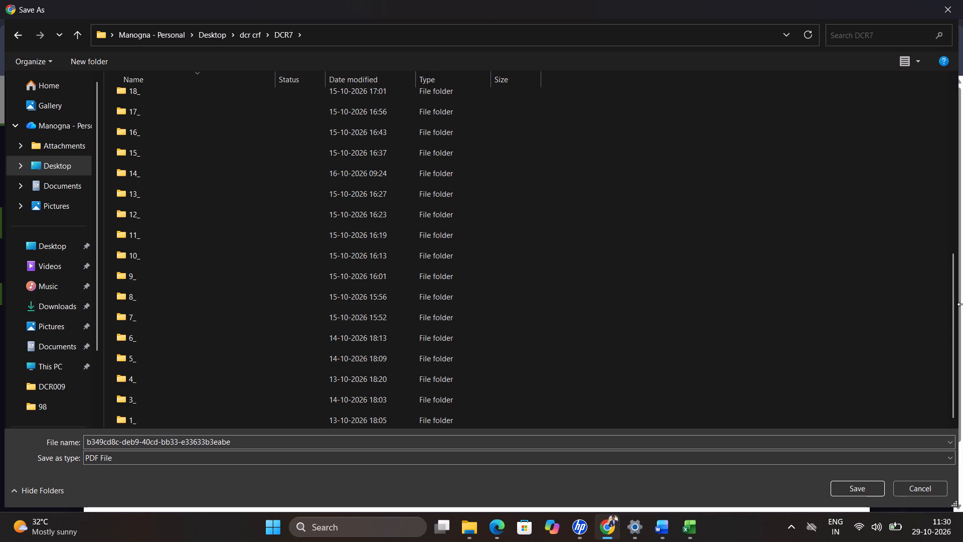
left_click_drag(955, 306, 957, 101)
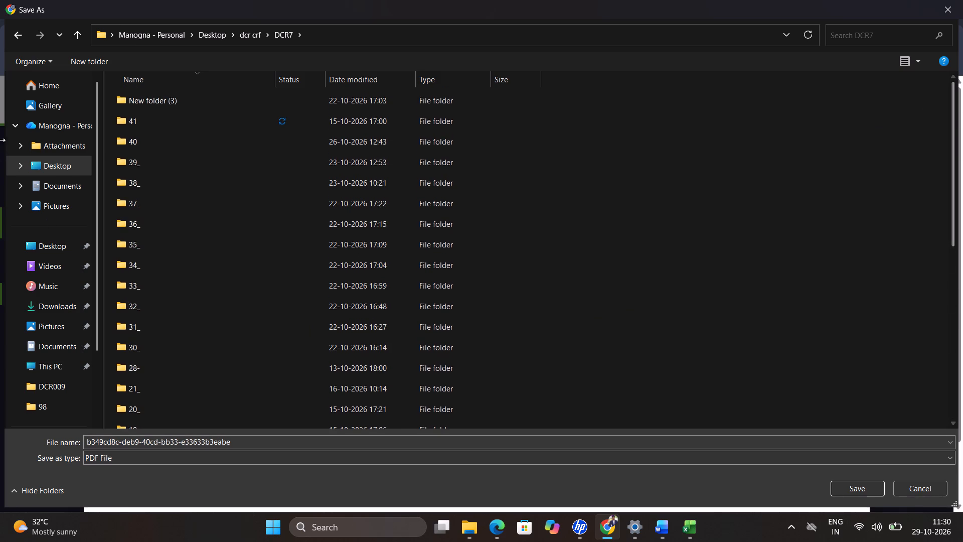
double_click(129, 114)
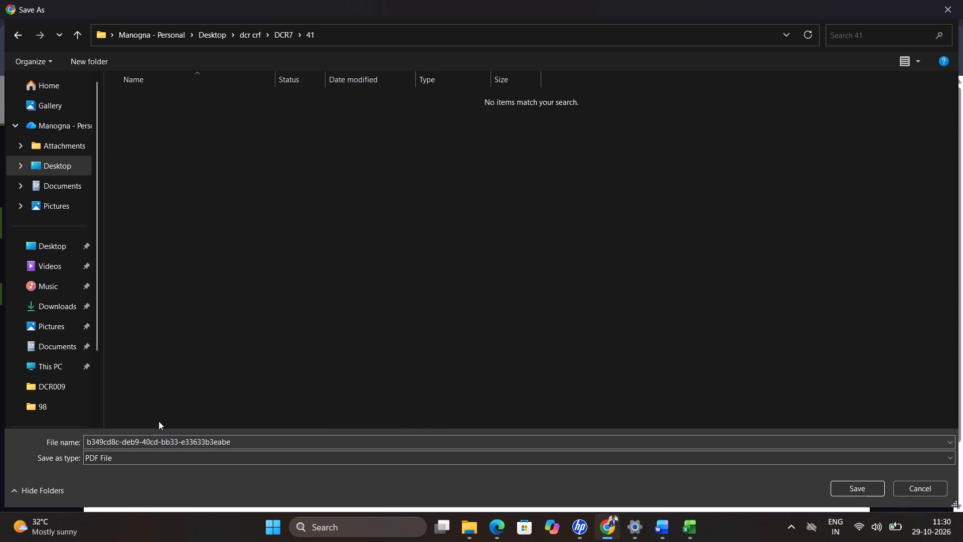
left_click(186, 440)
key("BackSpace")
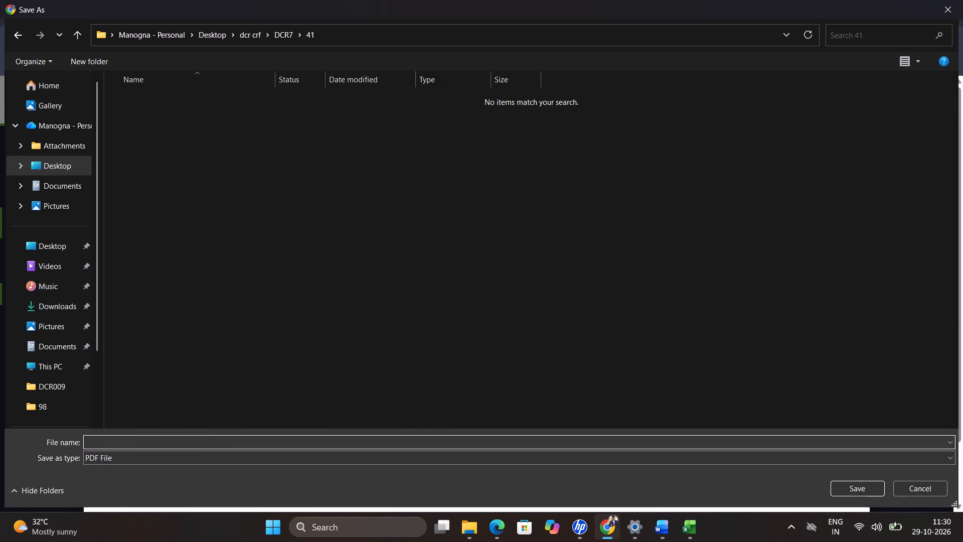
key("ctrl+v")
key("shift+Return")
key("shift+underscore")
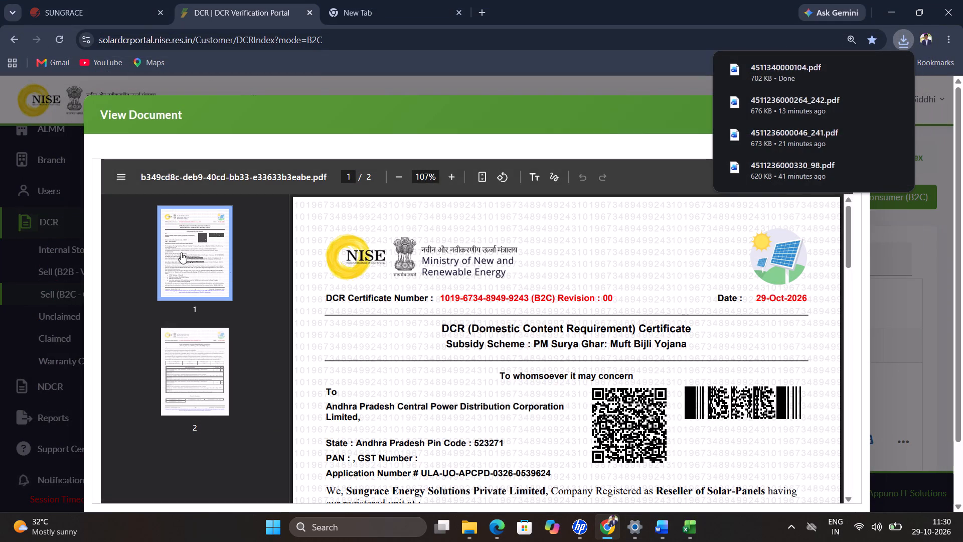
Check the saved certificate PDF in the DCR7 folder 41 in File Explorer, and close the certificate view in the DCR portal.
left_click(469, 523)
left_click(435, 492)
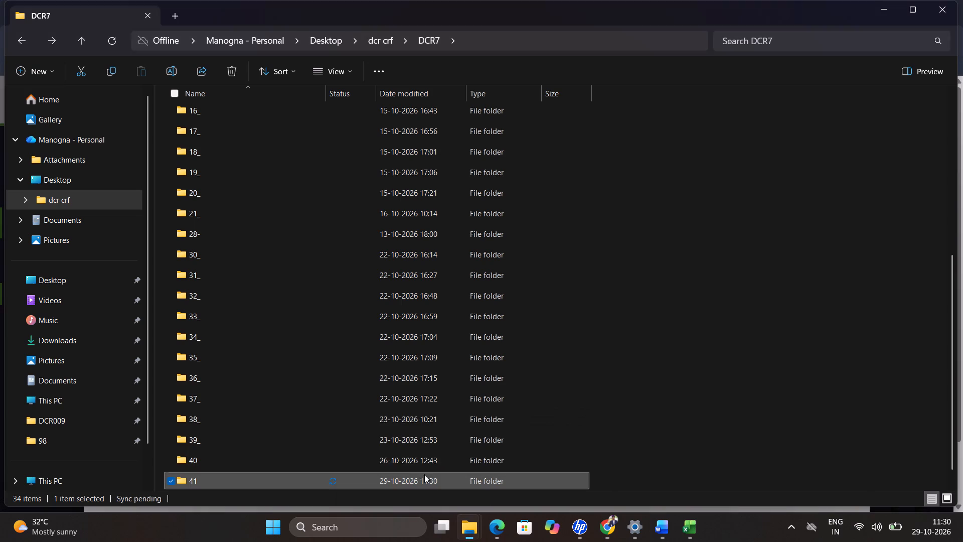
scroll(249, 278, "up", 4)
scroll(276, 344, "down", 9)
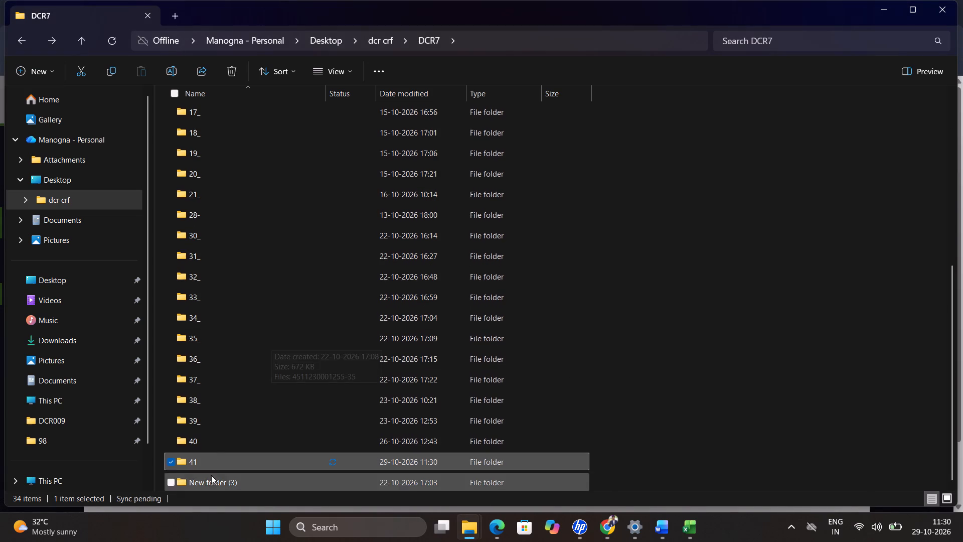
double_click(218, 457)
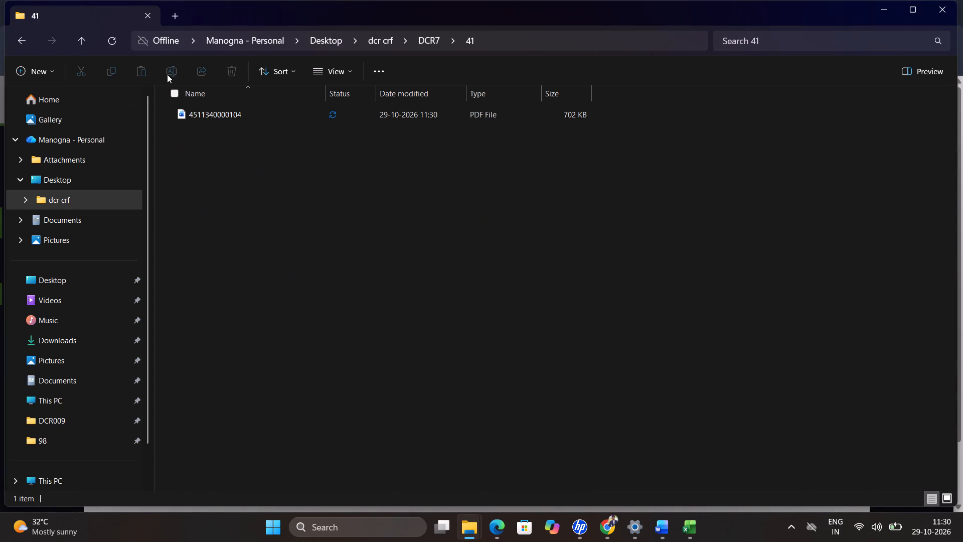
left_click(605, 531)
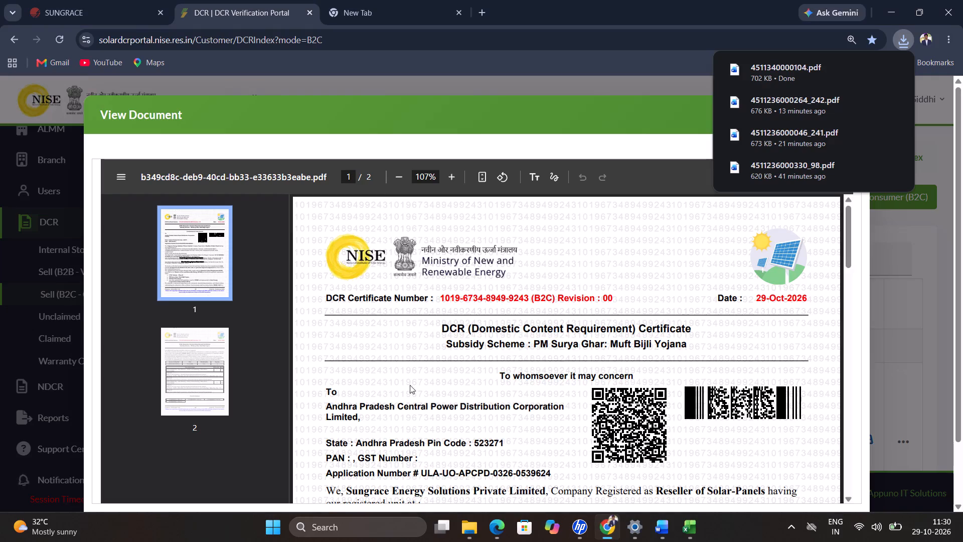
left_click(867, 253)
left_click(851, 114)
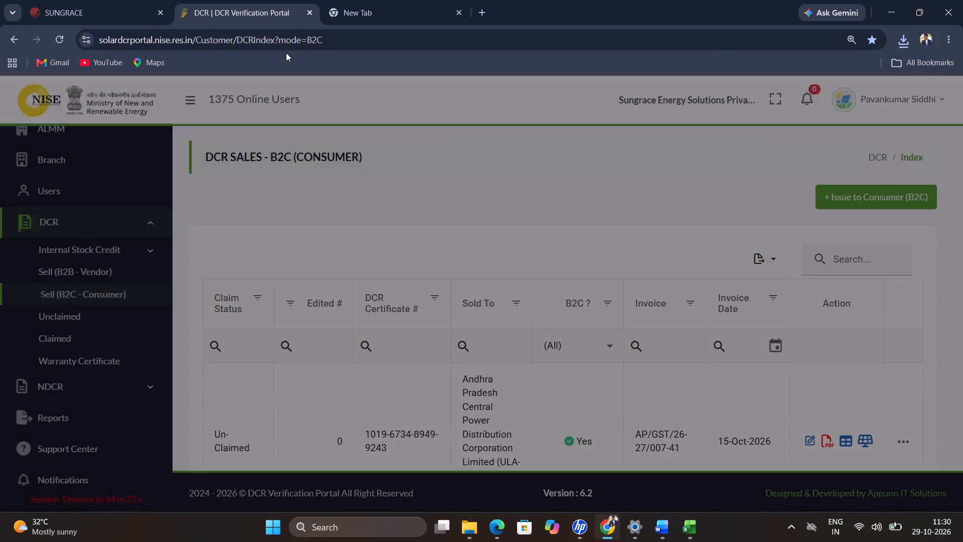
Open the project stage update form of the consumer's SUNGRACE work order at its DCR upload.
left_click(69, 5)
left_click(619, 100)
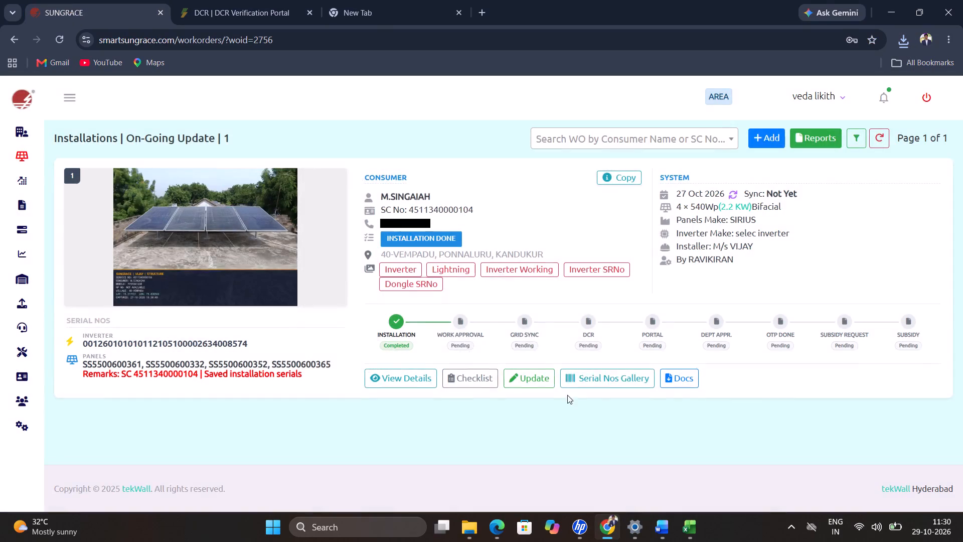
left_click(534, 384)
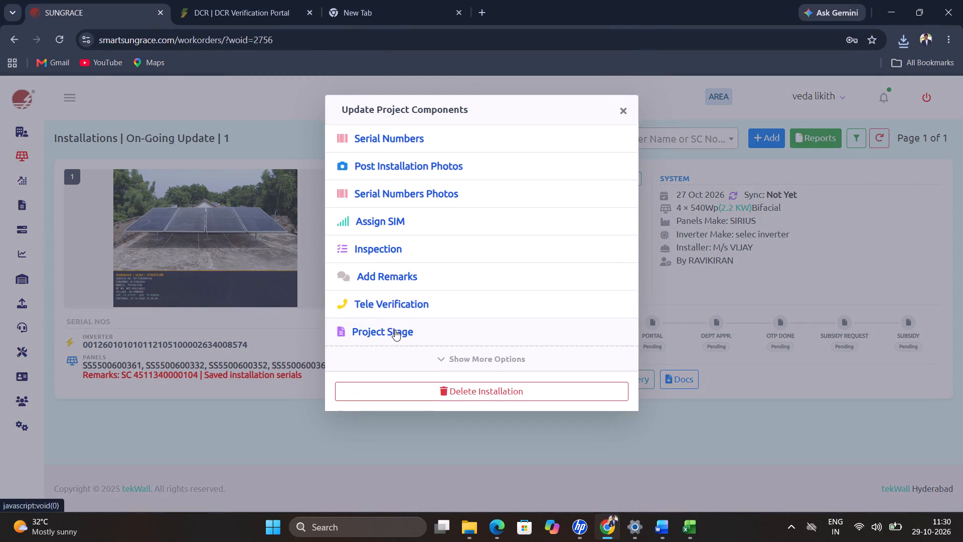
left_click(395, 330)
scroll(465, 335, "down", 4)
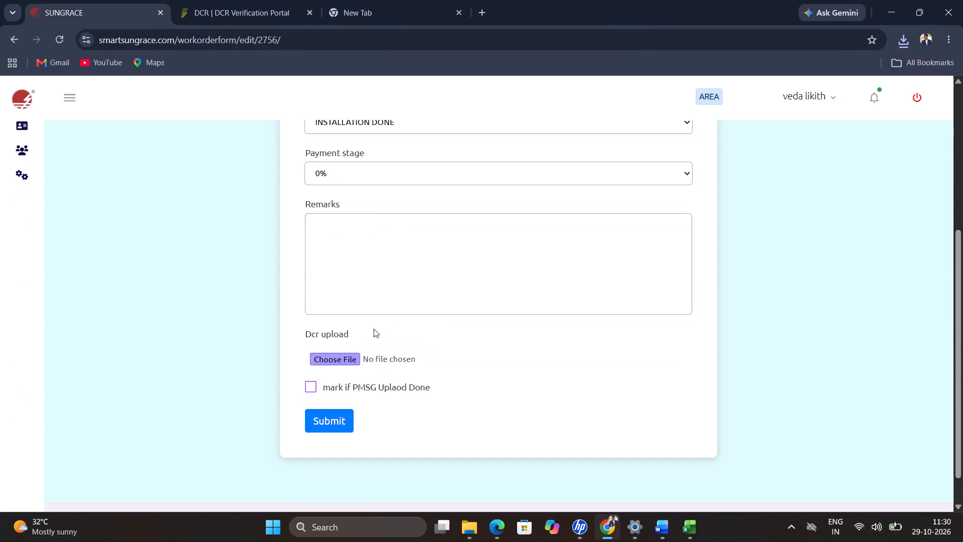
Upload the certificate PDF named with the consumer's service number from Desktop > dcr crf > DCR7 > 41 as the DCR file and submit the stage update.
left_click(350, 352)
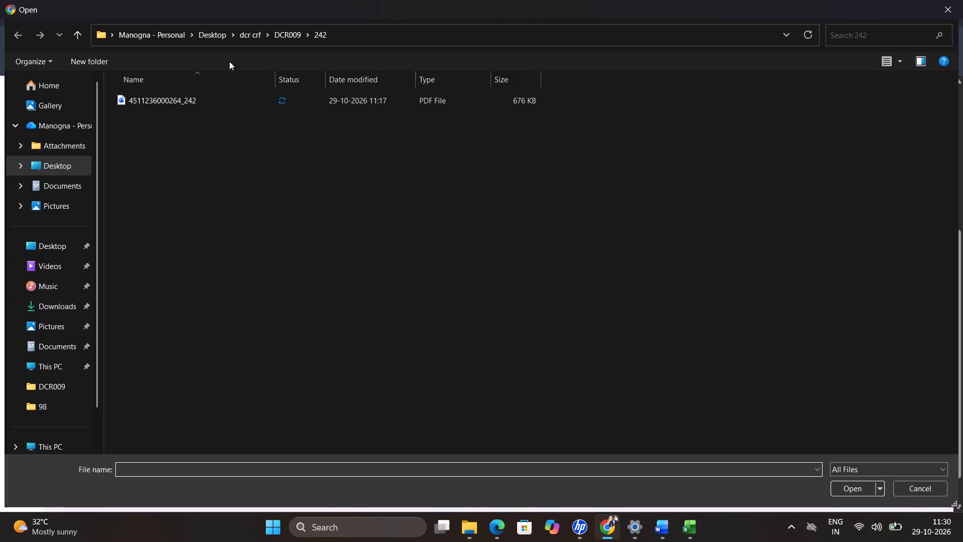
left_click(273, 33)
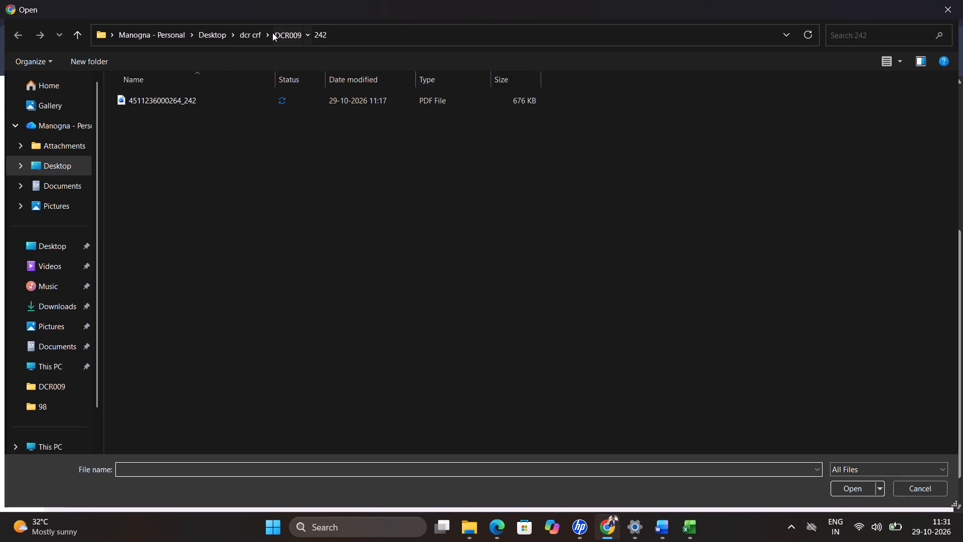
left_click(264, 34)
left_click(298, 119)
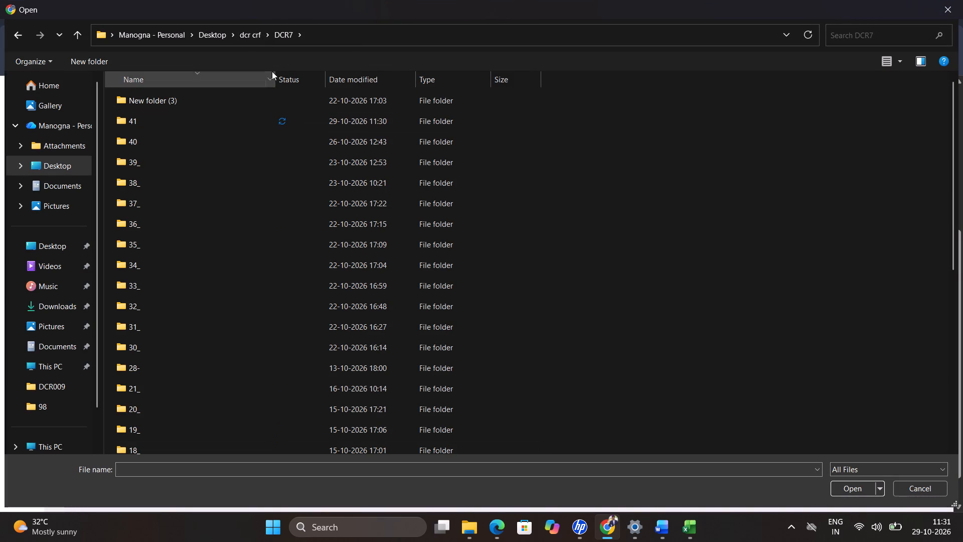
double_click(195, 123)
double_click(221, 102)
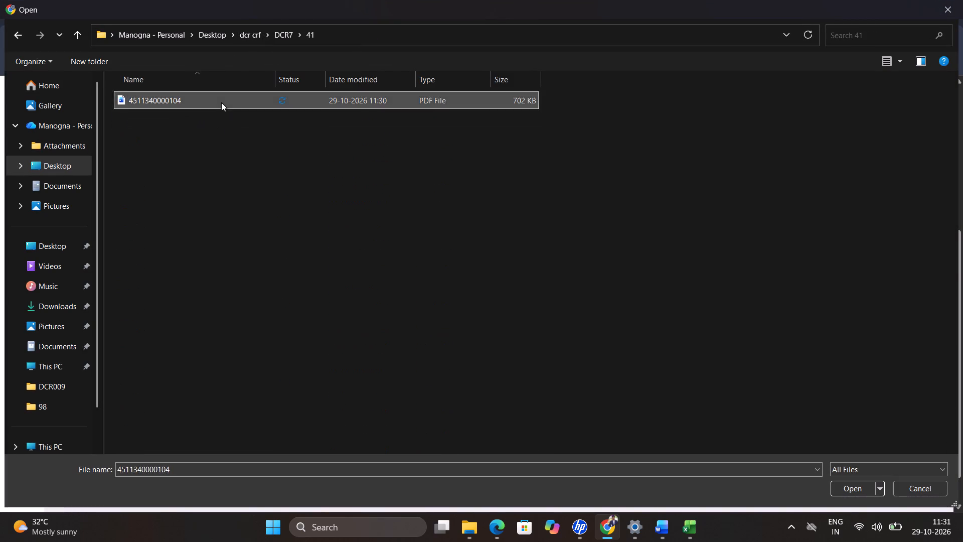
left_click(344, 413)
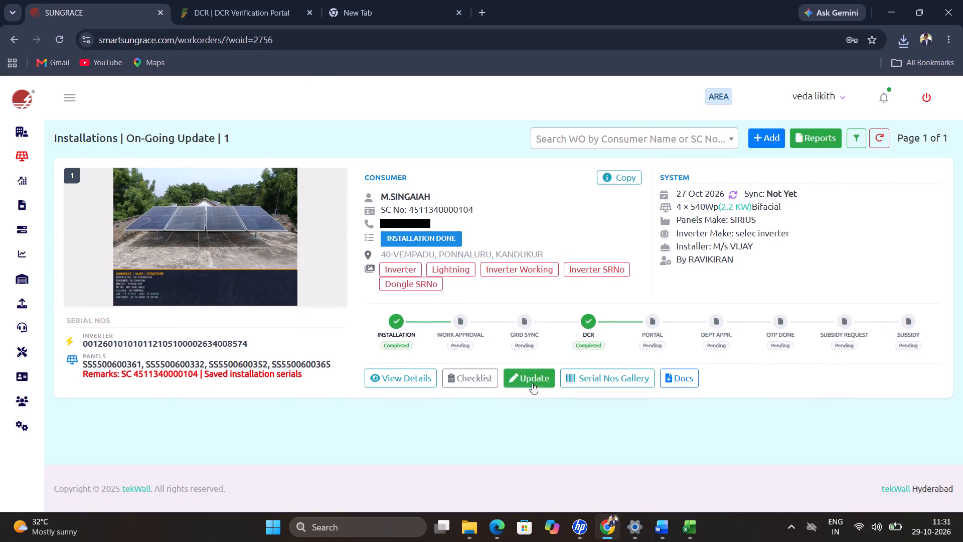
Copy the consumer's service number from the quick copy details of the updated SUNGRACE work order.
left_click(609, 181)
left_click(606, 148)
left_click(586, 129)
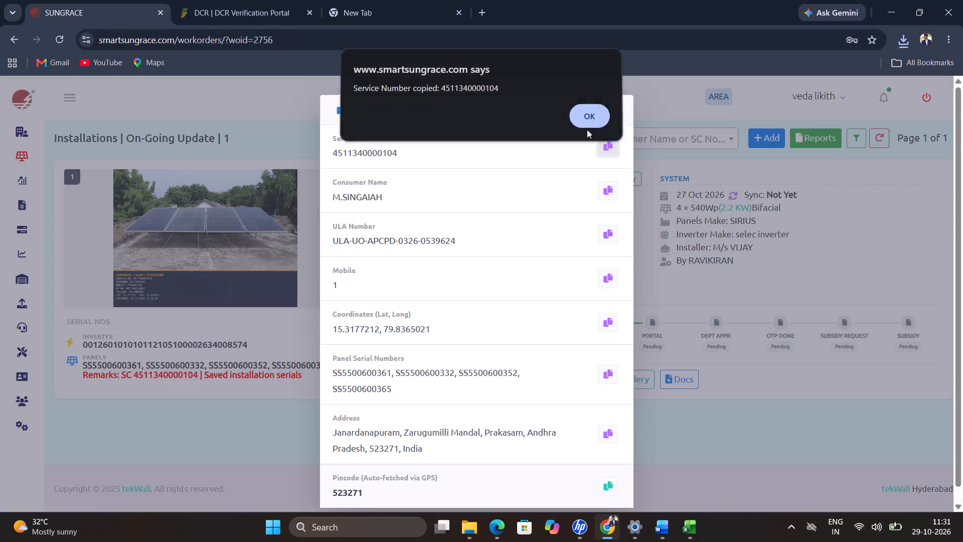
Switch to the PMSG Documentation Group chat in WhatsApp Web in Edge.
left_click(502, 522)
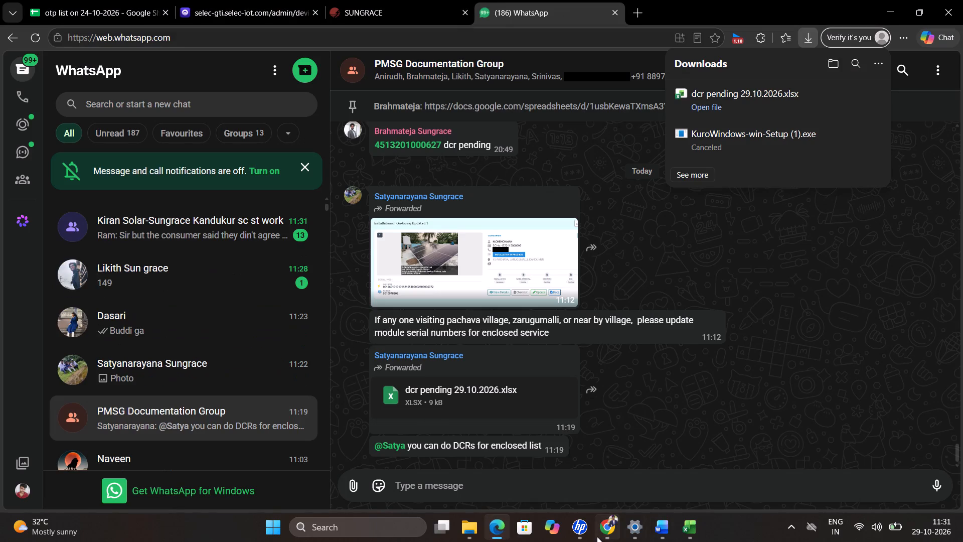